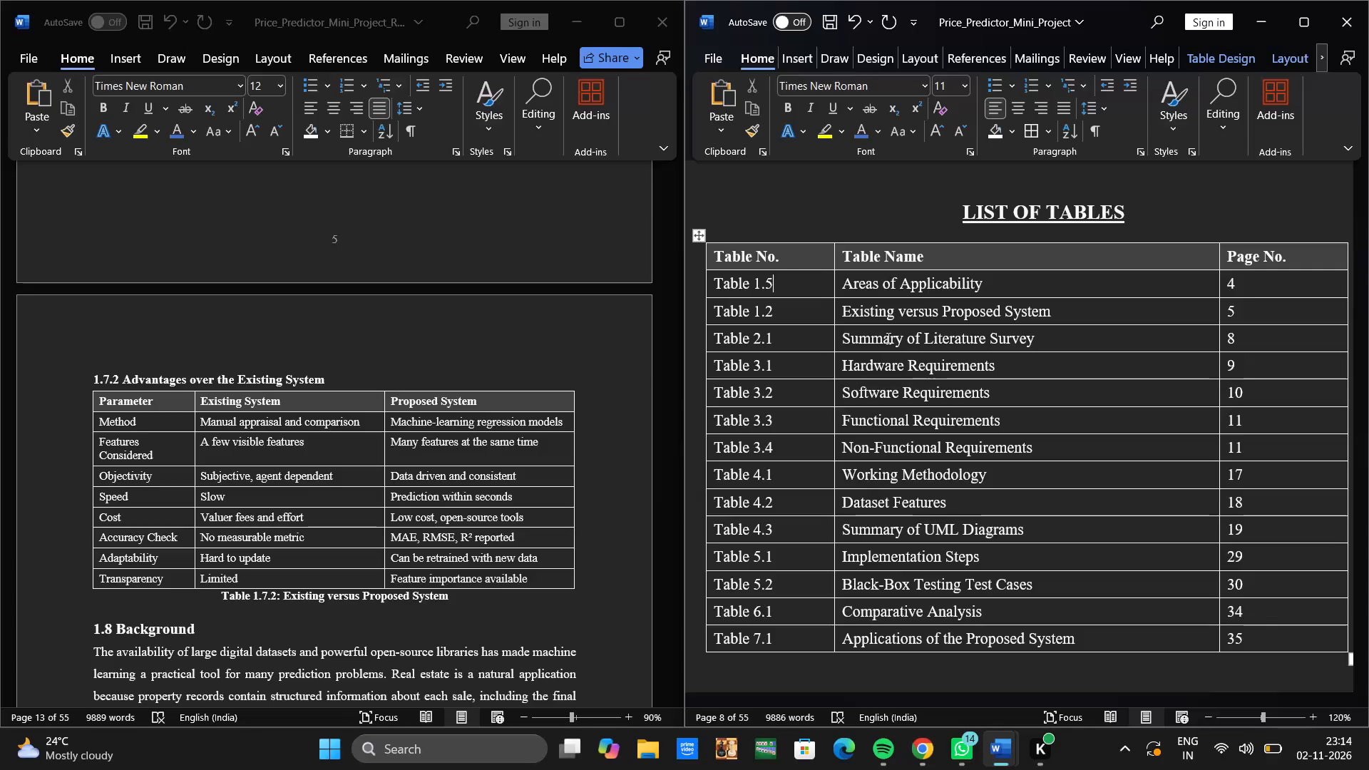
Compare the Chapter 1 table captions and page numbers in the report with the List of Tables entries.
scroll(603, 378, up, 4)
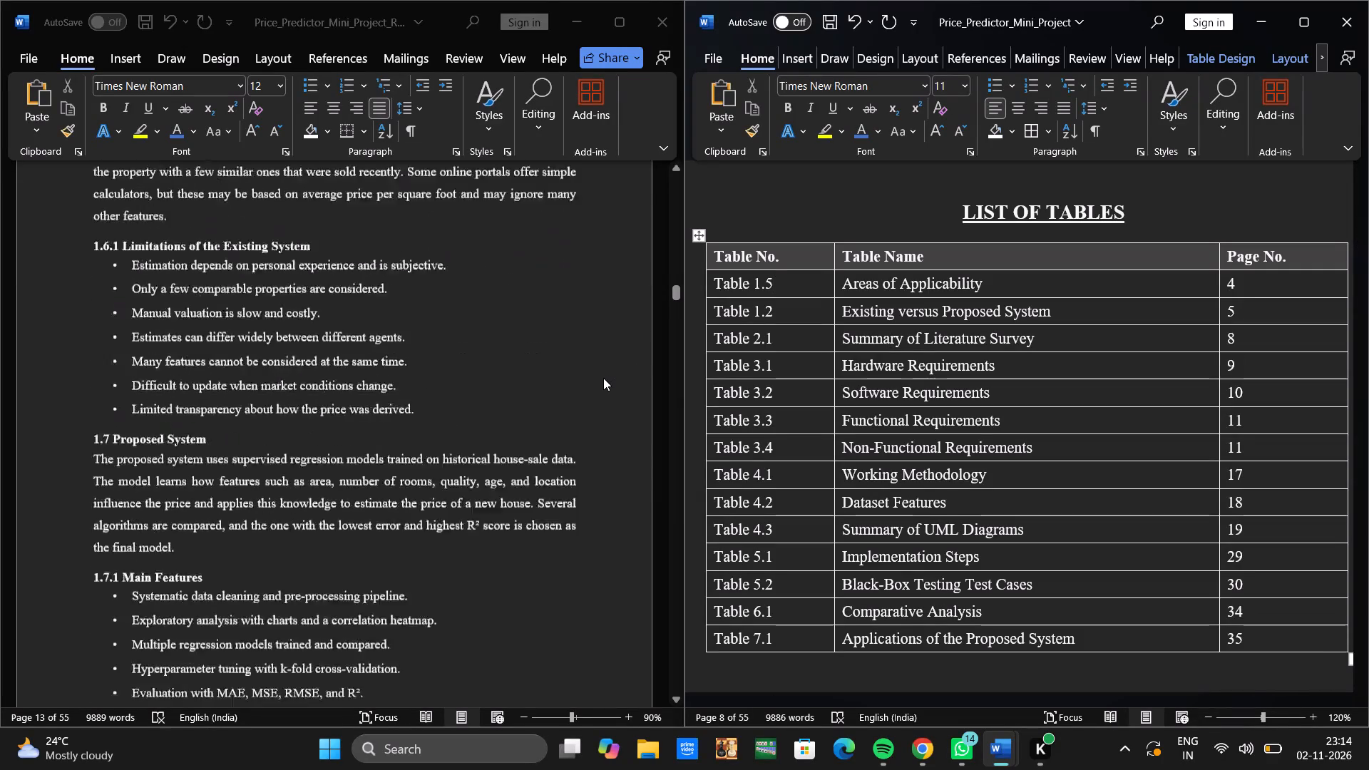
scroll(603, 378, up, 1)
scroll(603, 378, down, 2)
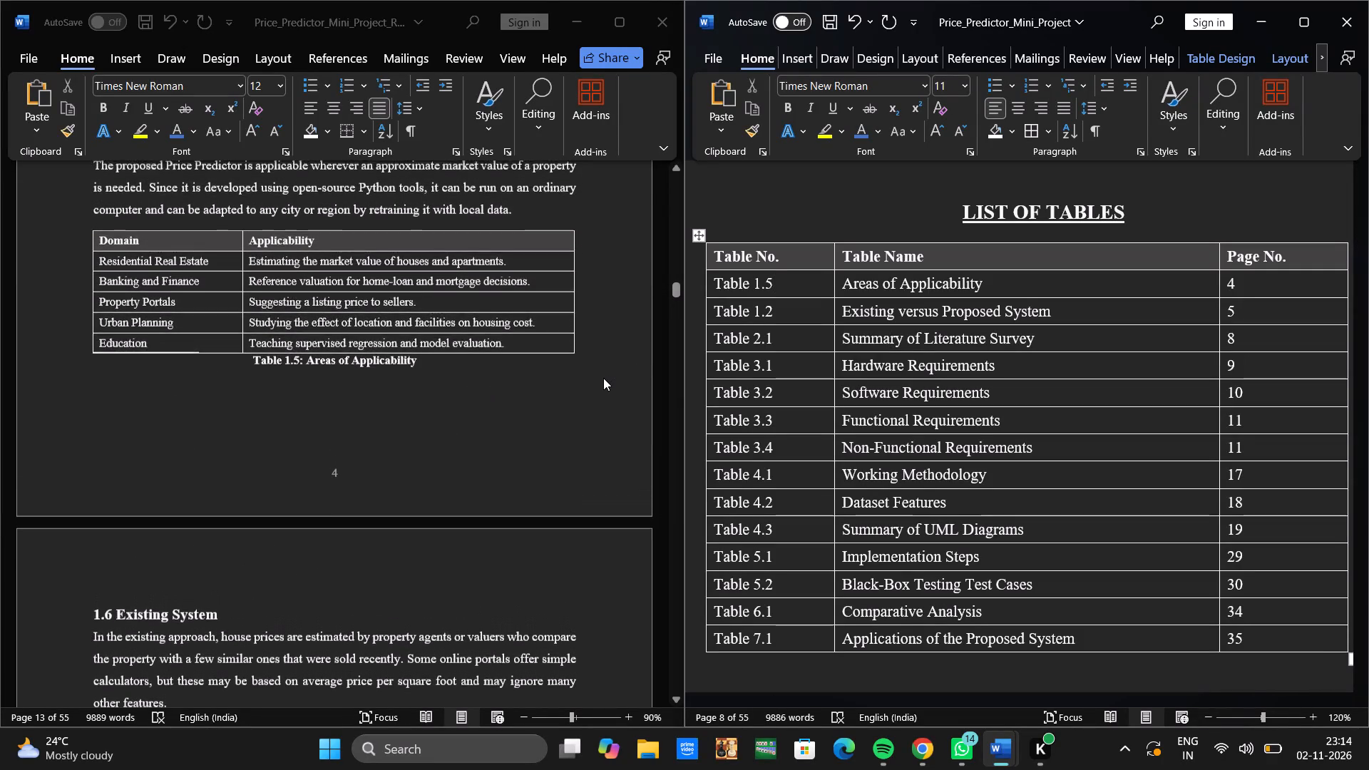
scroll(603, 378, down, 3)
scroll(603, 378, up, 1)
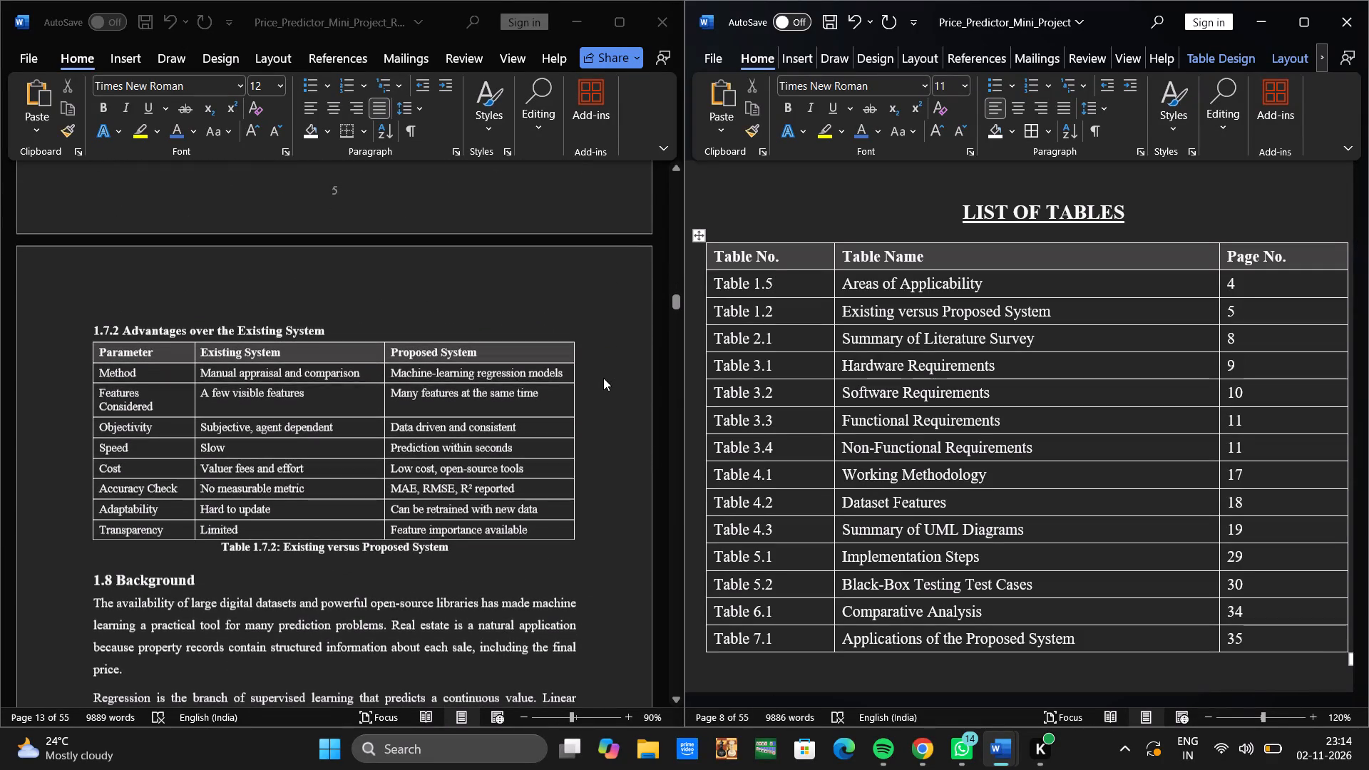
scroll(603, 378, up, 1)
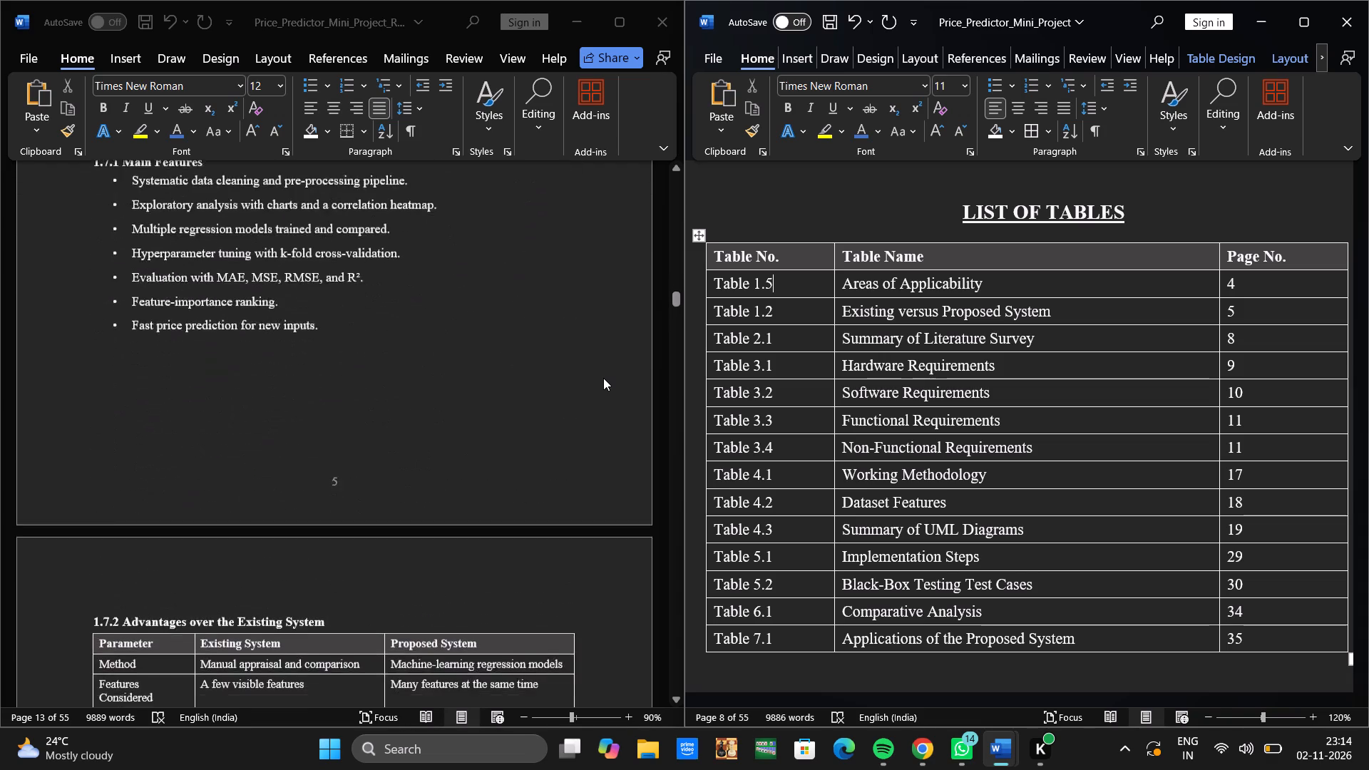
scroll(603, 378, up, 2)
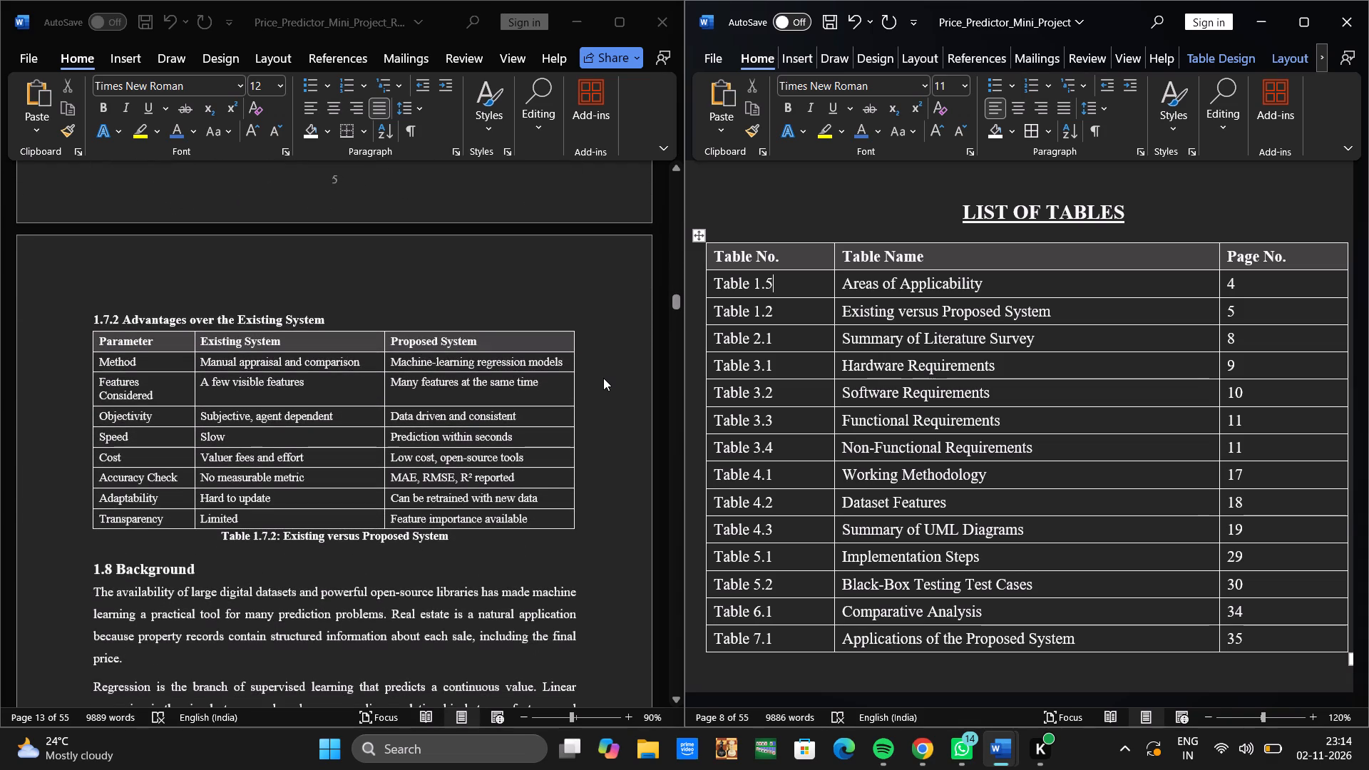
scroll(603, 378, up, 2)
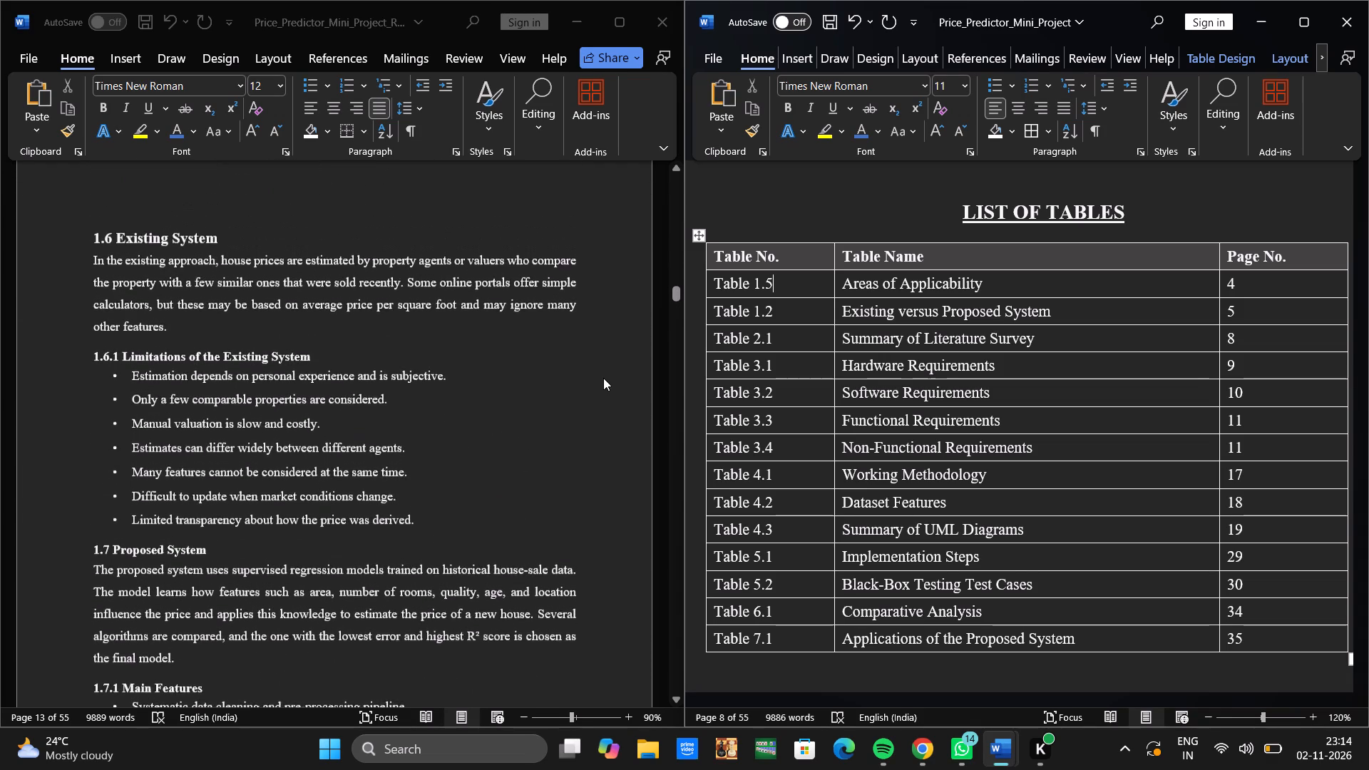
scroll(603, 378, up, 3)
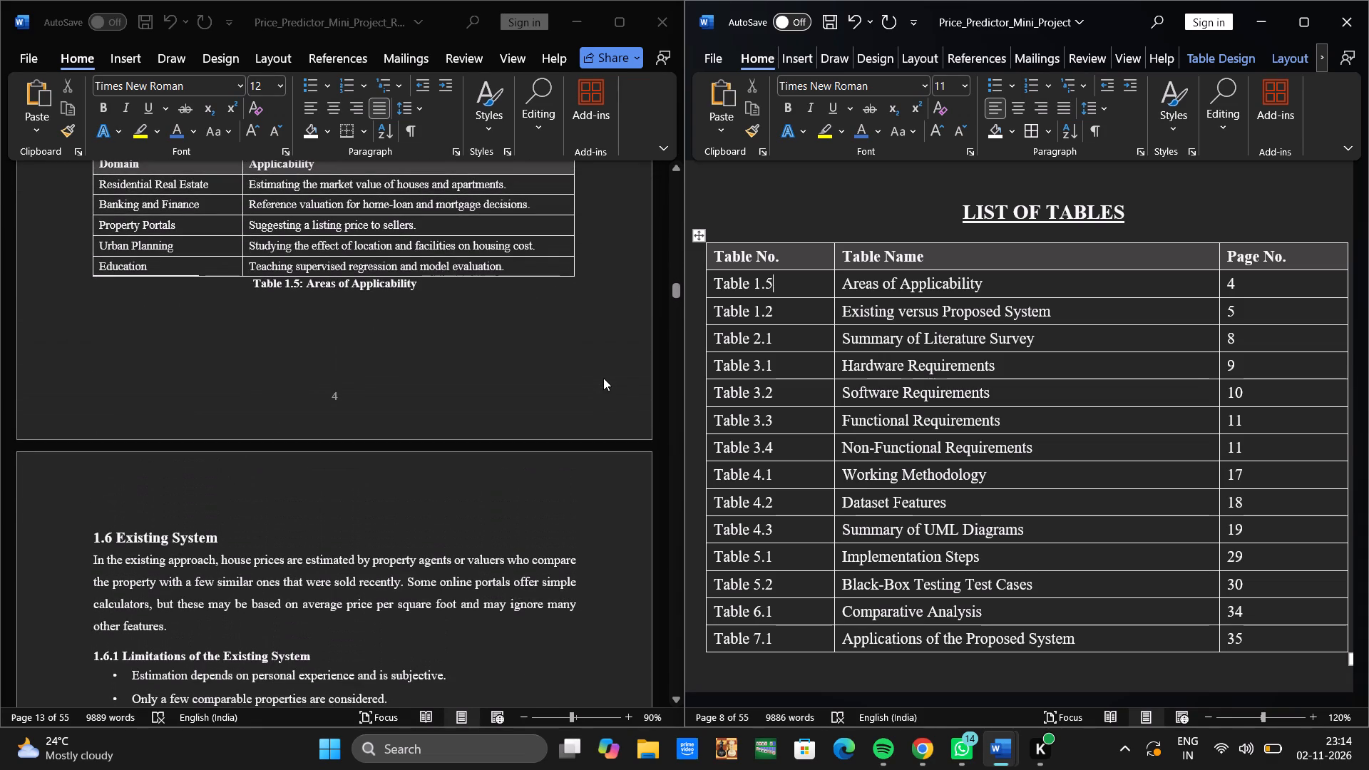
scroll(603, 378, up, 3)
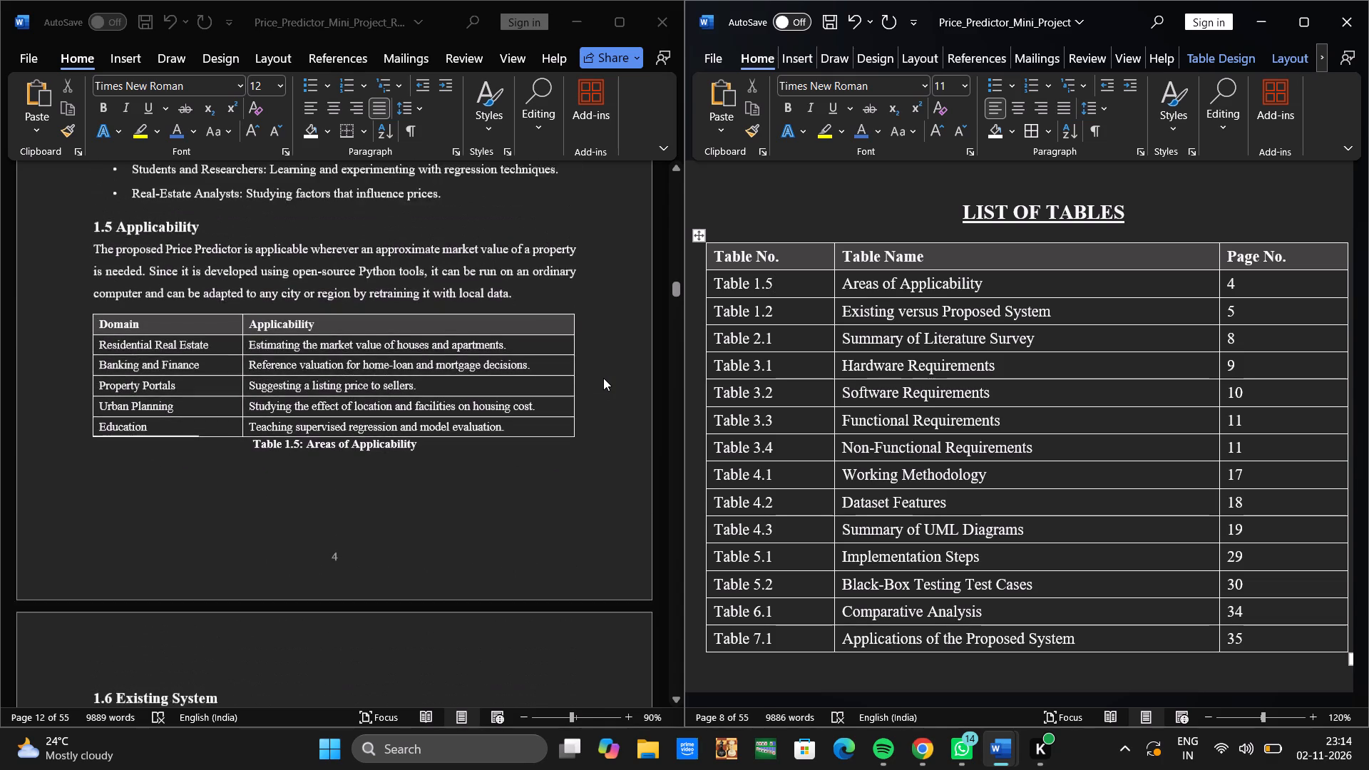
scroll(603, 378, up, 4)
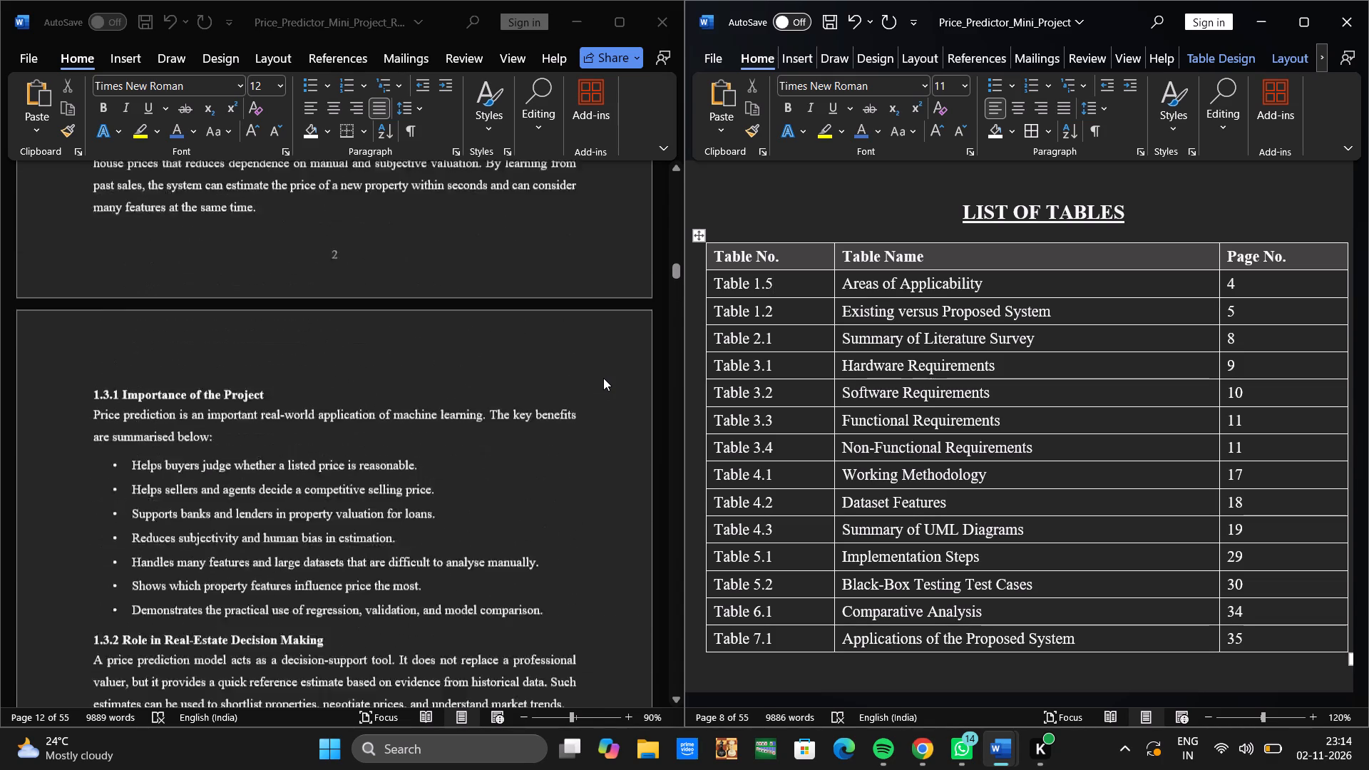
scroll(603, 378, up, 2)
scroll(603, 378, down, 4)
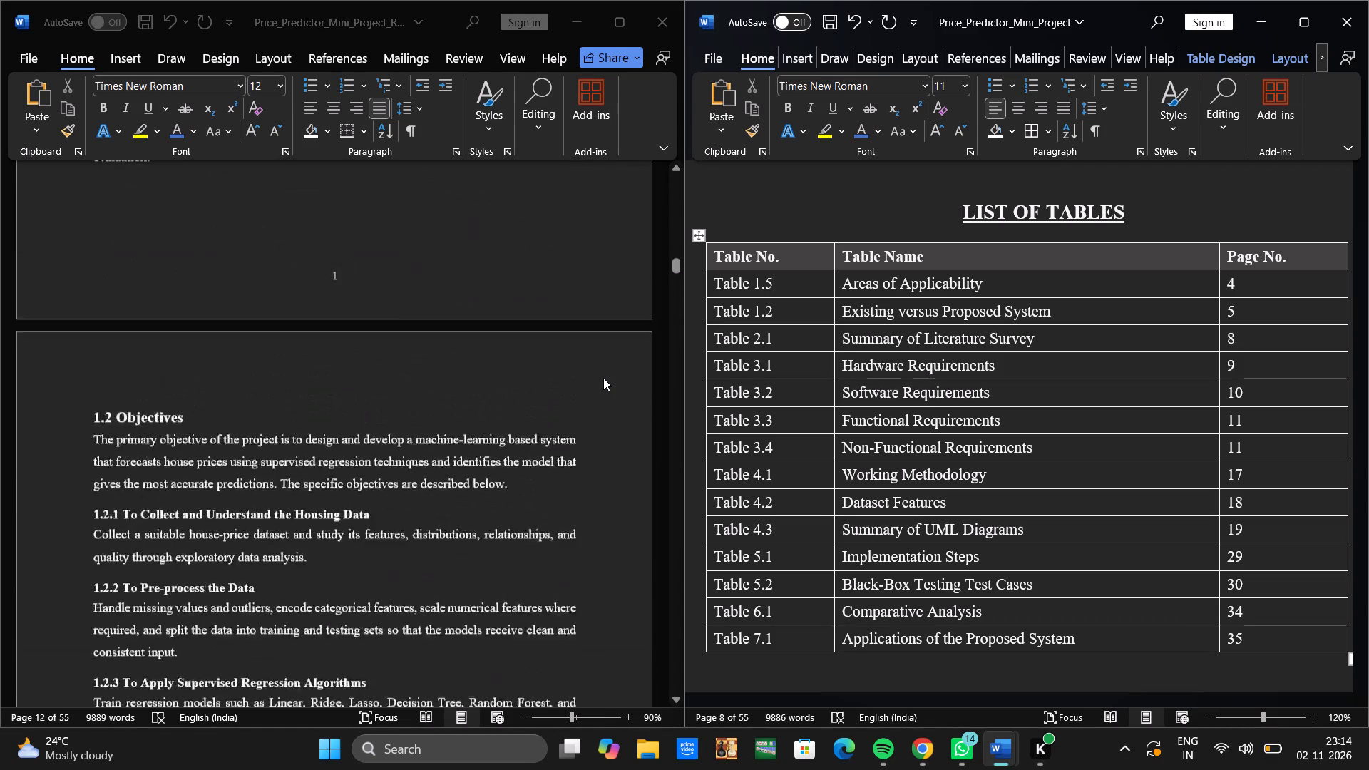
scroll(603, 378, down, 4)
scroll(603, 378, up, 1)
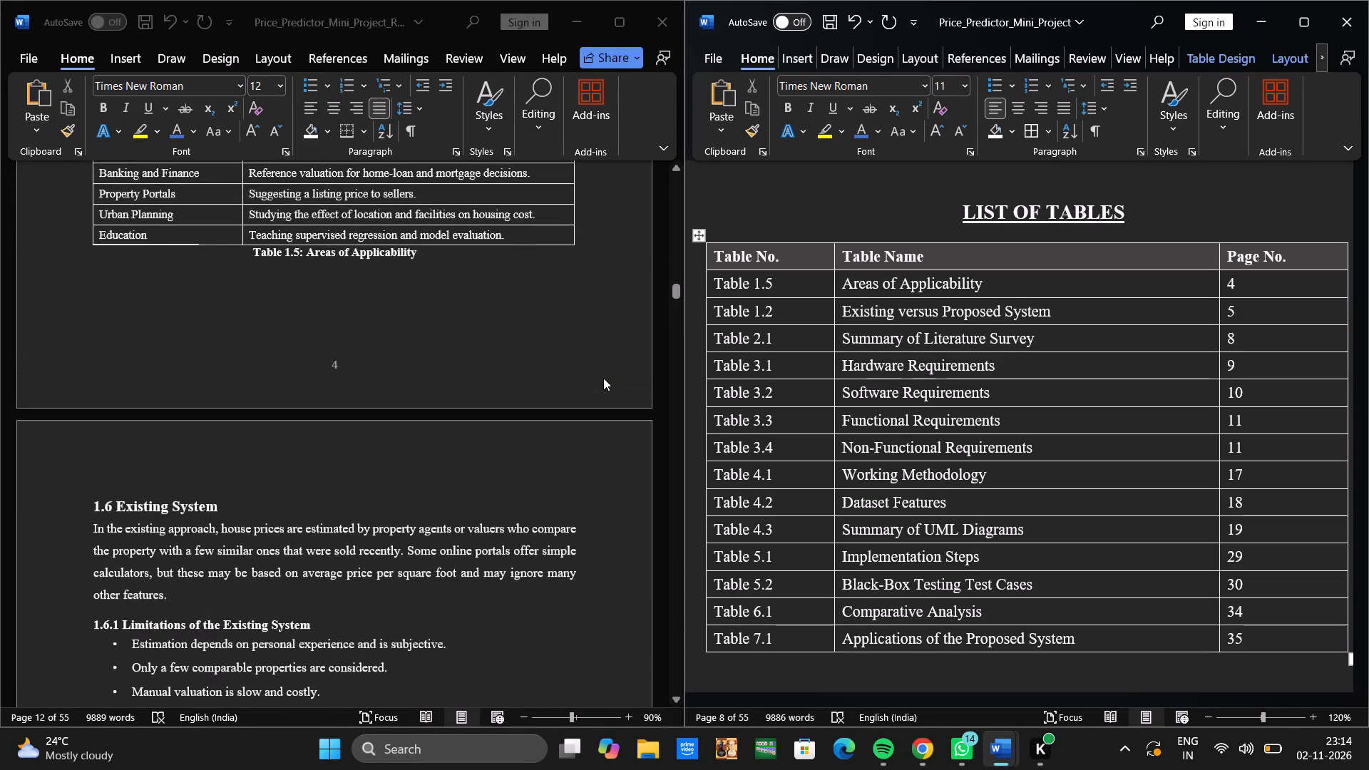
scroll(603, 378, up, 1)
scroll(603, 378, down, 3)
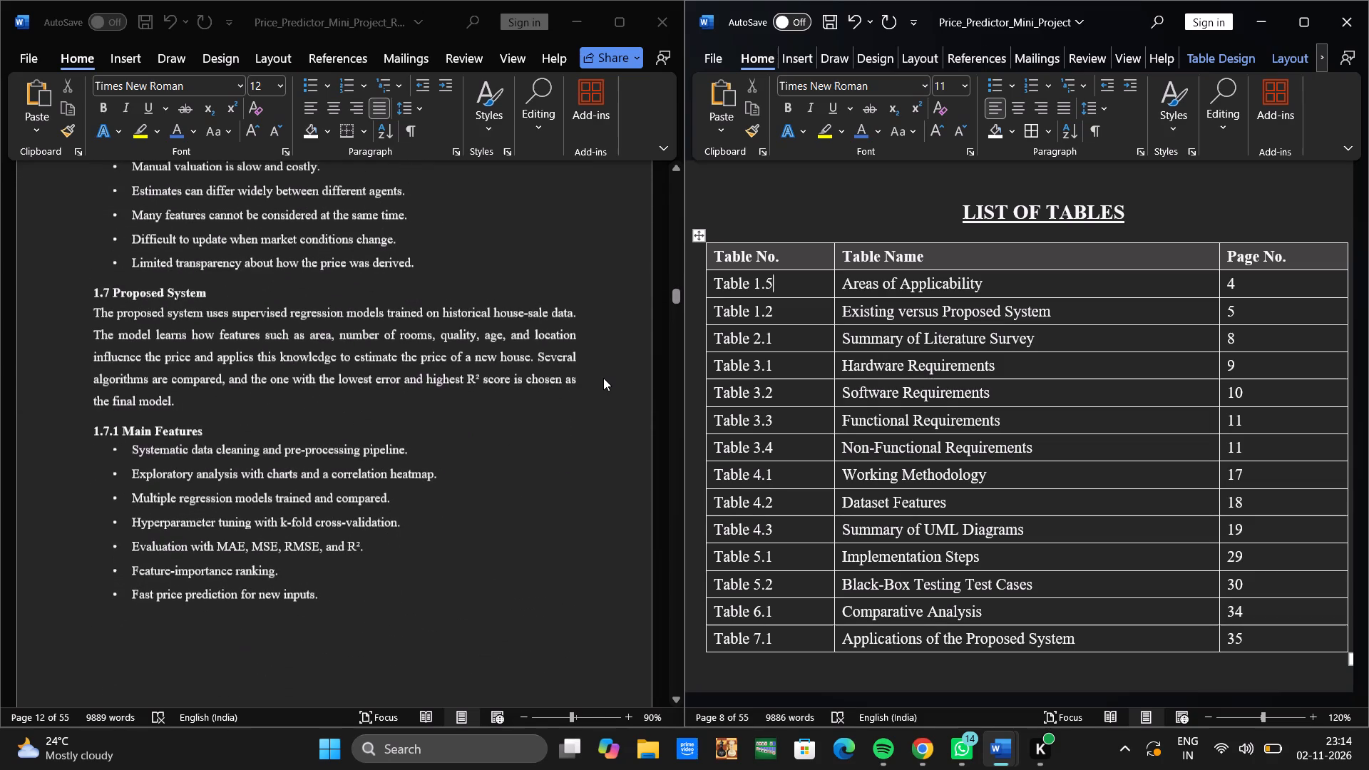
scroll(603, 378, down, 1)
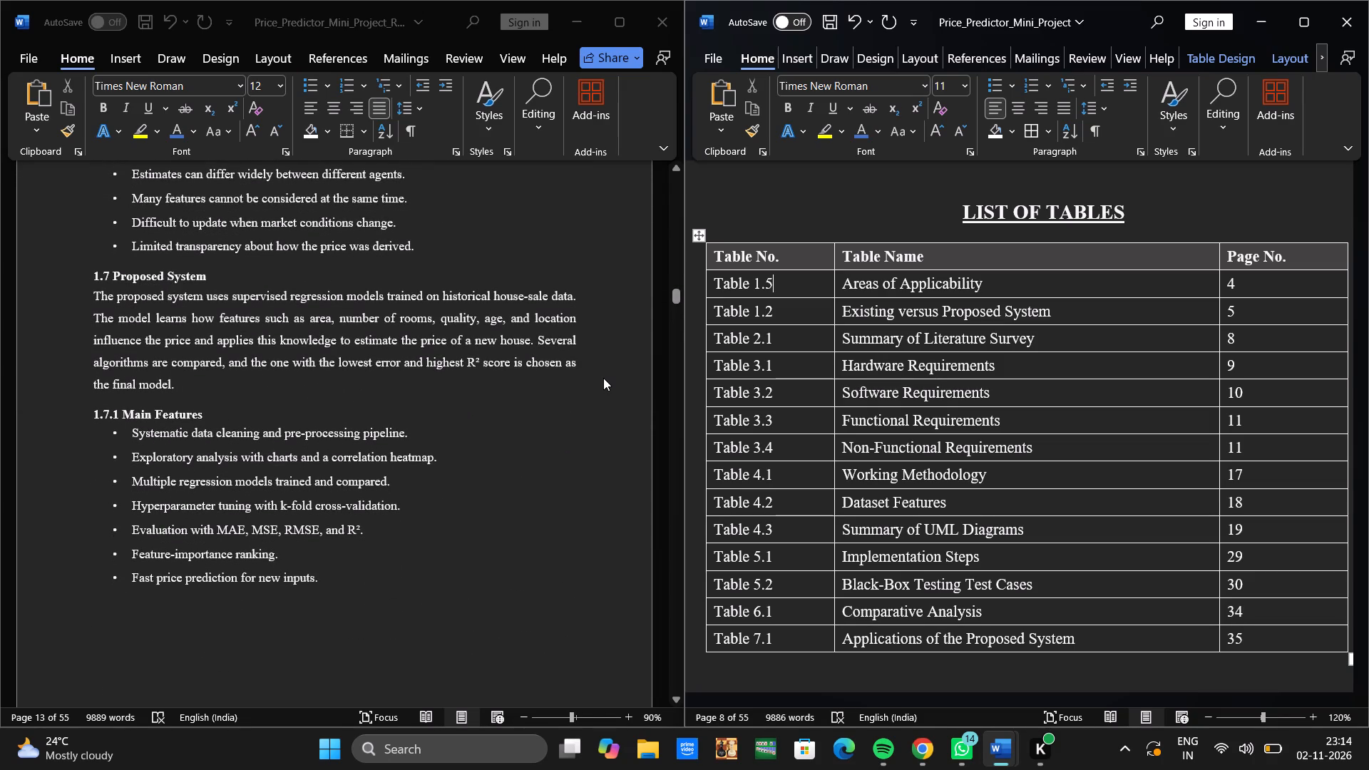
scroll(603, 378, up, 4)
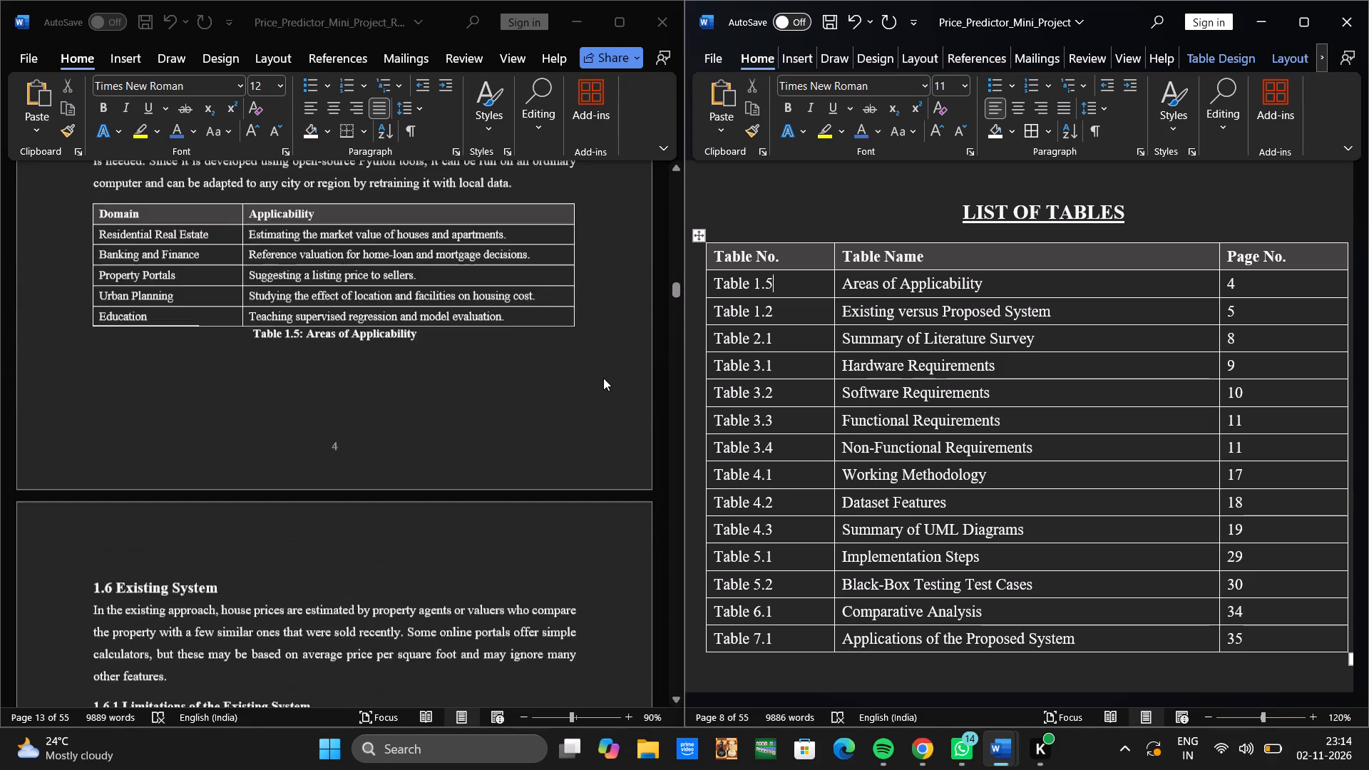
scroll(603, 378, up, 2)
scroll(603, 378, down, 1)
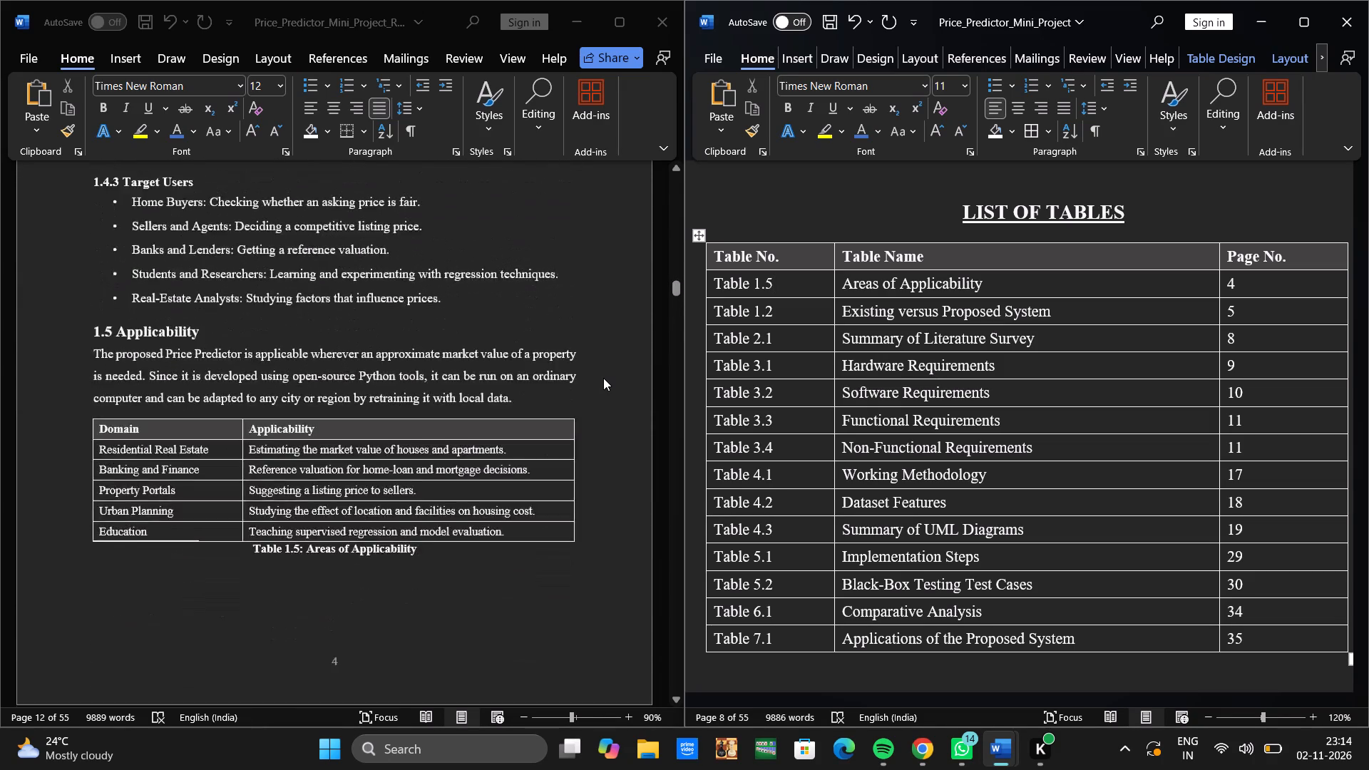
Change the Existing versus Proposed System entry's number in the List of Tables to Table 1.7.2, matching its caption in the report.
scroll(603, 378, down, 5)
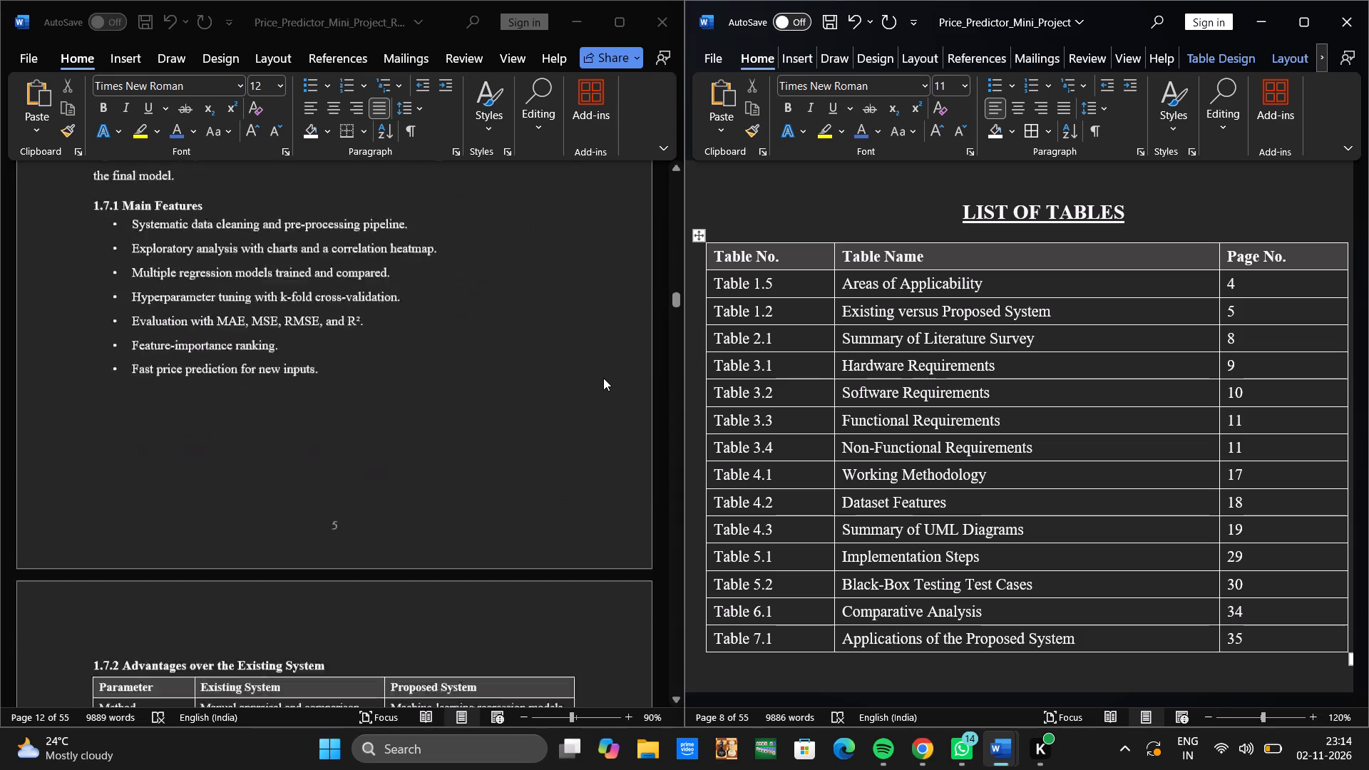
scroll(603, 378, down, 4)
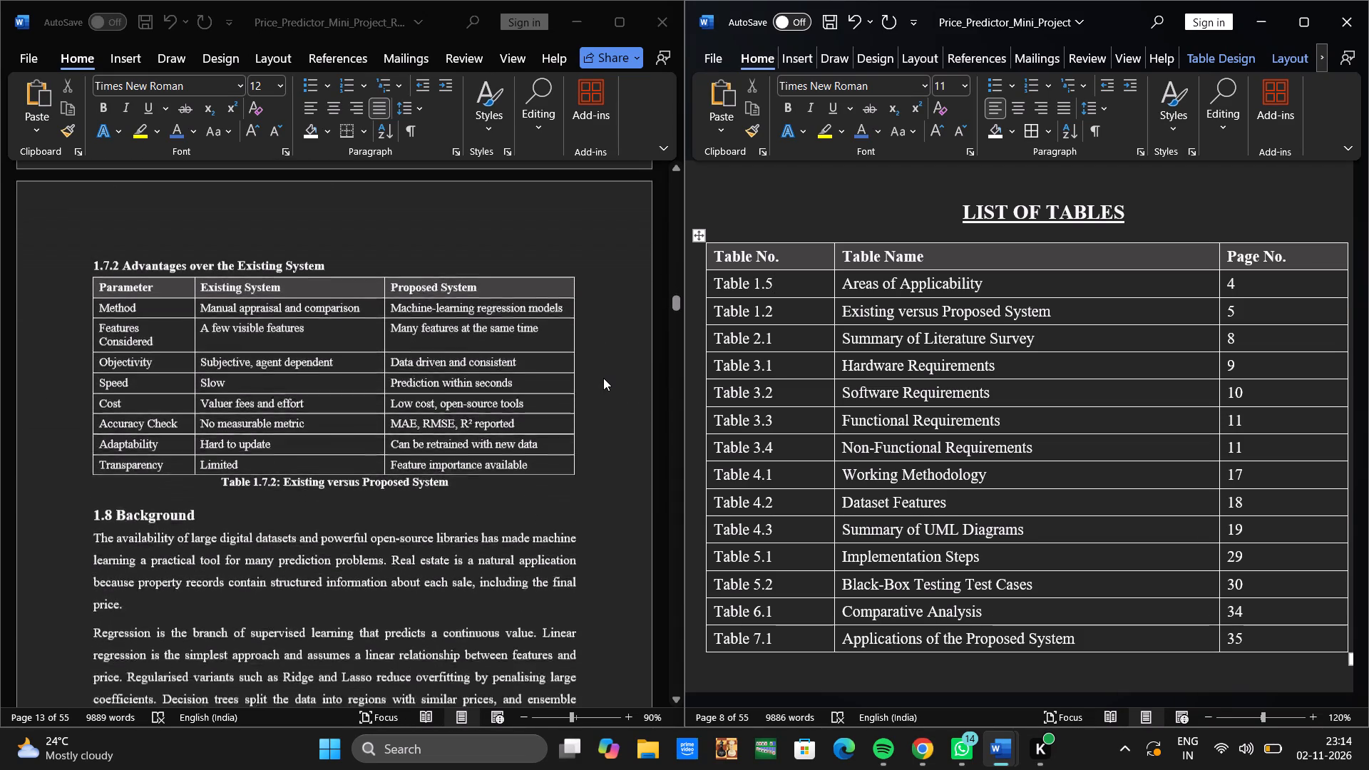
scroll(603, 378, down, 1)
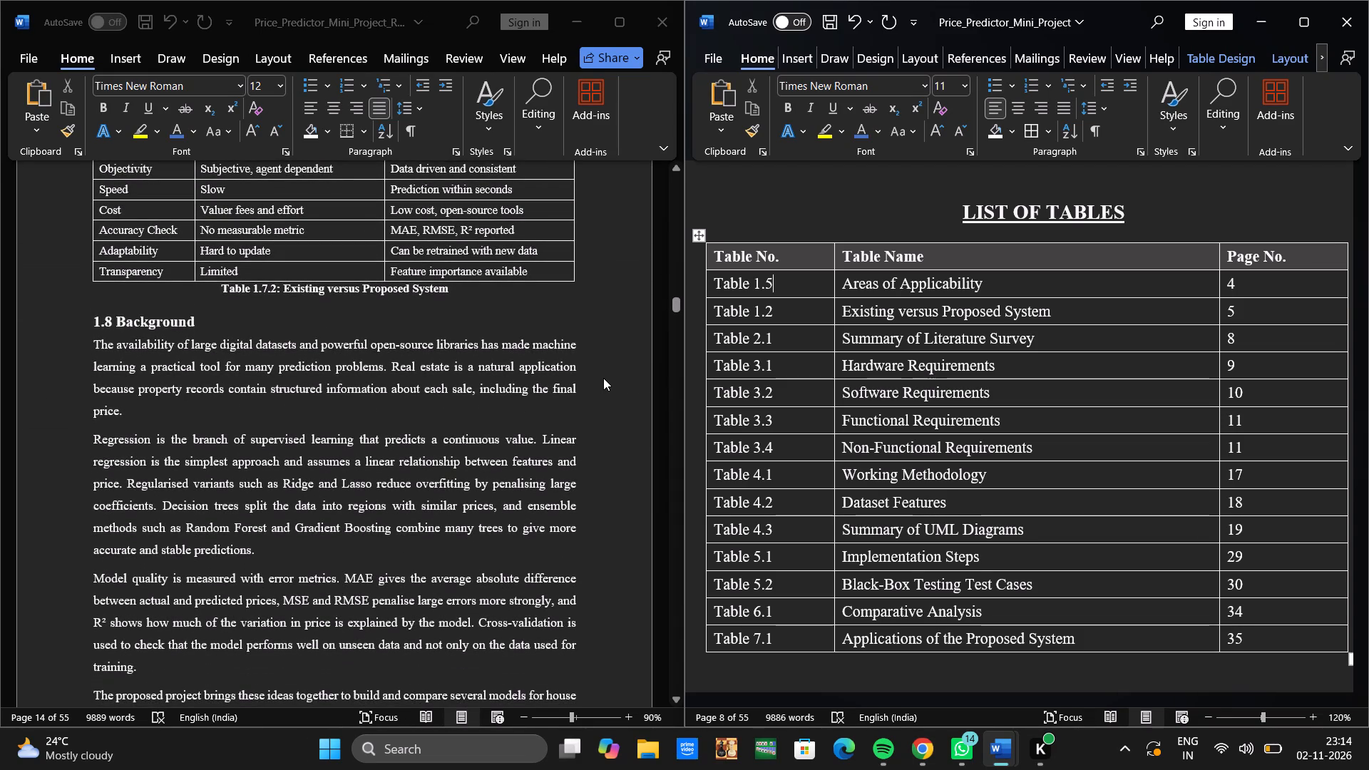
click(765, 312)
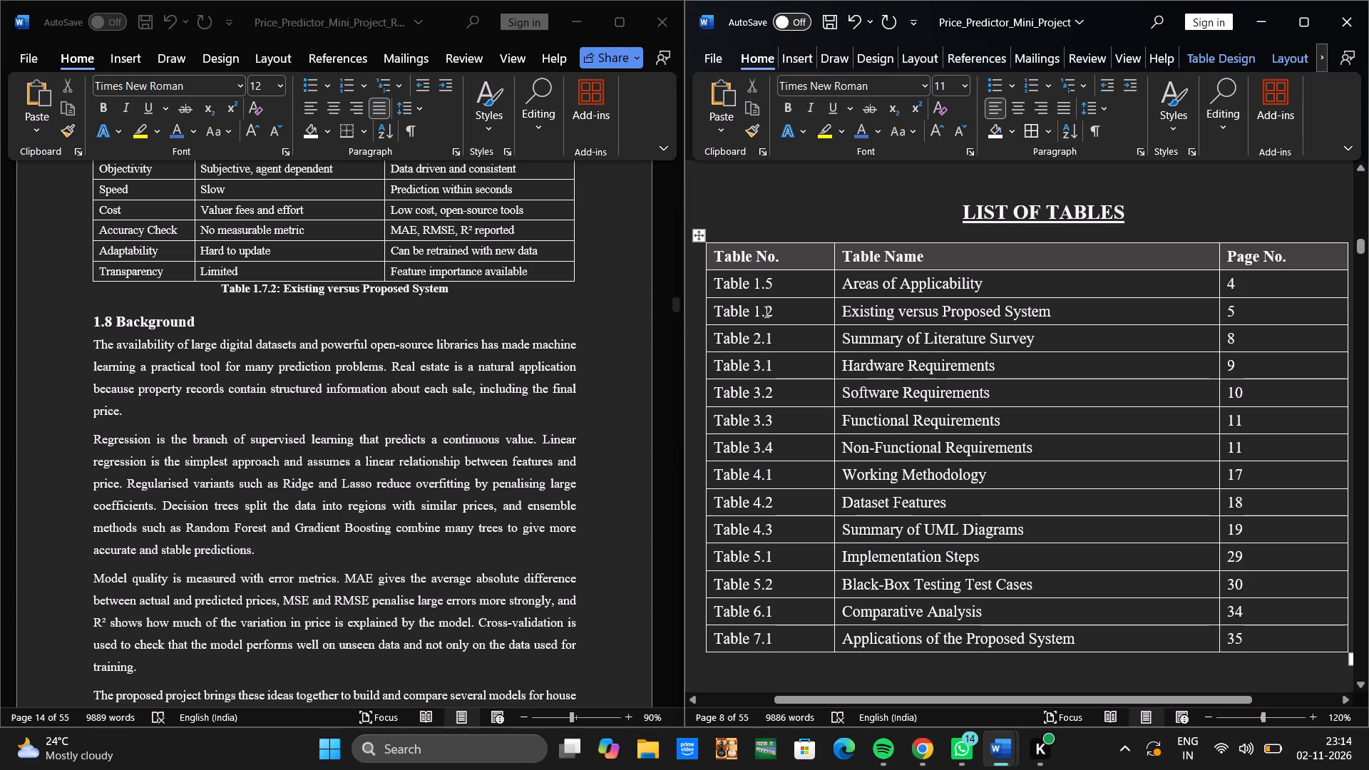
text(7.)
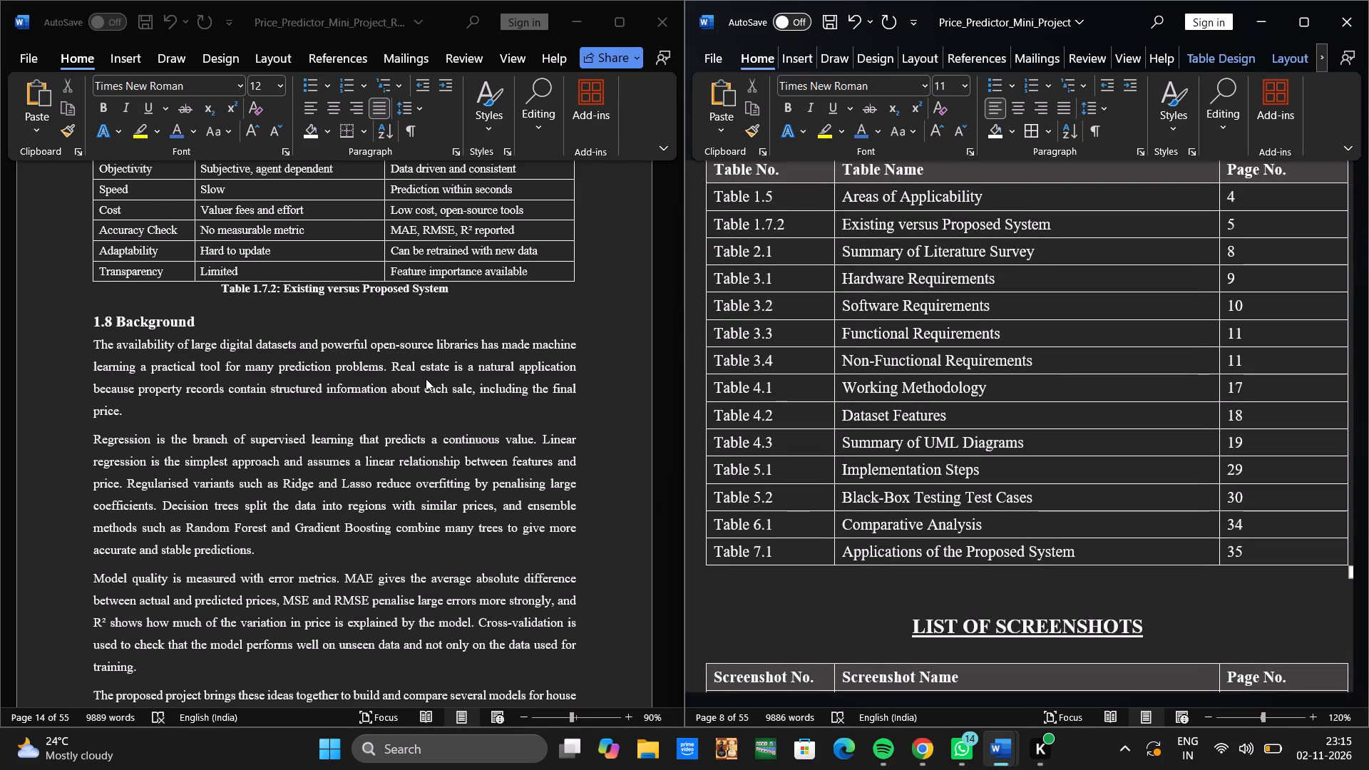
Set the page number of the Existing versus Proposed System entry in the List of Tables to 6.
scroll(426, 379, down, 2)
scroll(426, 379, up, 1)
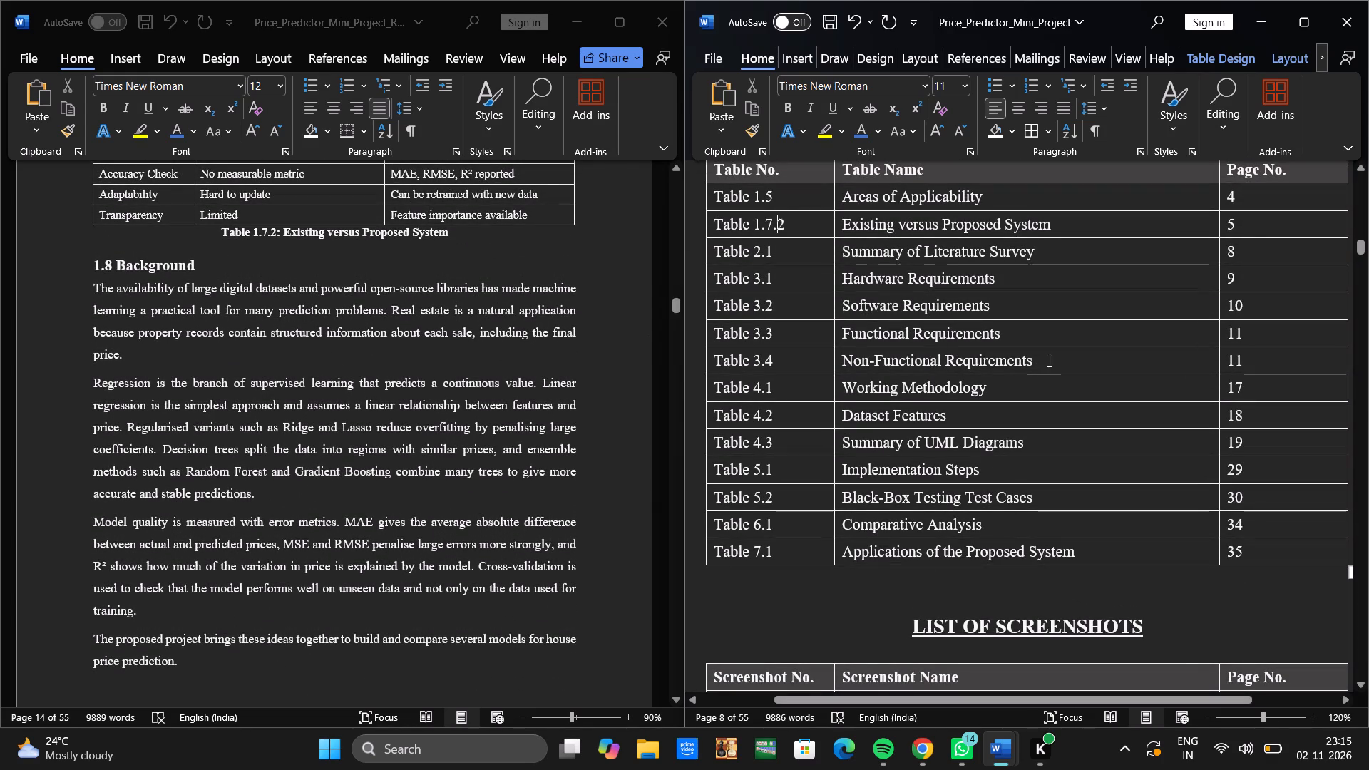
click(1254, 230)
key(BackSpace)
key(6)
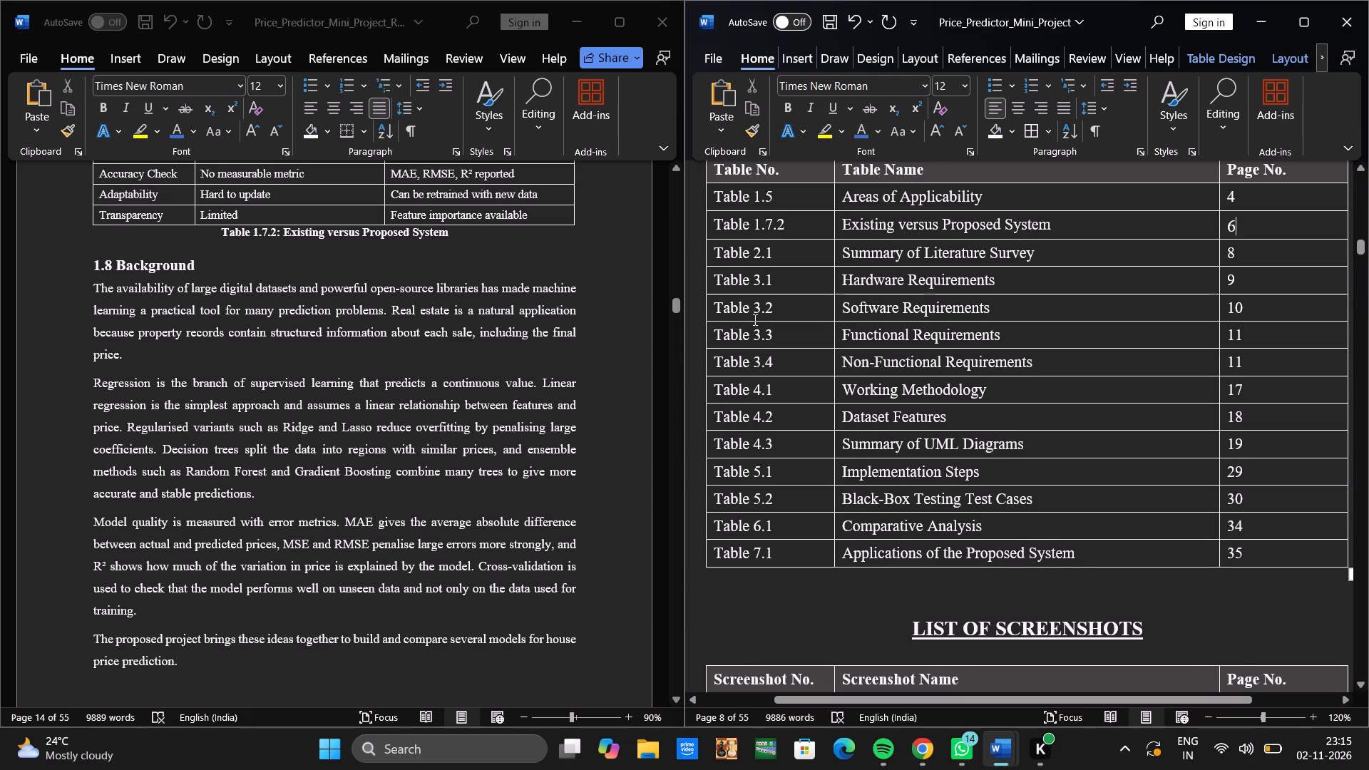
Find the literature survey summary table's caption in the report and change its List of Tables number to Table 2.2.6.
scroll(429, 334, down, 1)
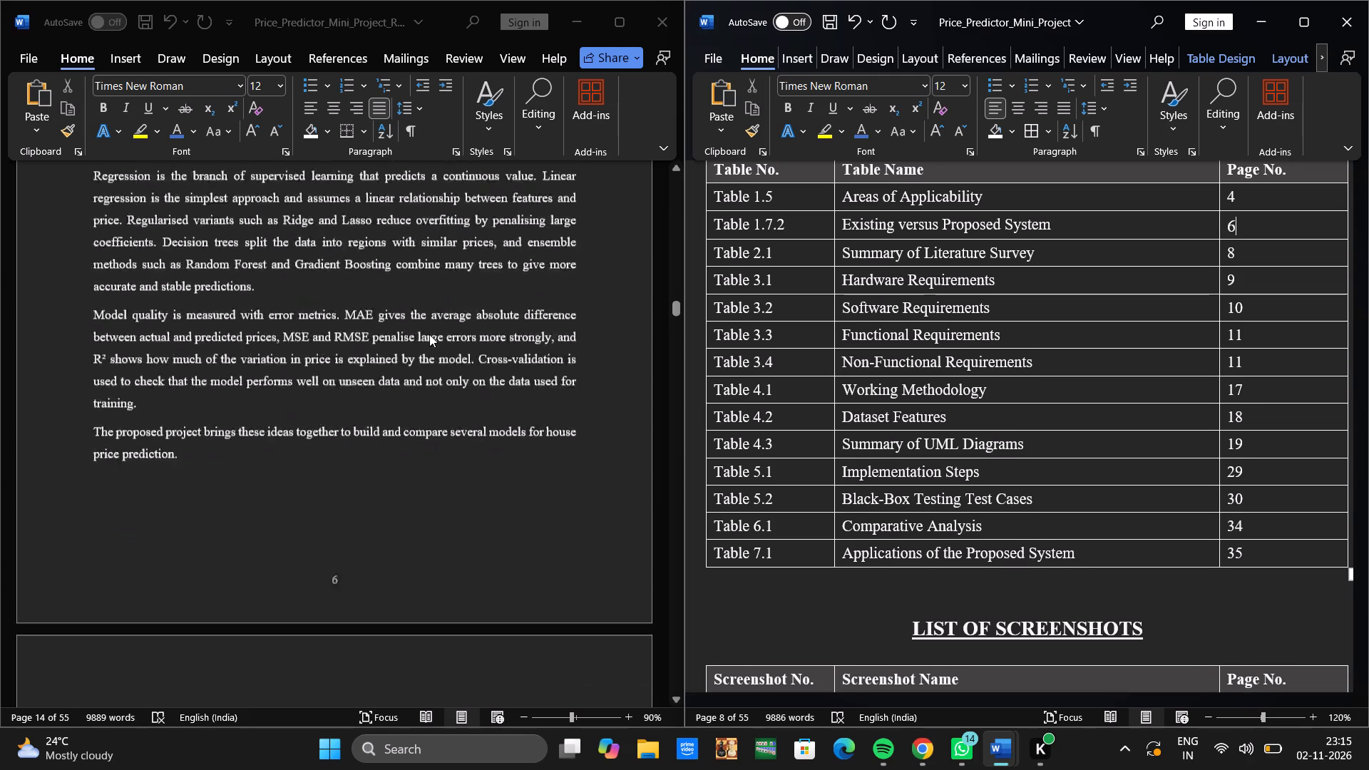
scroll(429, 334, down, 5)
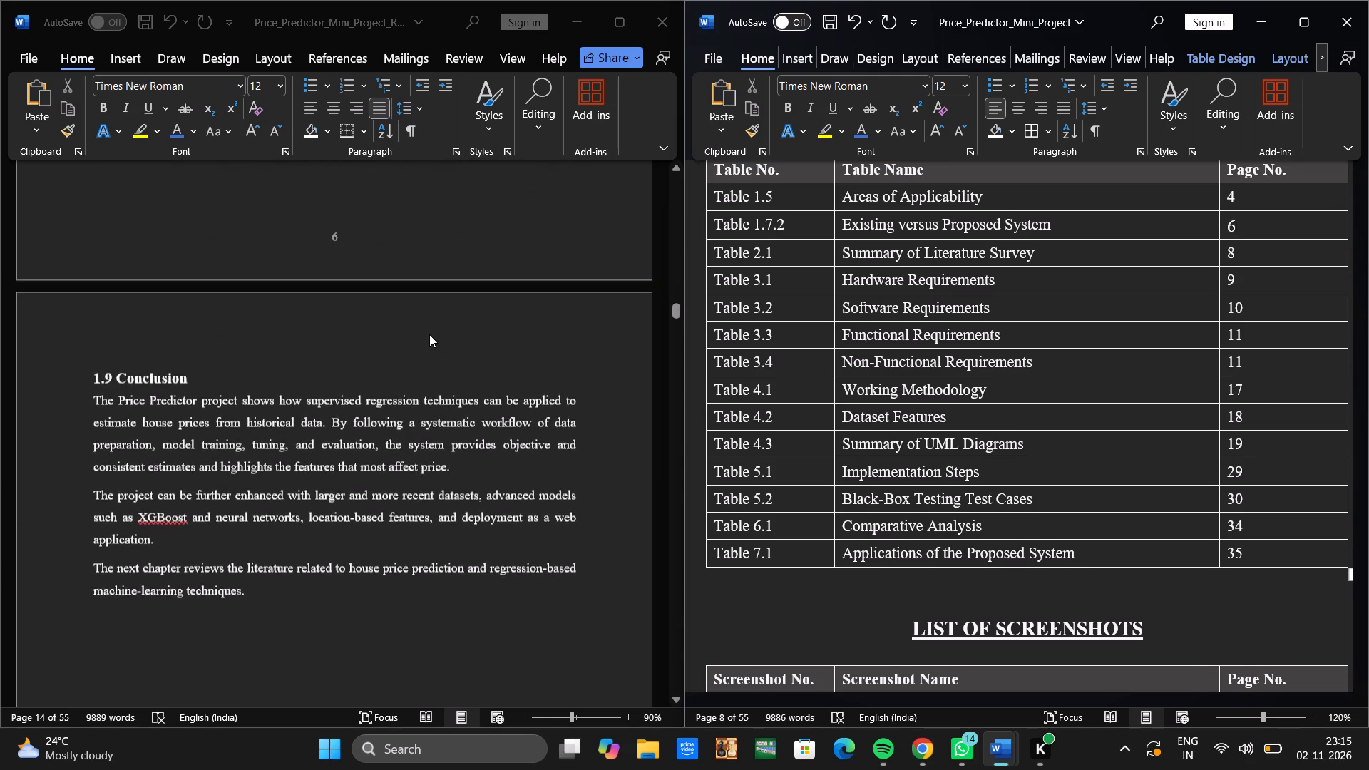
scroll(429, 334, down, 5)
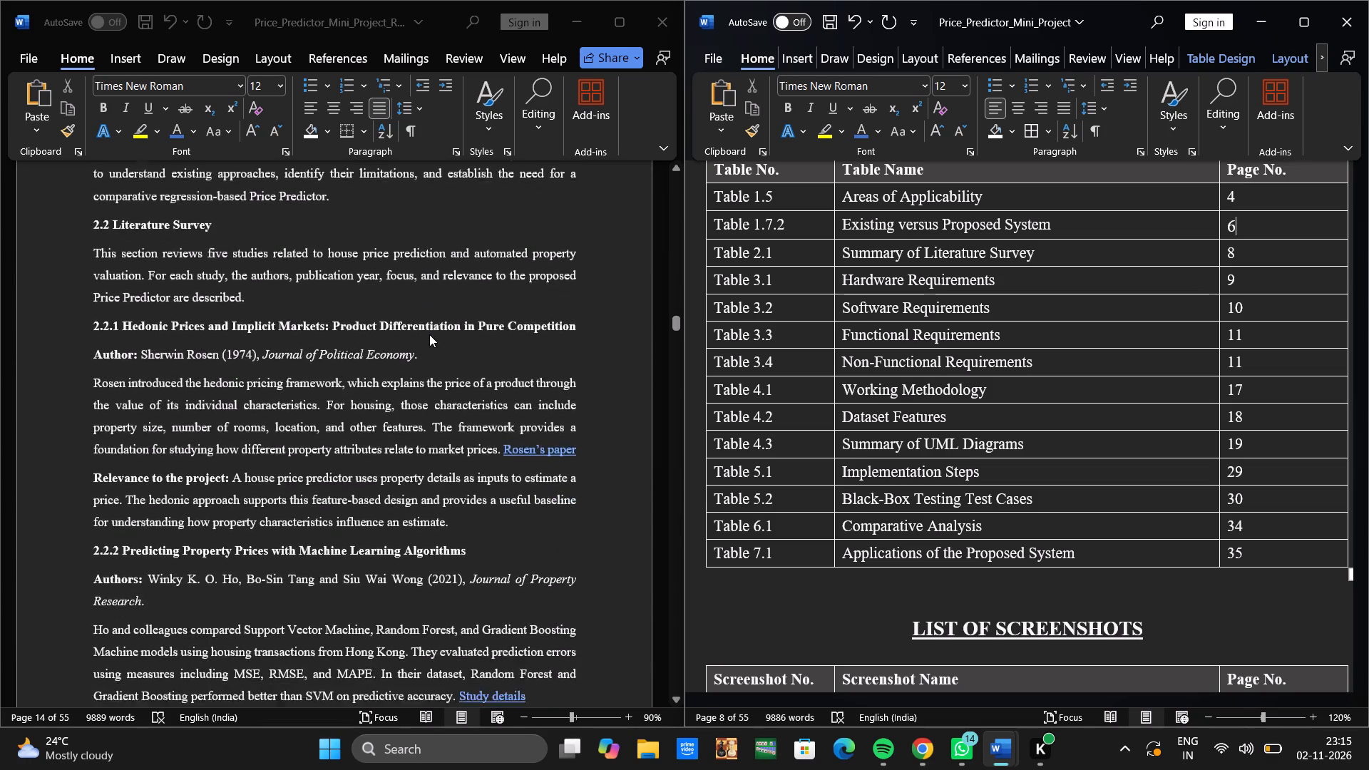
scroll(429, 334, down, 4)
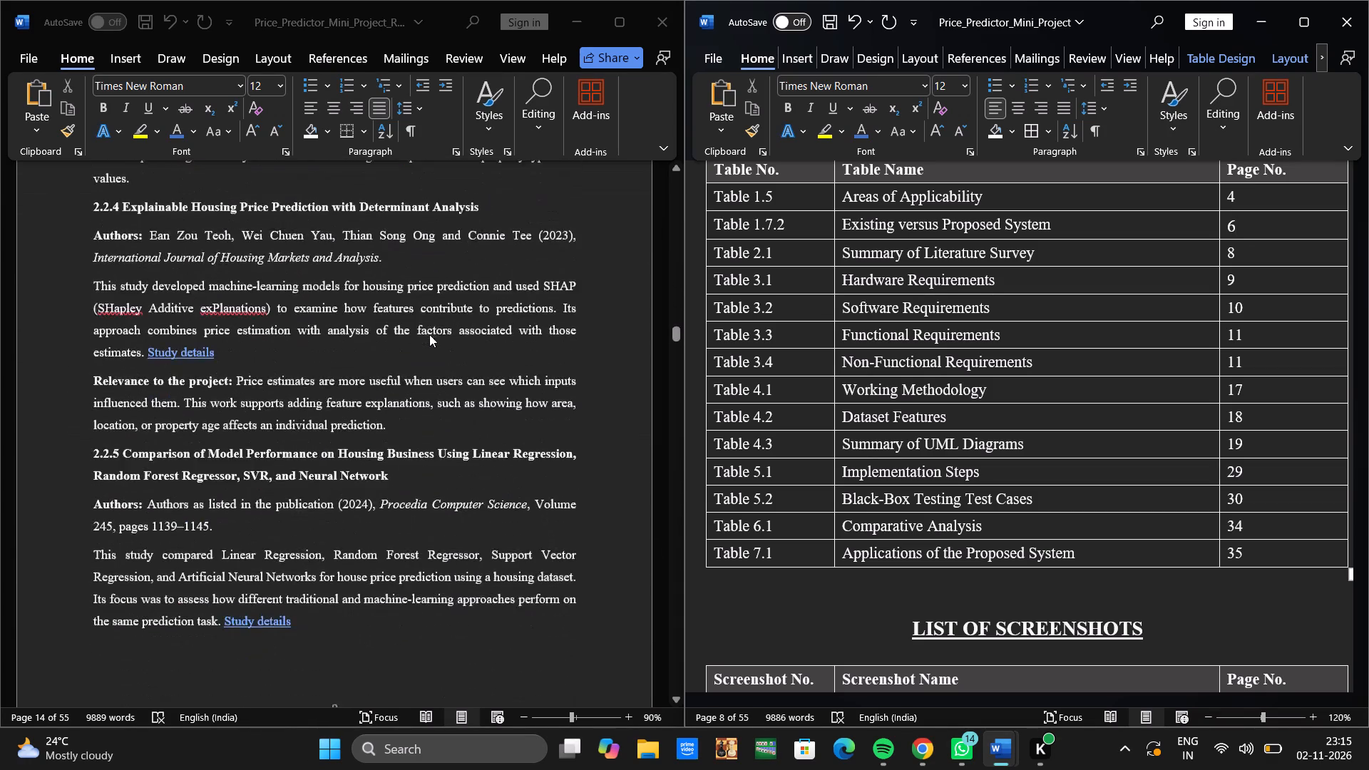
scroll(429, 334, down, 4)
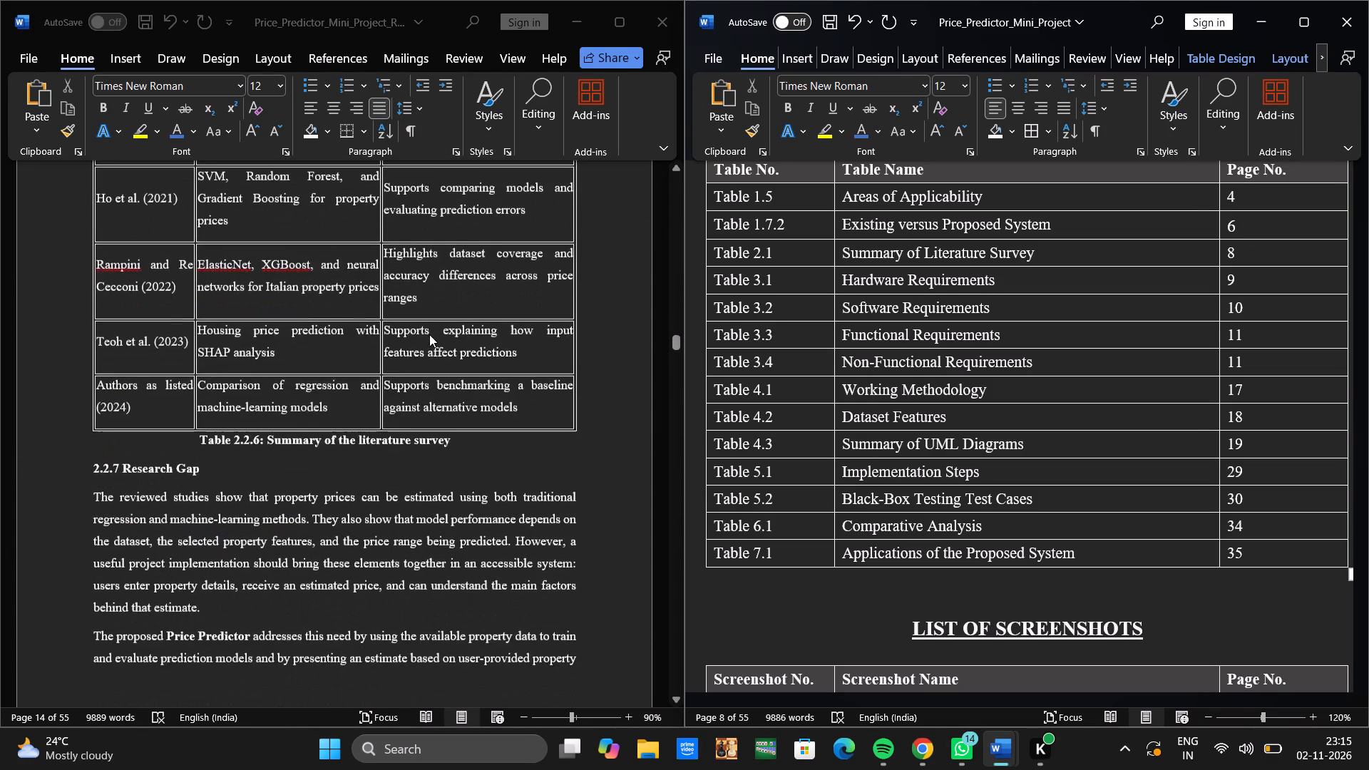
scroll(429, 334, down, 2)
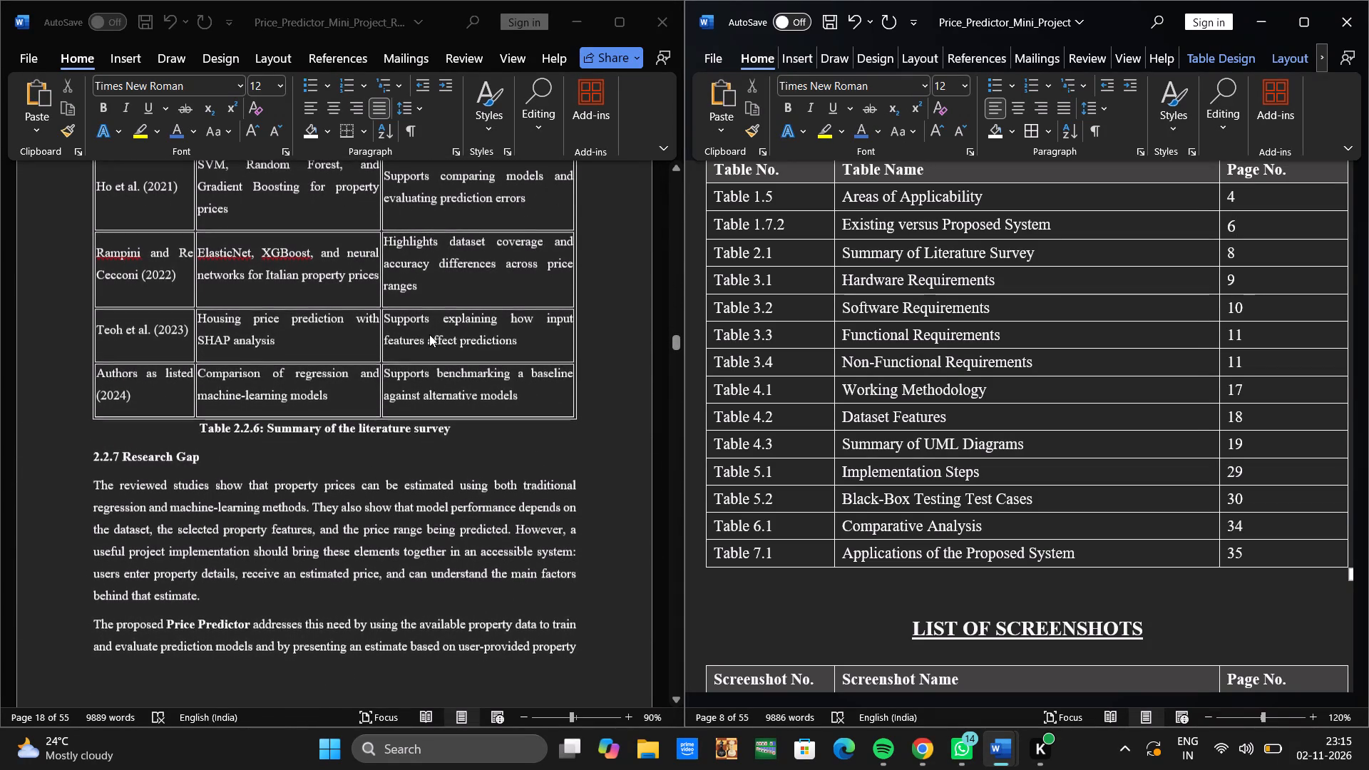
scroll(429, 334, down, 2)
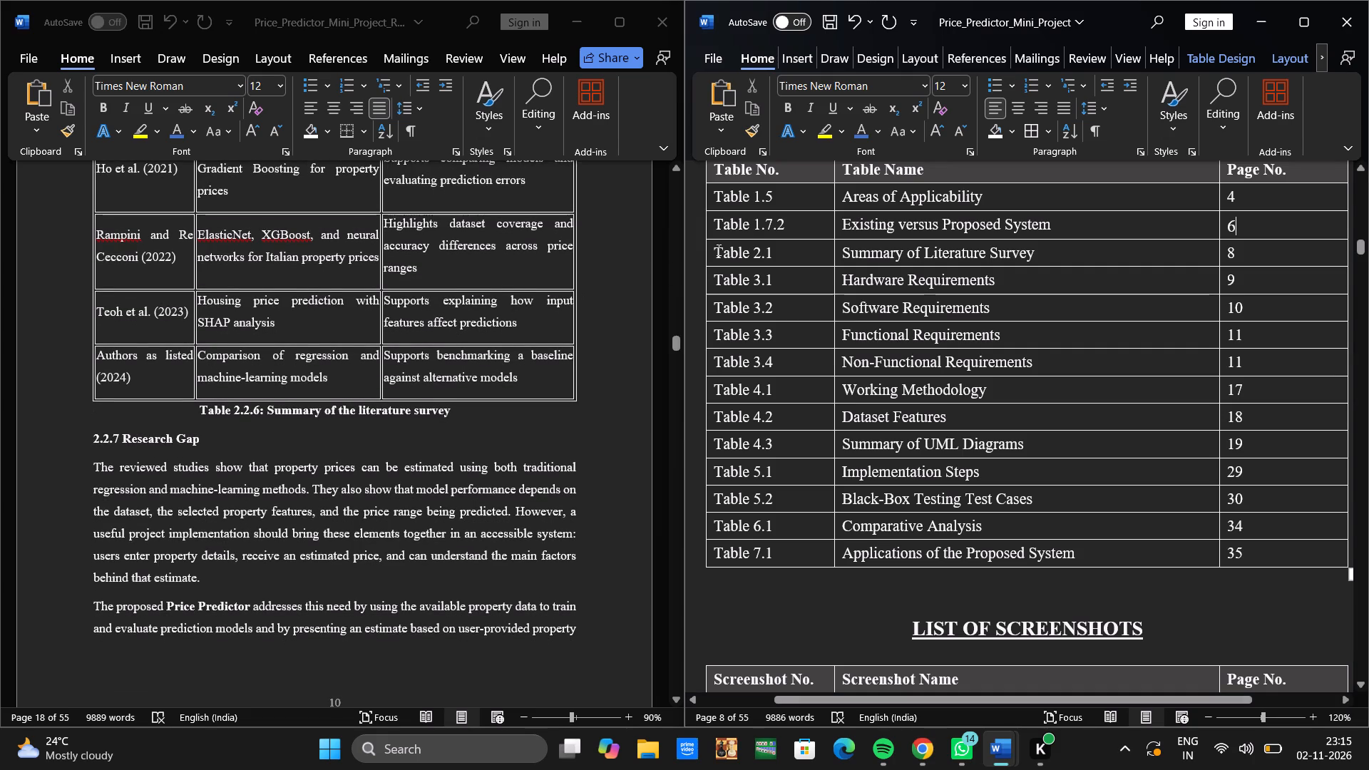
click(776, 253)
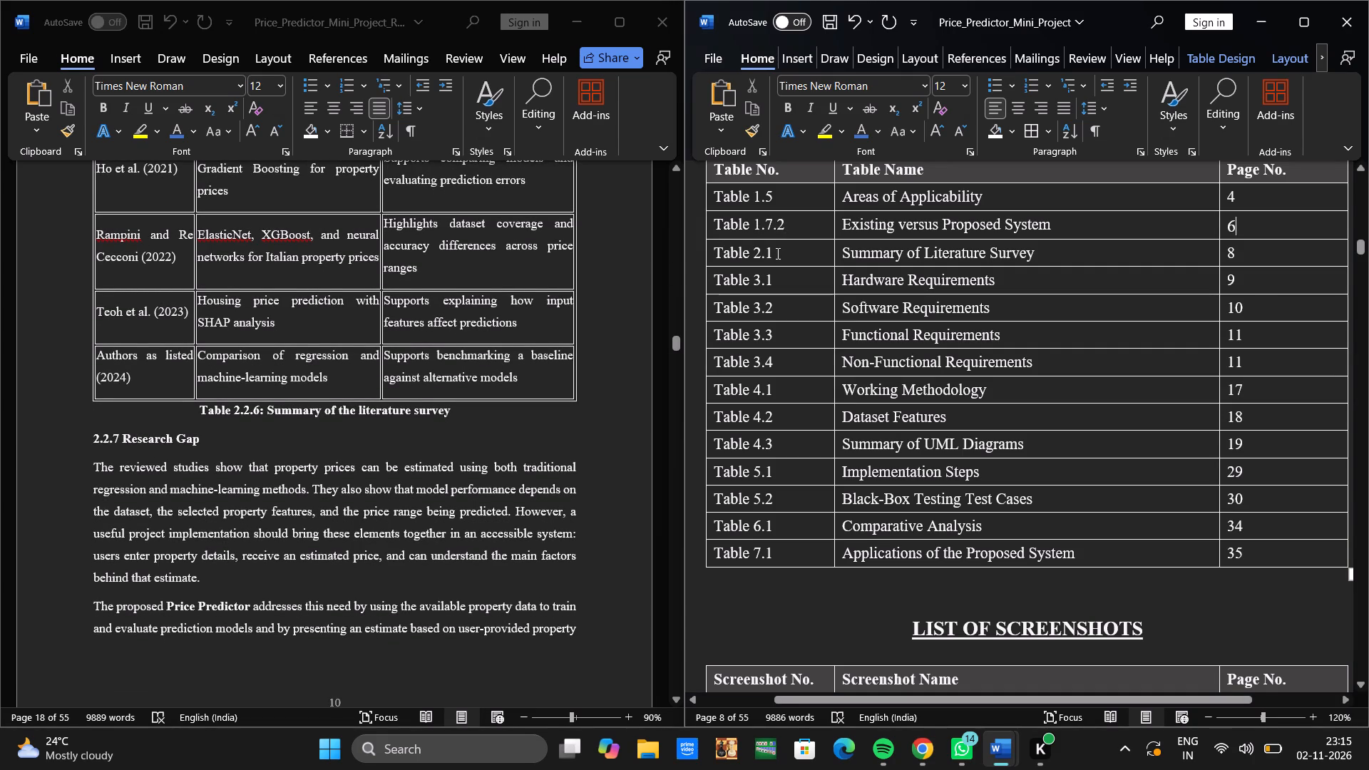
key(BackSpace)
key(2)
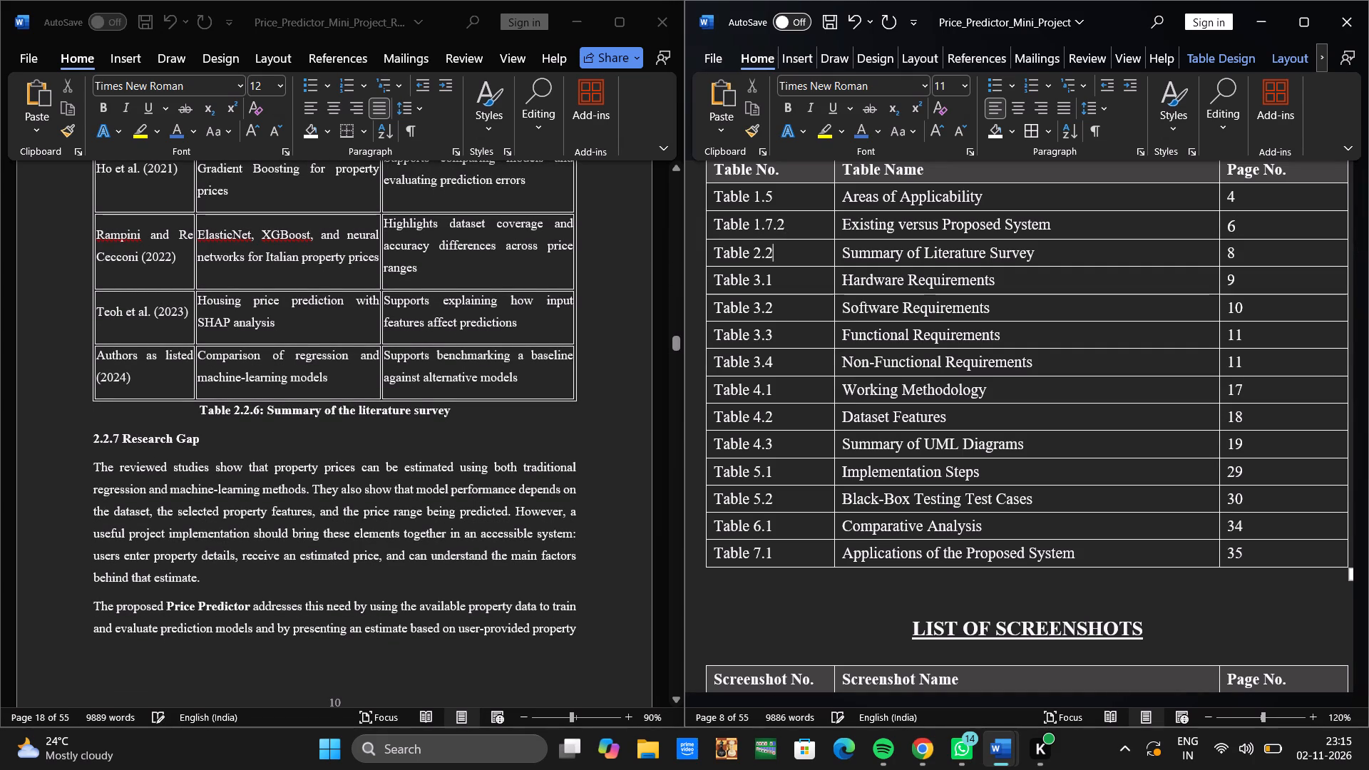
key(period)
key(6)
Set the page number of the Summary of Literature Survey entry in the List of Tables to 10.
scroll(412, 373, up, 1)
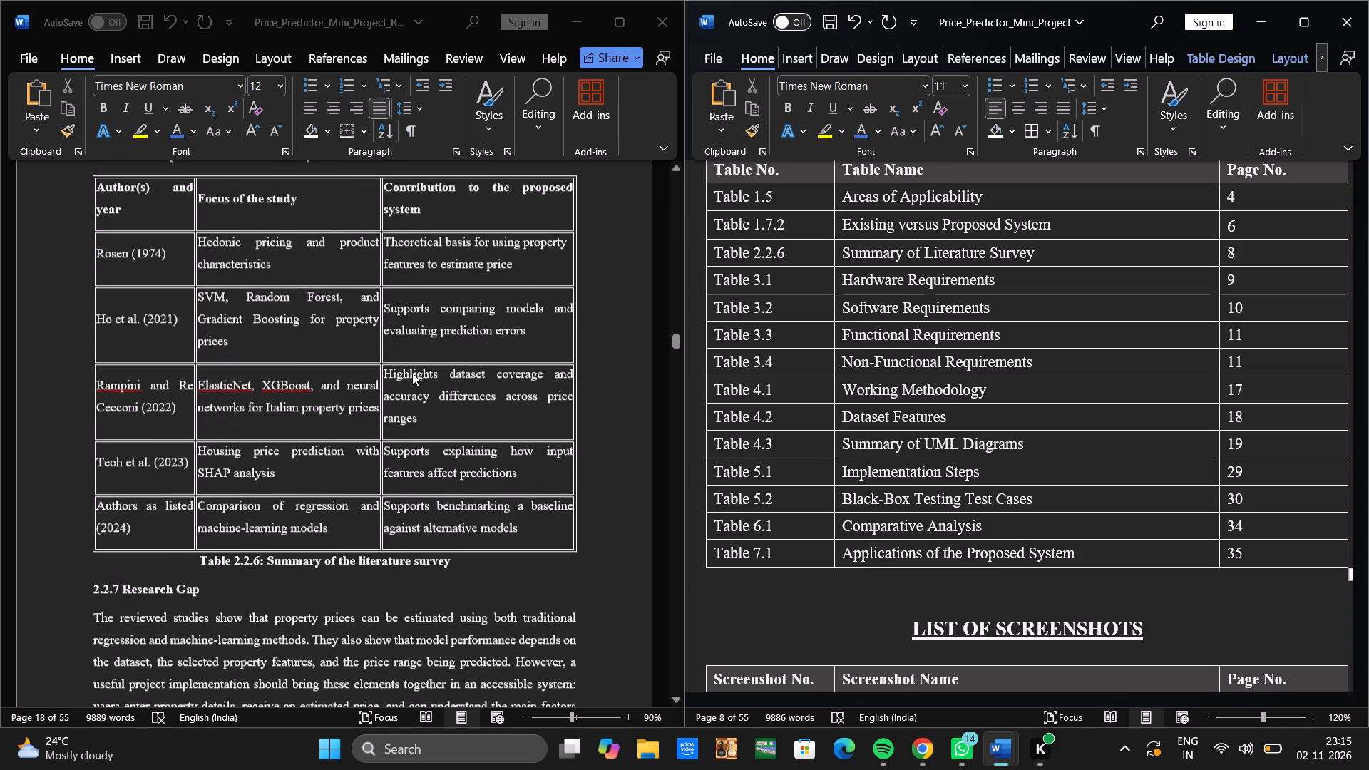
scroll(412, 373, up, 1)
scroll(412, 373, down, 2)
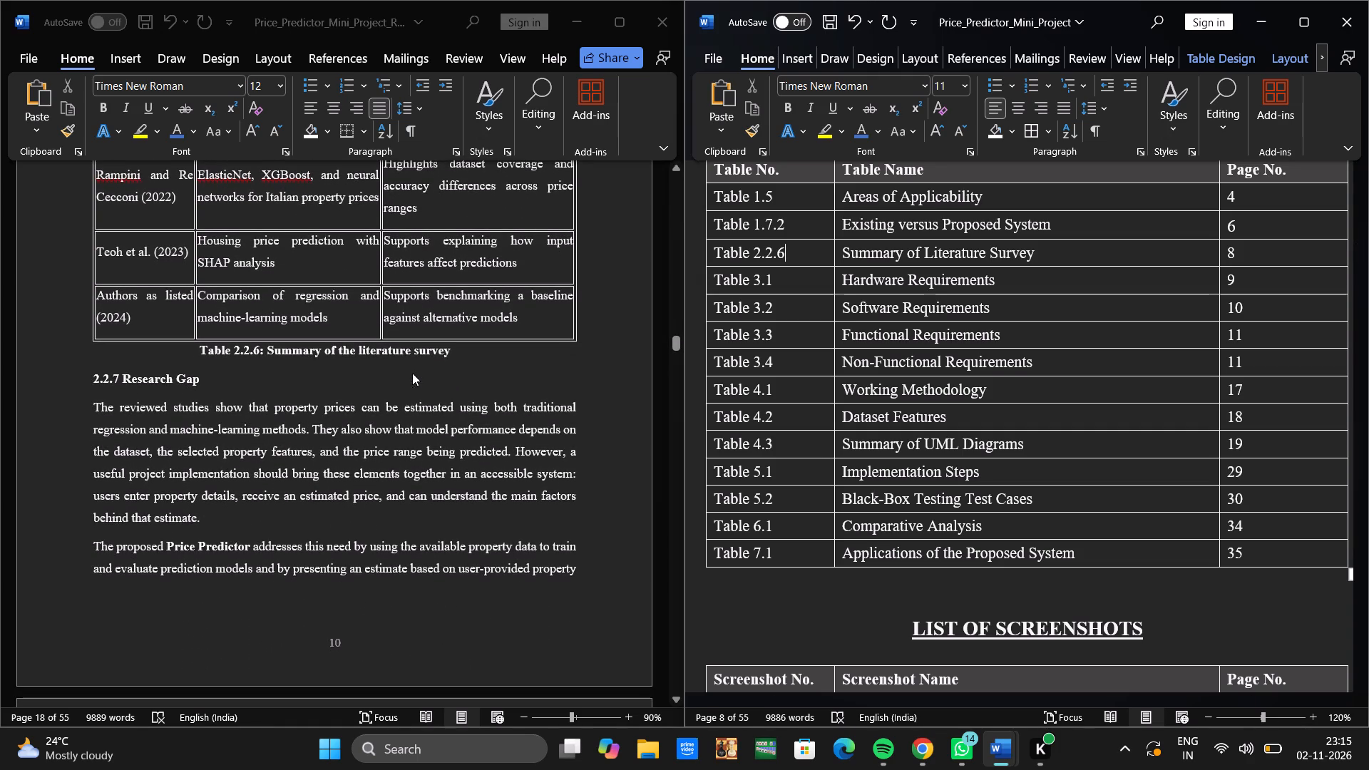
click(1252, 248)
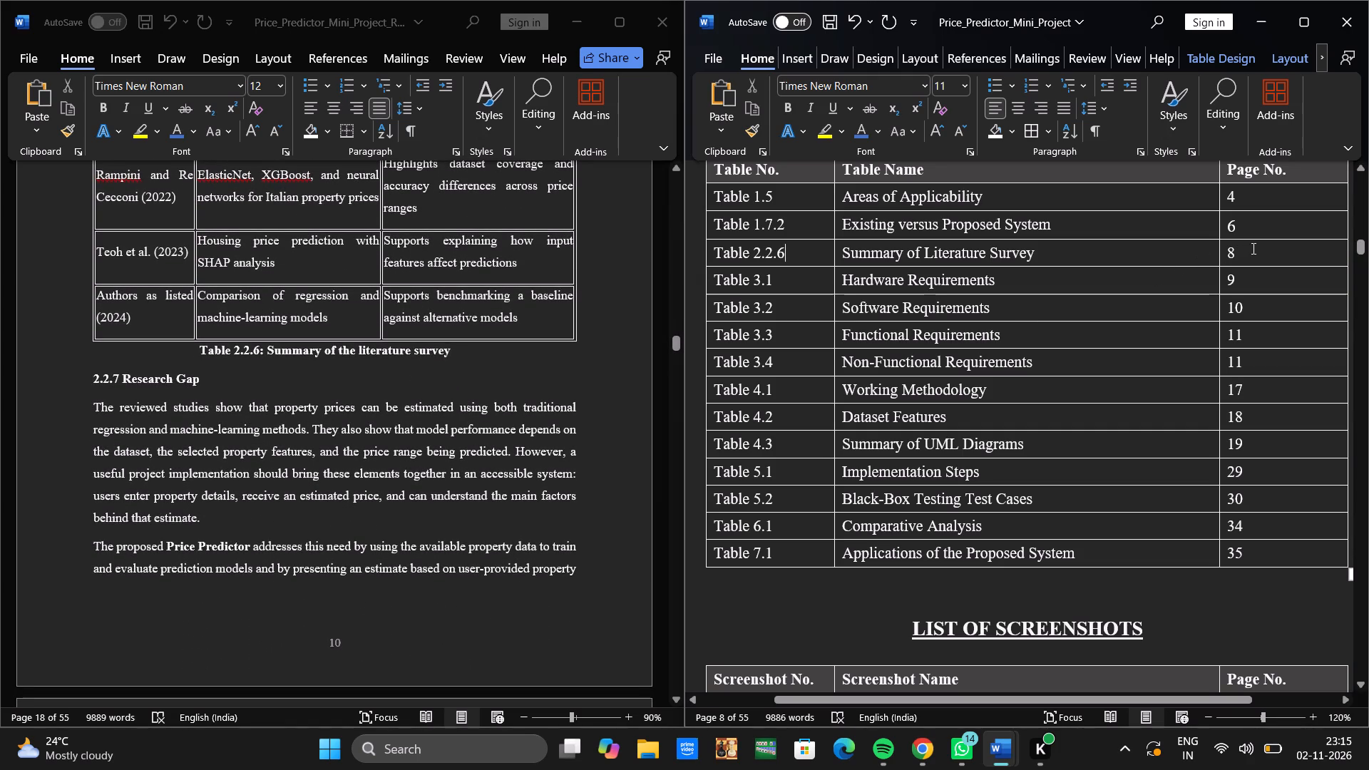
key(BackSpace)
key(1)
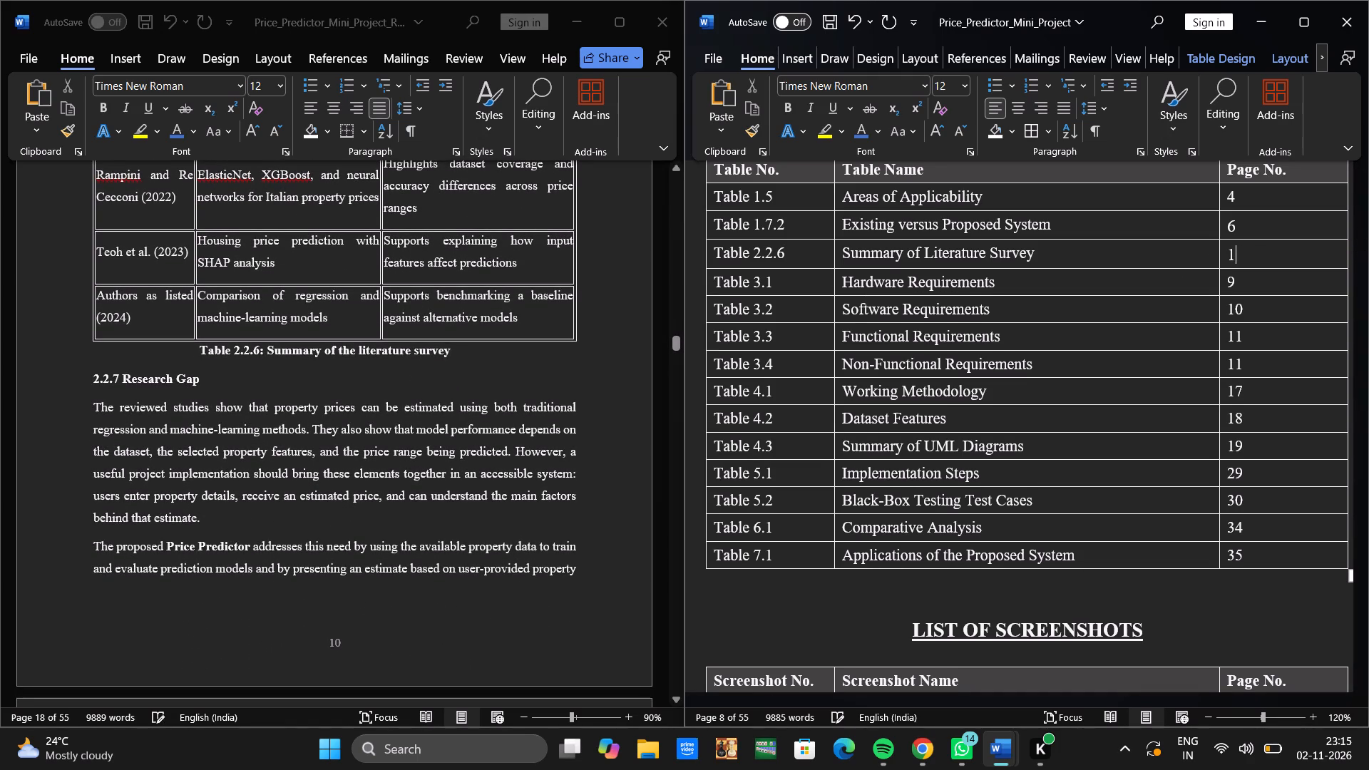
key(minus)
key(BackSpace)
key(minus)
key(BackSpace)
key(minus)
key(BackSpace)
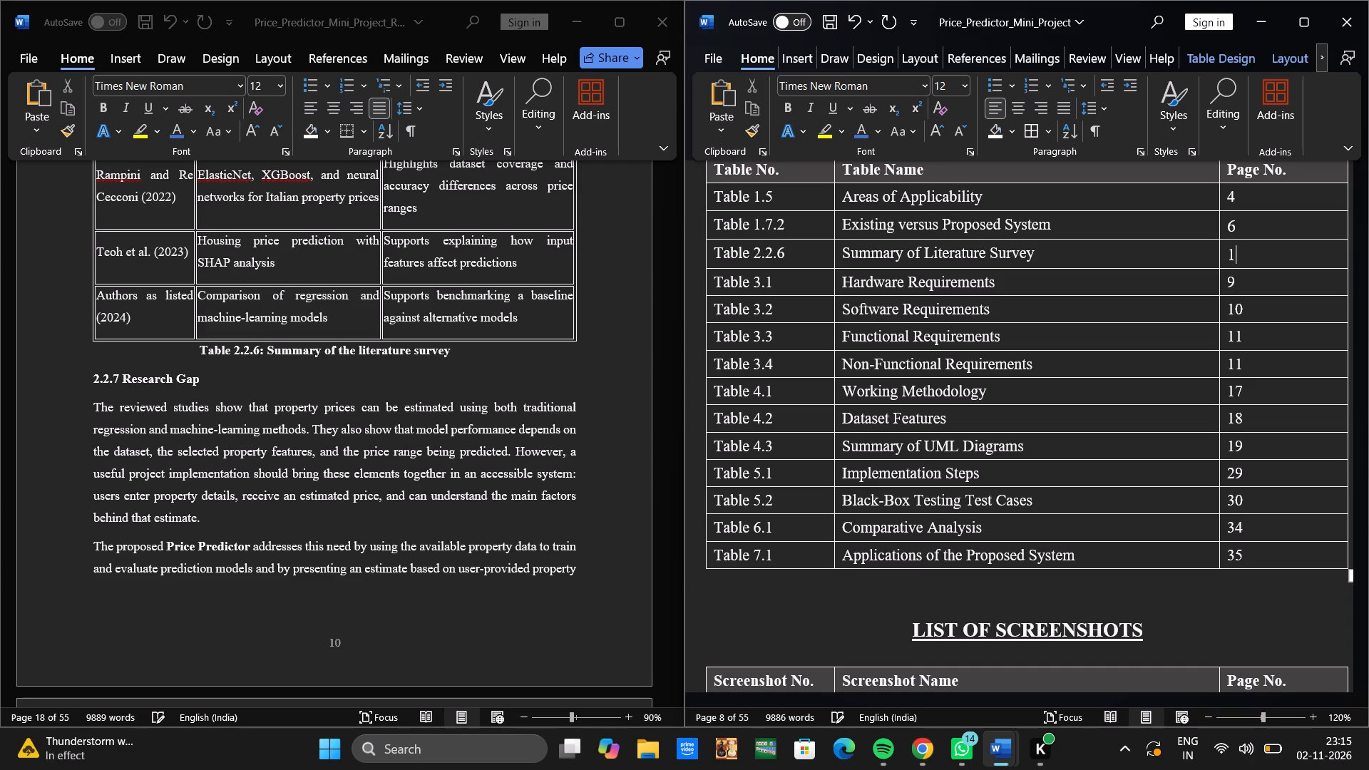
key(0)
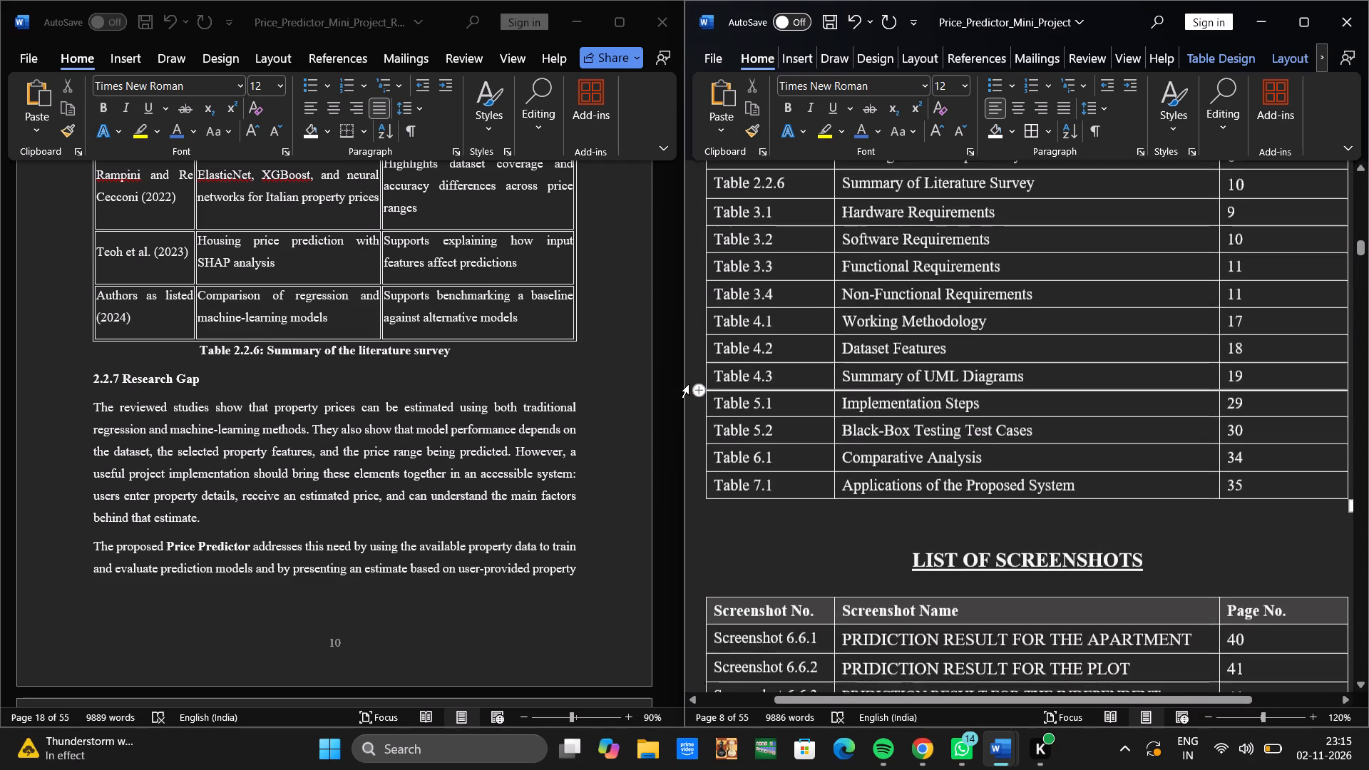
Find the hardware requirements table's caption in the report and change its List of Tables number to Table 3.3.
scroll(689, 384, up, 1)
scroll(457, 480, down, 3)
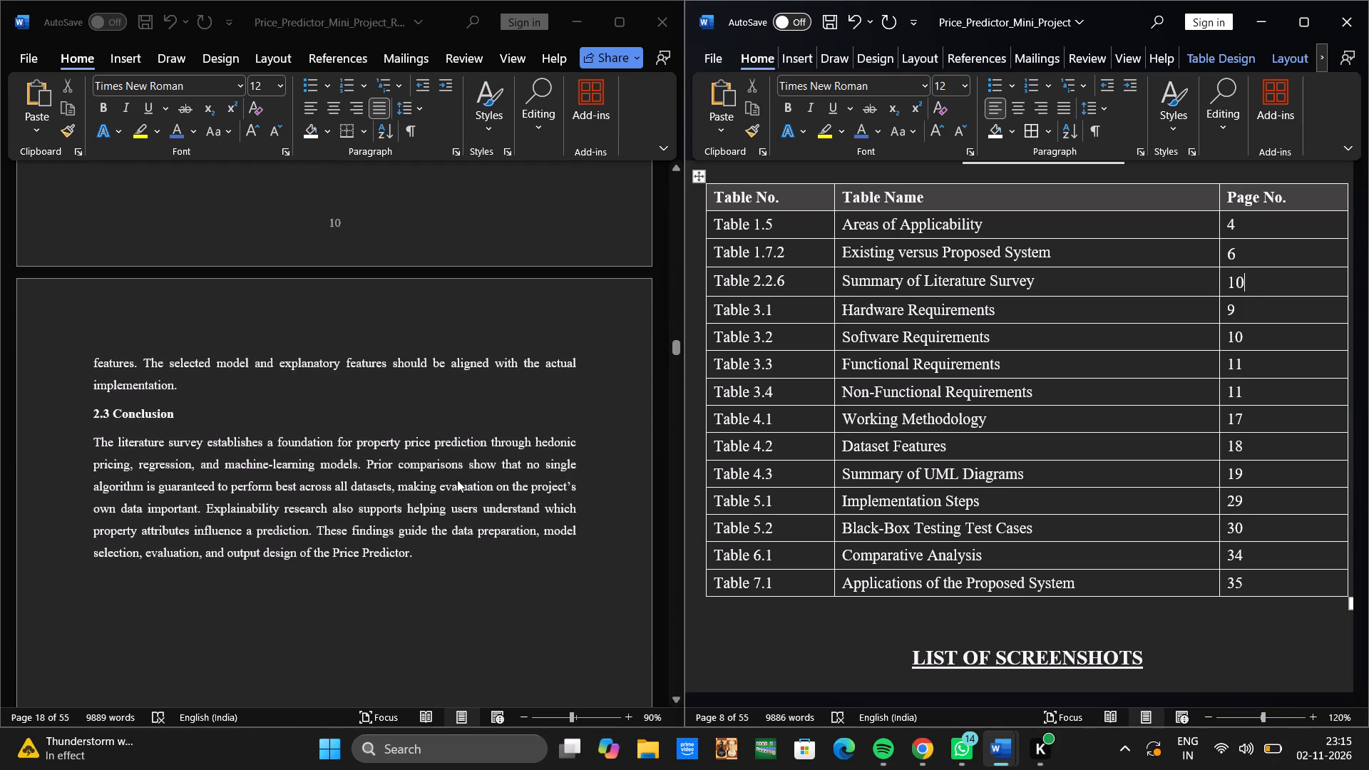
scroll(457, 480, down, 2)
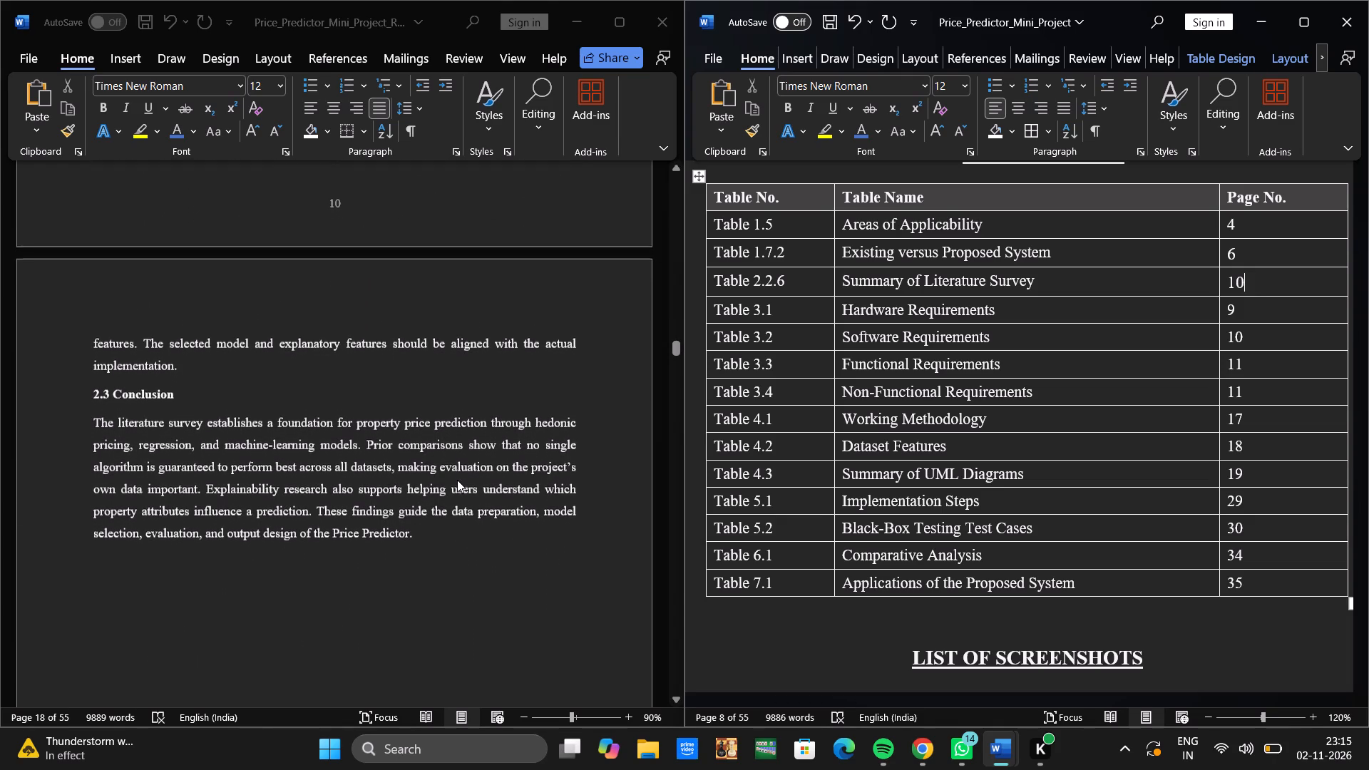
scroll(457, 480, down, 3)
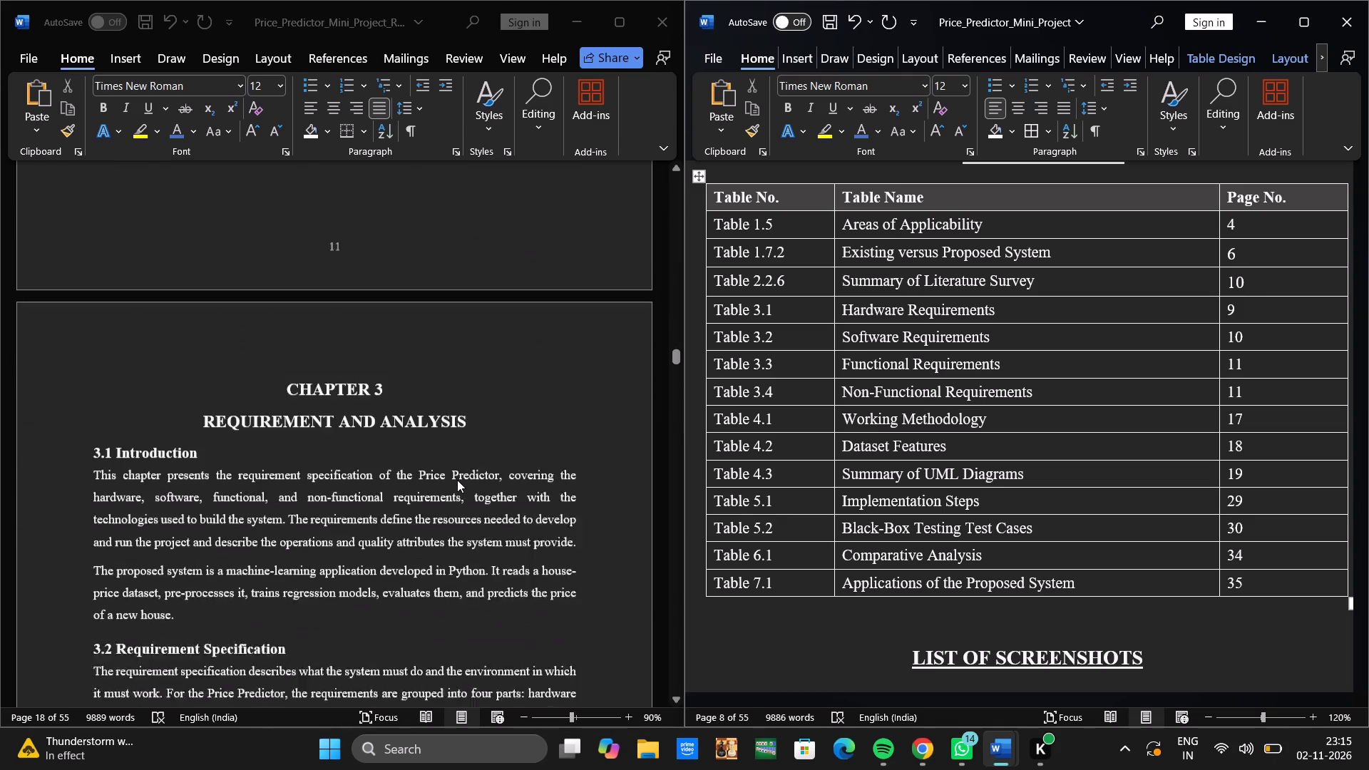
scroll(457, 480, down, 3)
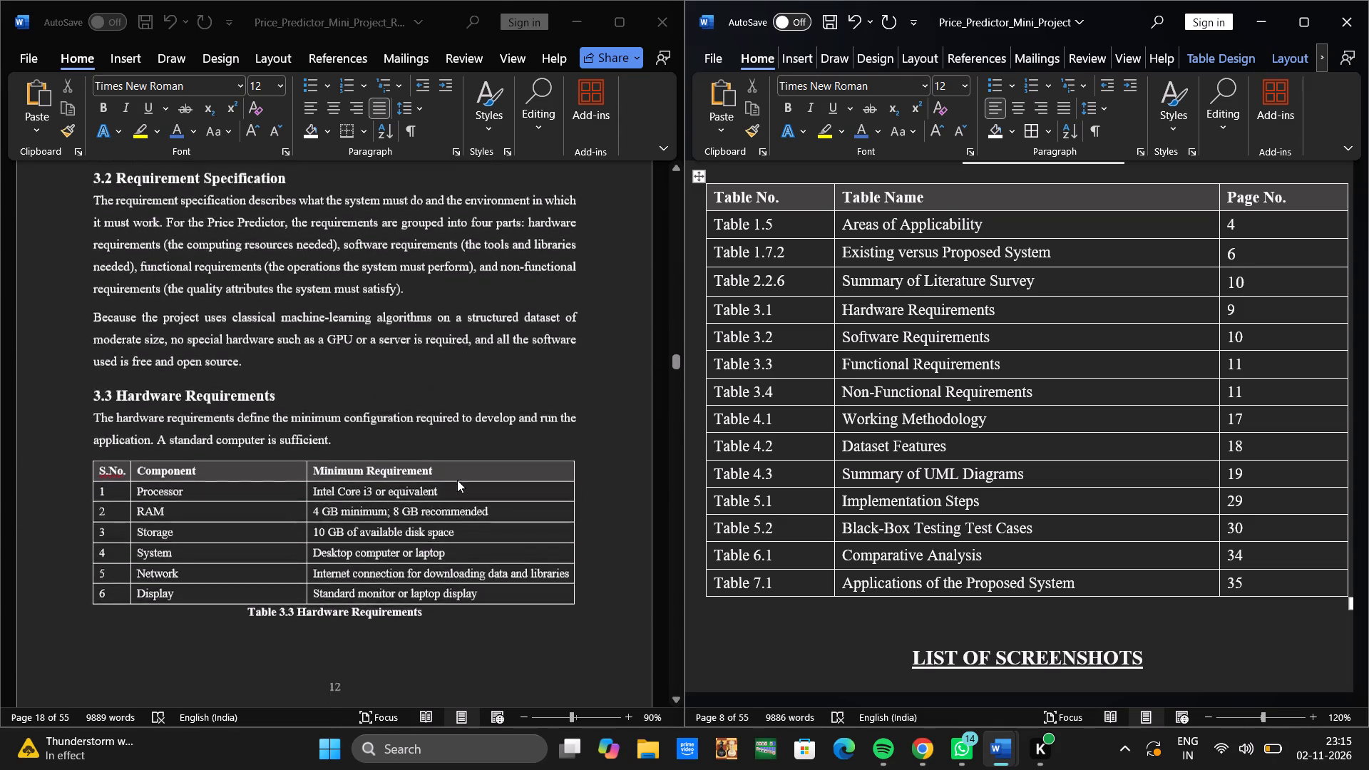
scroll(457, 480, down, 3)
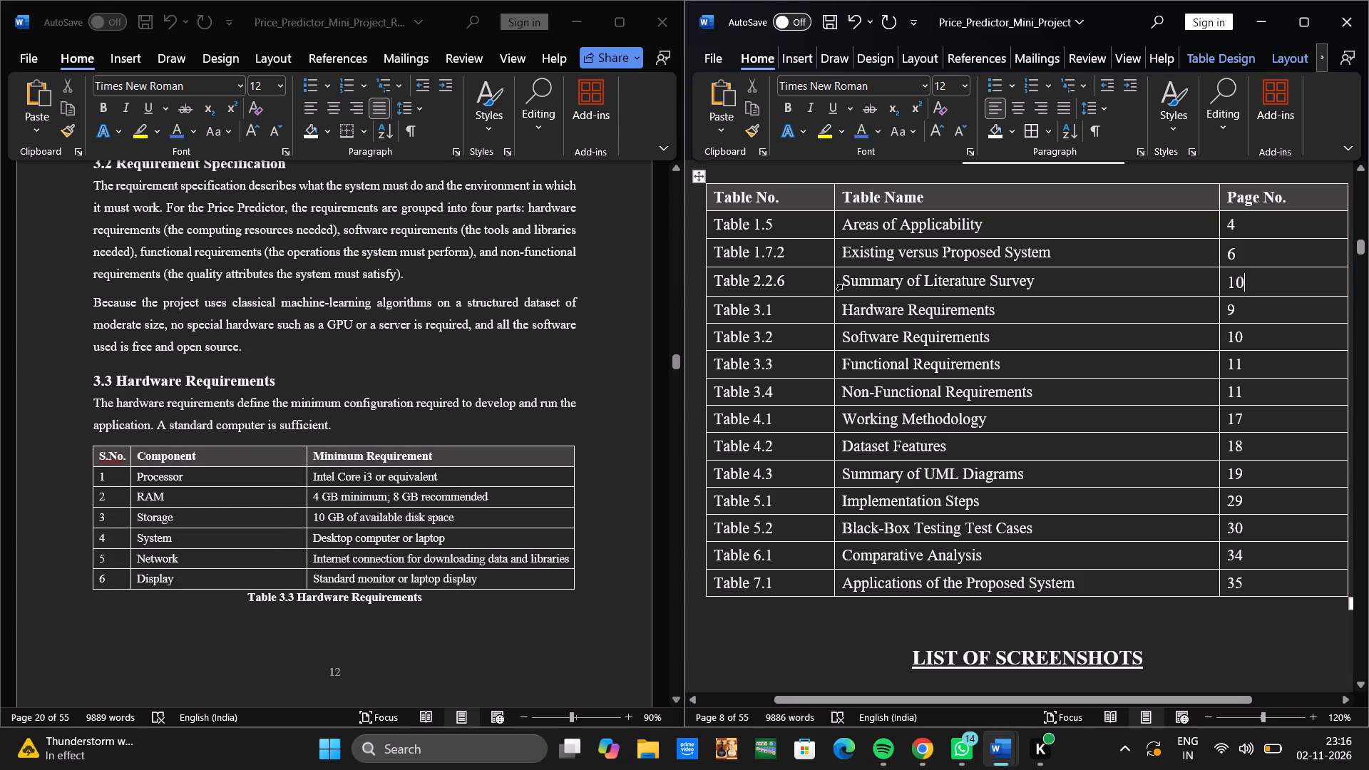
click(803, 312)
key(BackSpace)
key(3)
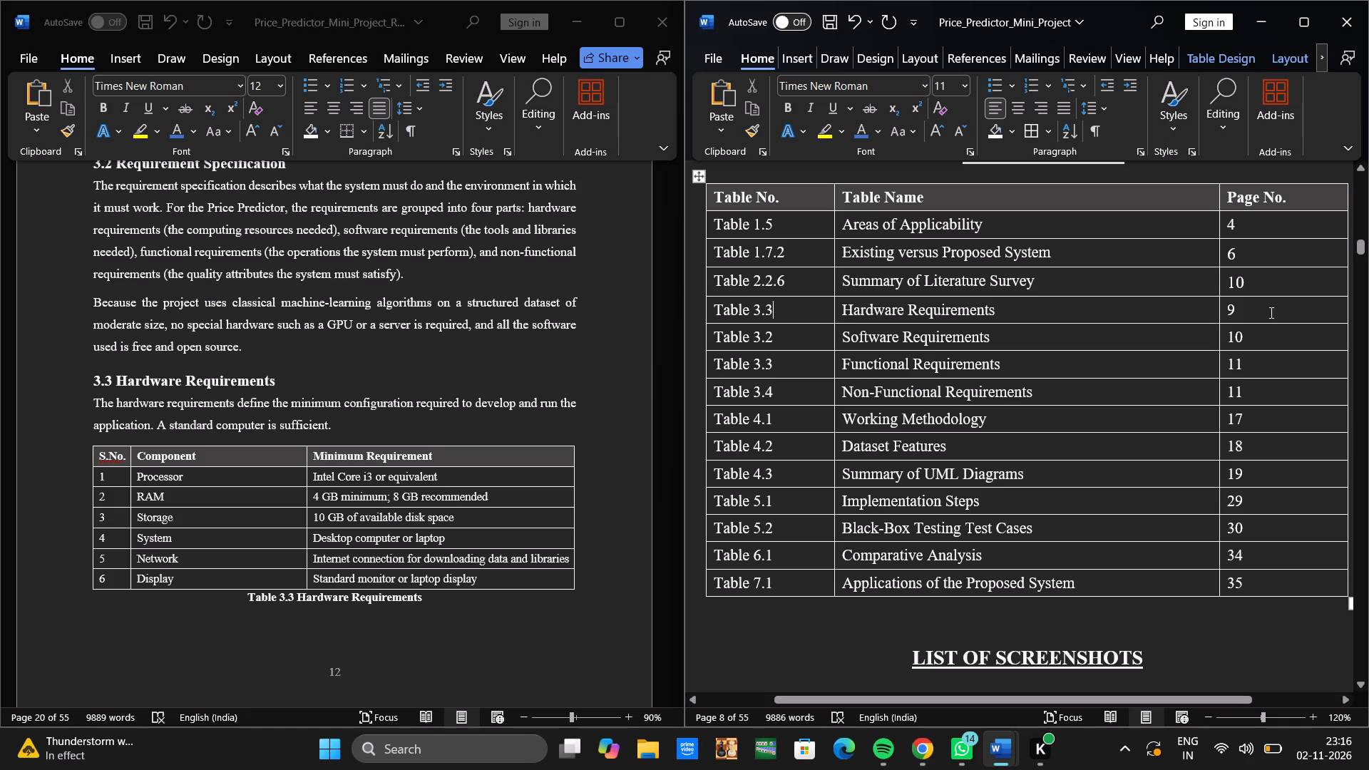
Set the page number of the Hardware Requirements entry in the List of Tables to 12.
click(1289, 307)
key(BackSpace)
text(12)
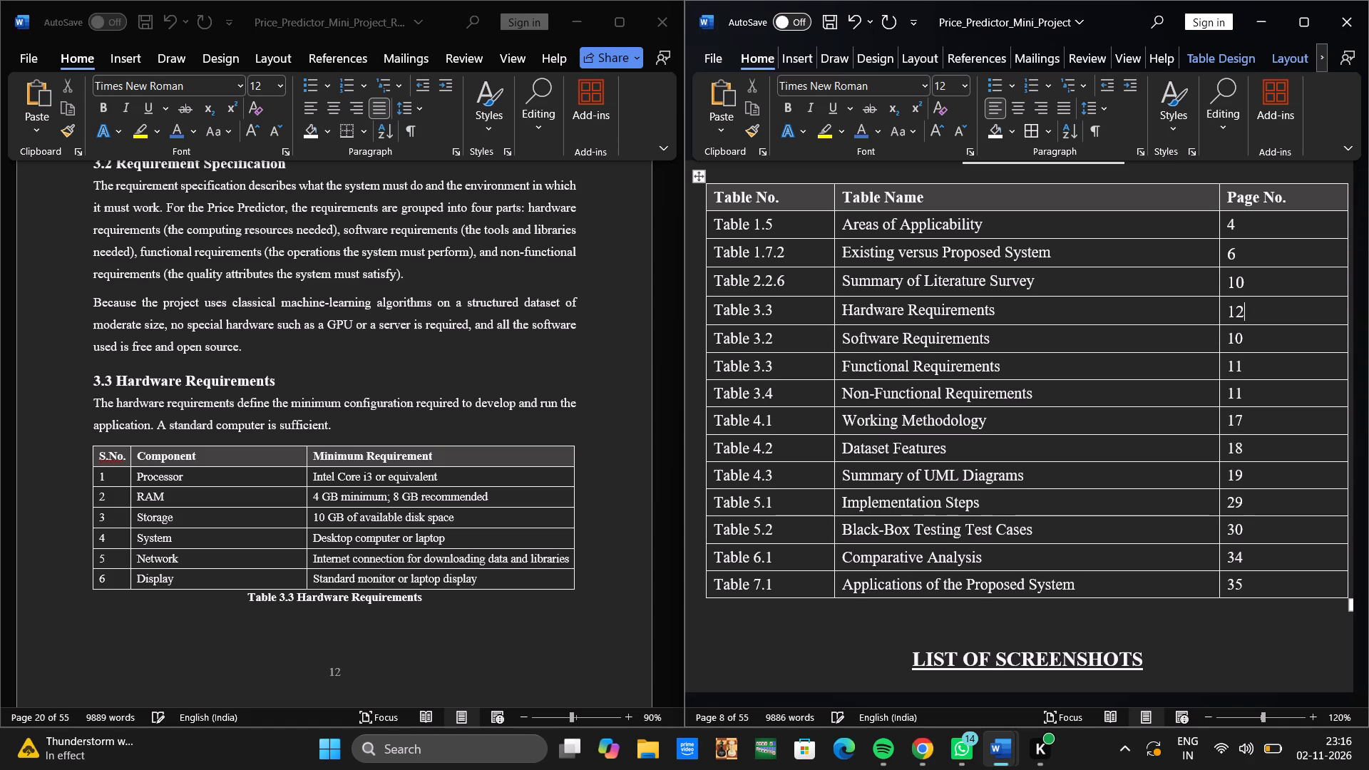
Clear the page numbers of the Software, Functional and Non-Functional Requirements entries in the List of Tables.
click(1297, 338)
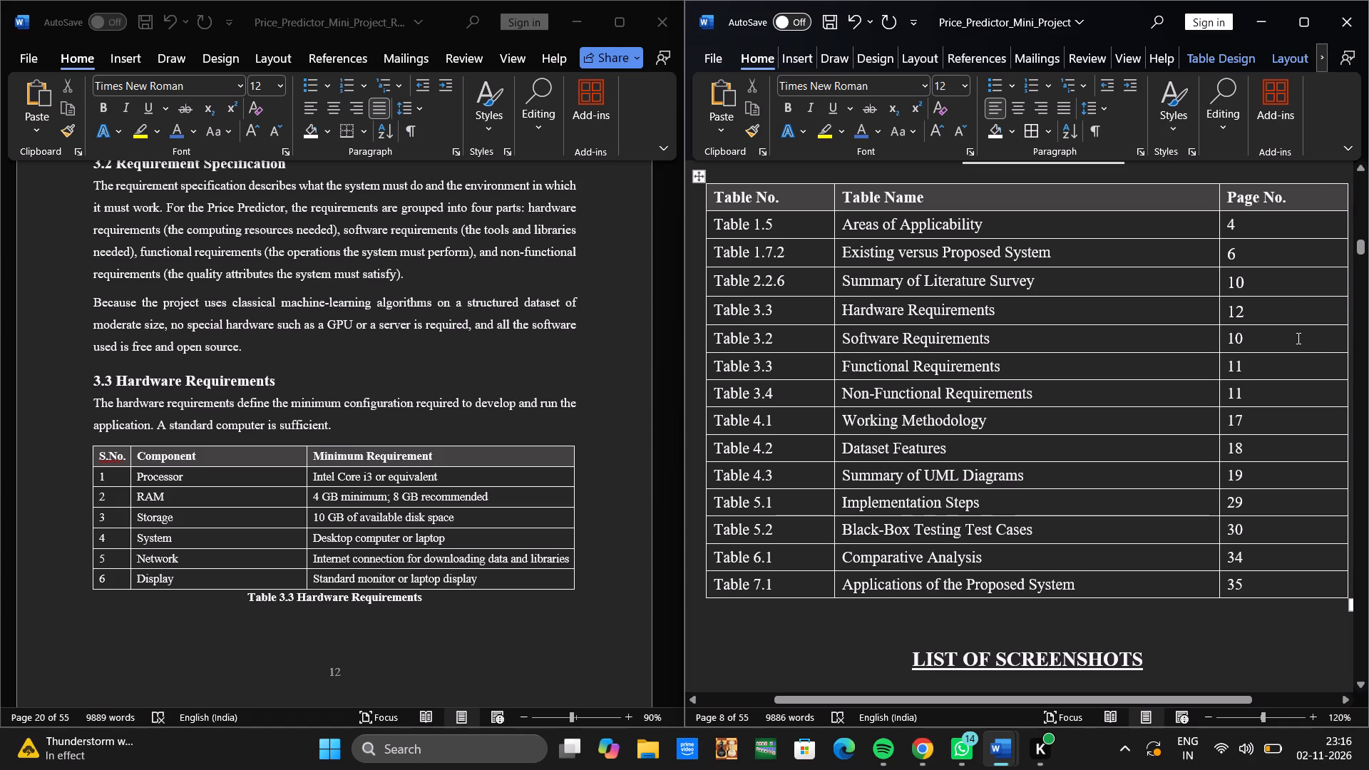
key(BackSpace)
key(BackSpace)
key(Down)
key(Right)
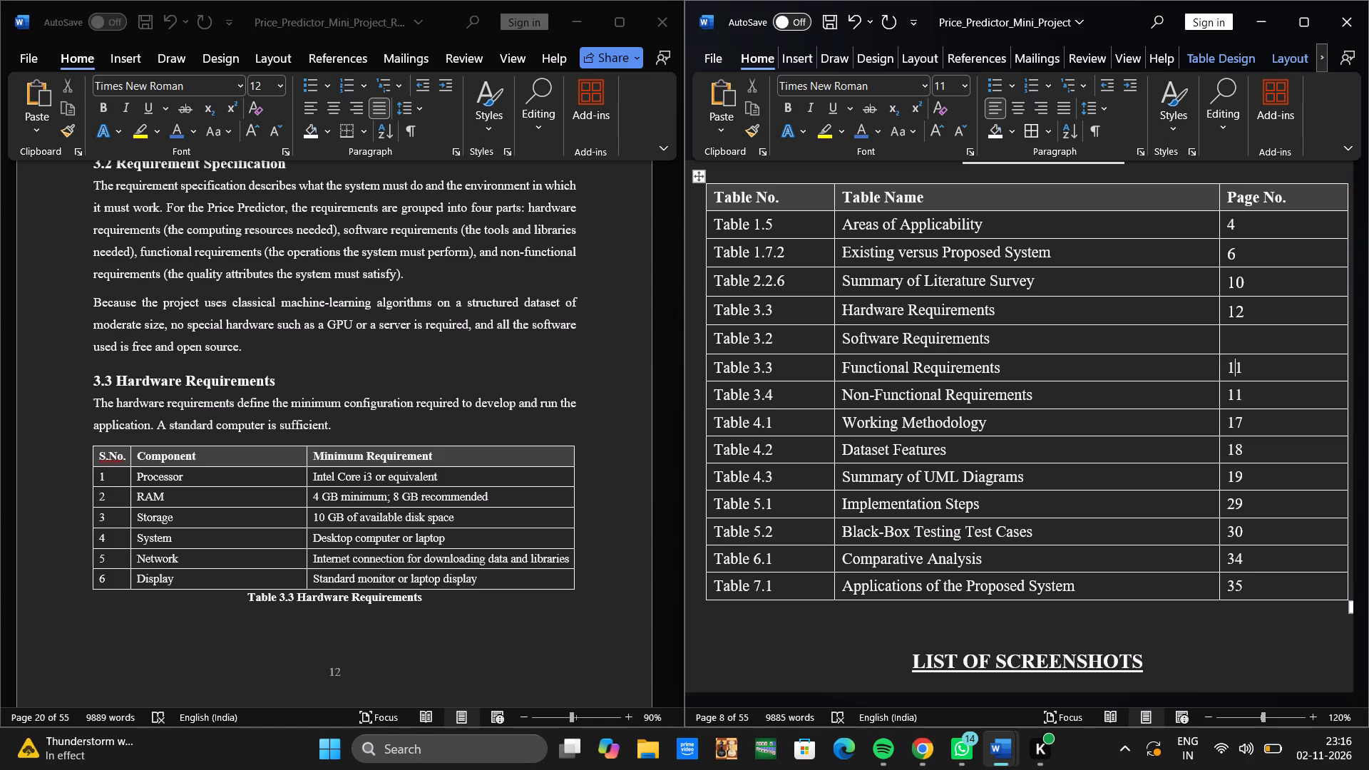
key(Right)
key(BackSpace)
key(BackSpace)
key(Down)
key(Right)
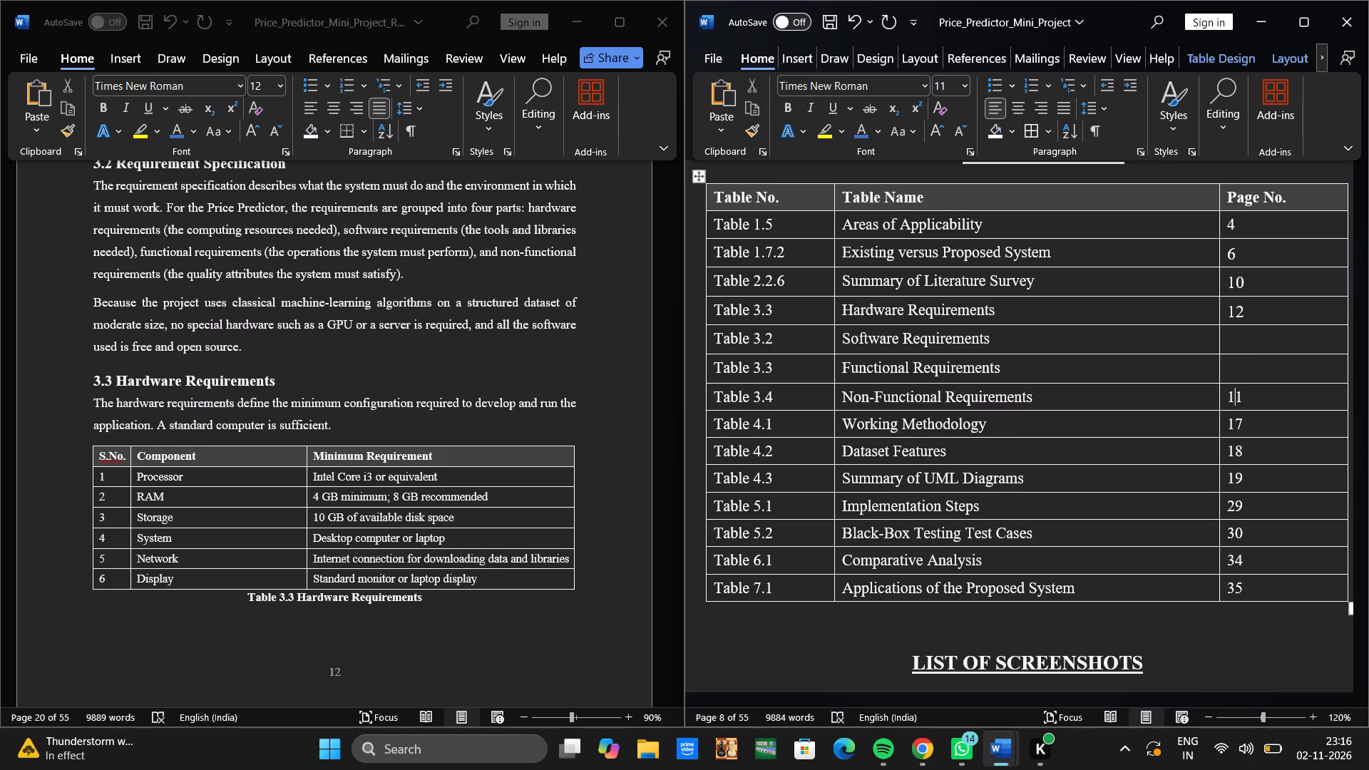
key(Right)
key(BackSpace)
key(BackSpace)
Clear the page numbers of the Chapter 4 entries, Working Methodology through Summary of UML Diagrams, in the List of Tables.
key(Down)
key(Right)
key(Right)
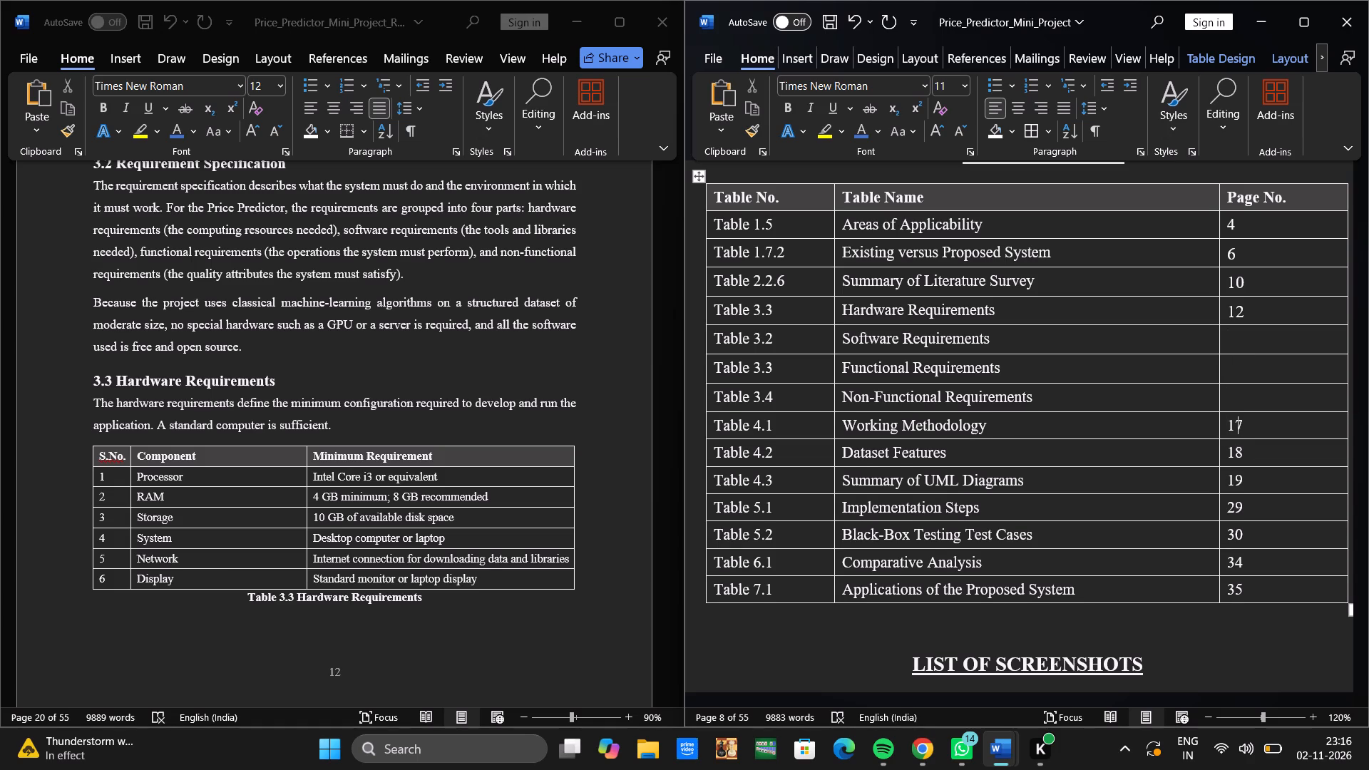
key(backslash)
key(BackSpace)
key(BackSpace)
key(BackSpace)
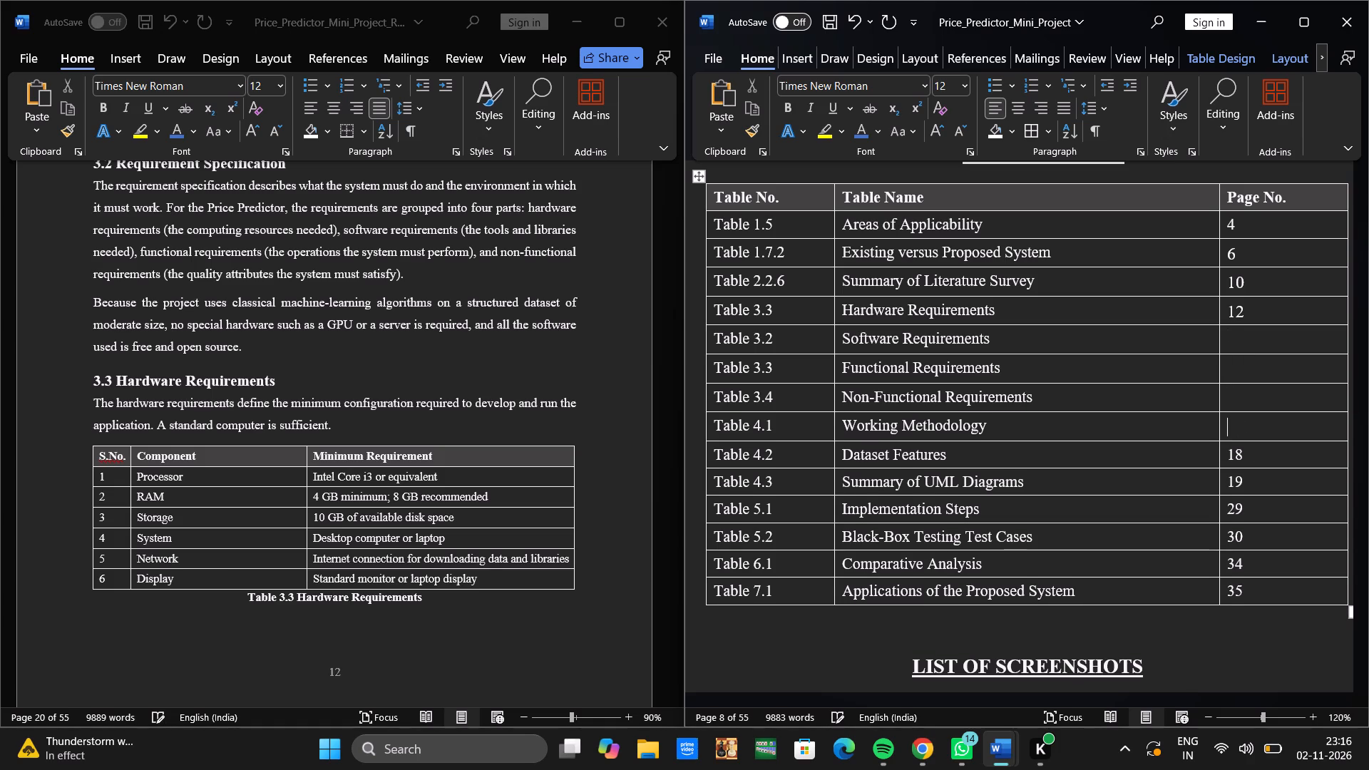
key(Down)
key(Right)
key(Right)
key(BackSpace)
key(BackSpace)
key(Down)
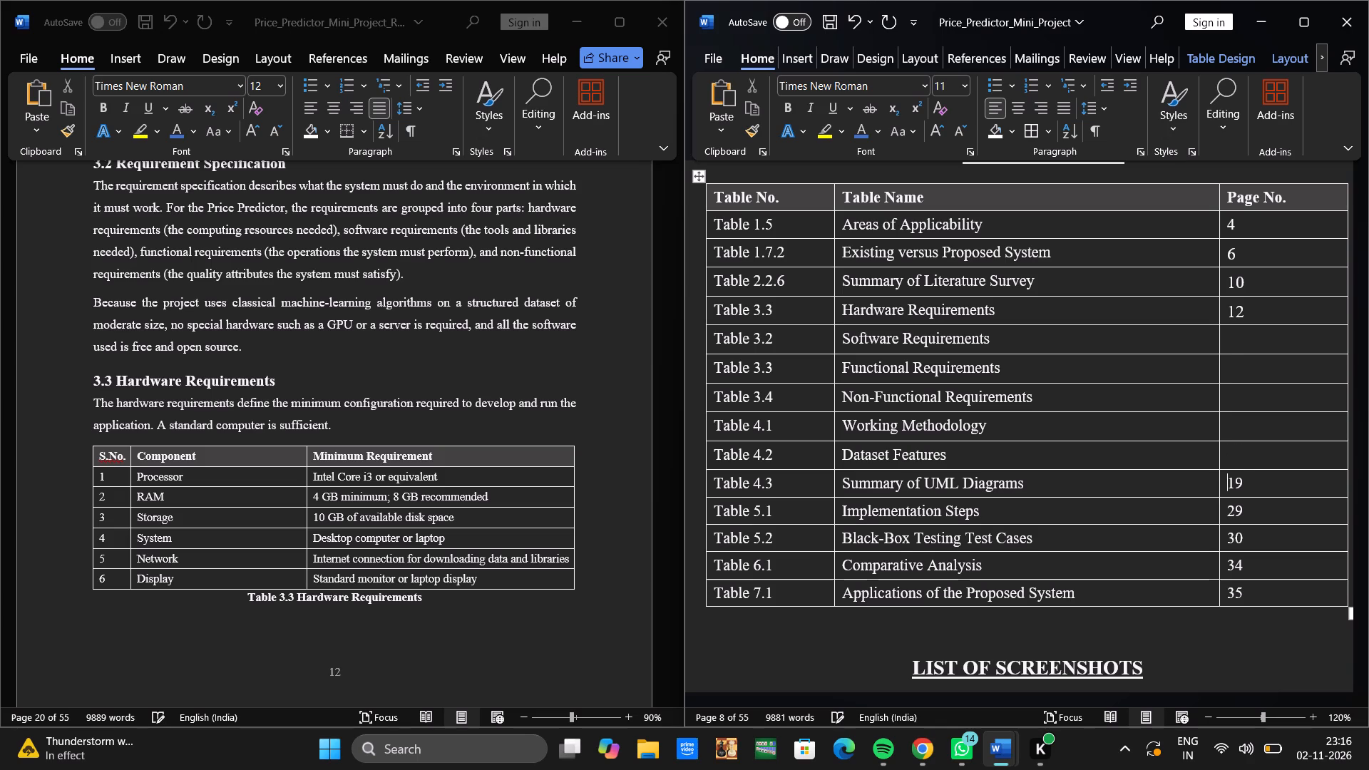
key(Right)
key(Right)
key(BackSpace)
key(BackSpace)
Clear the page numbers of the Implementation Steps and Black-Box Testing Test Cases entries in the List of Tables.
key(Down)
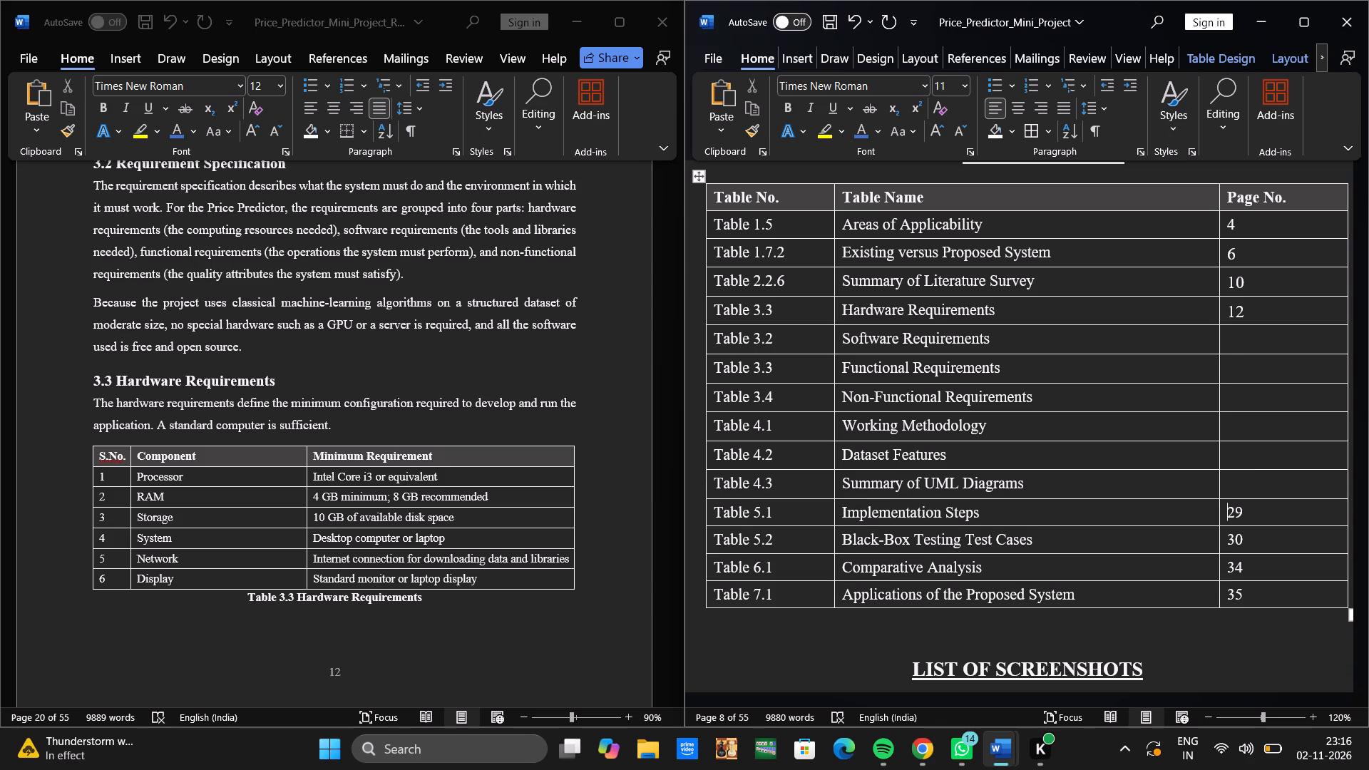
key(Right)
key(Right)
key(BackSpace)
key(BackSpace)
key(Down)
key(Right)
key(Right)
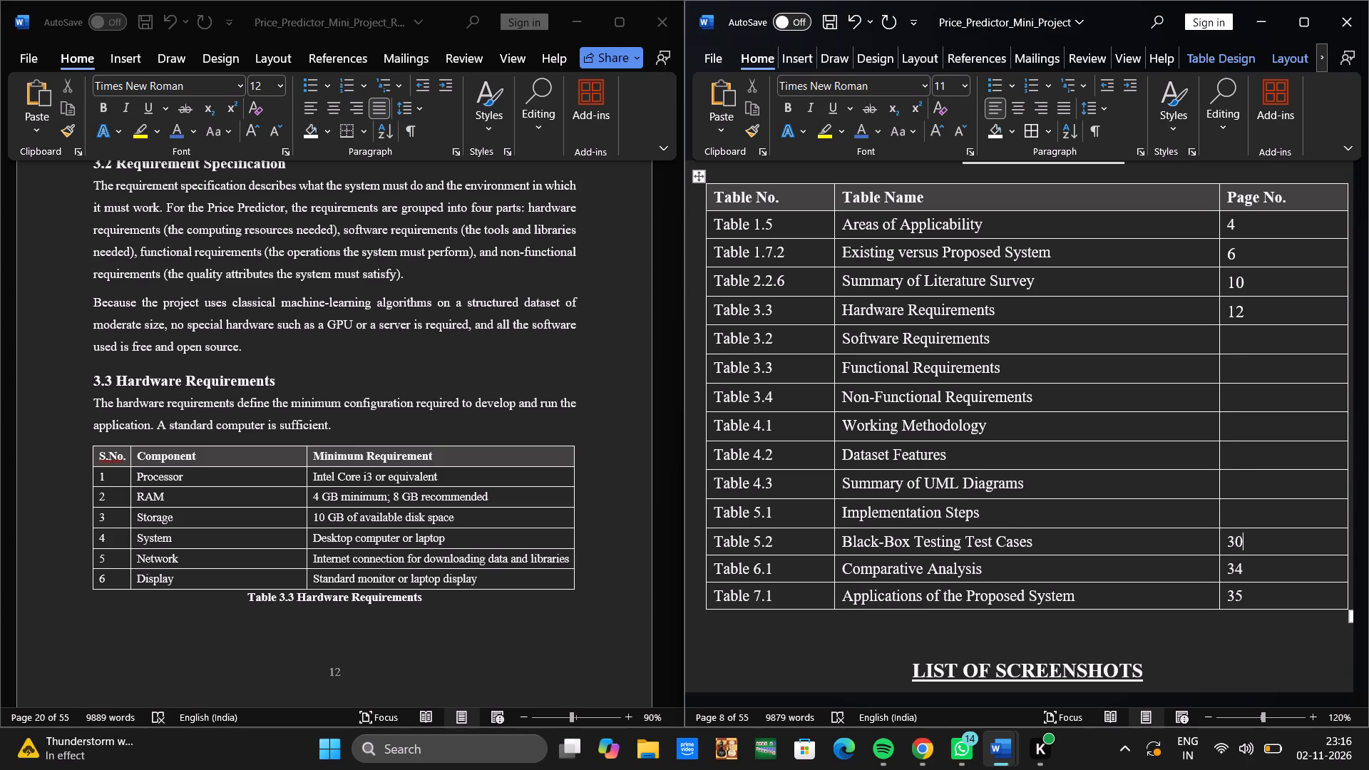
key(BackSpace)
key(BackSpace)
Clear the page numbers of the Comparative Analysis and Applications of the Proposed System entries in the List of Tables.
key(Down)
key(Right)
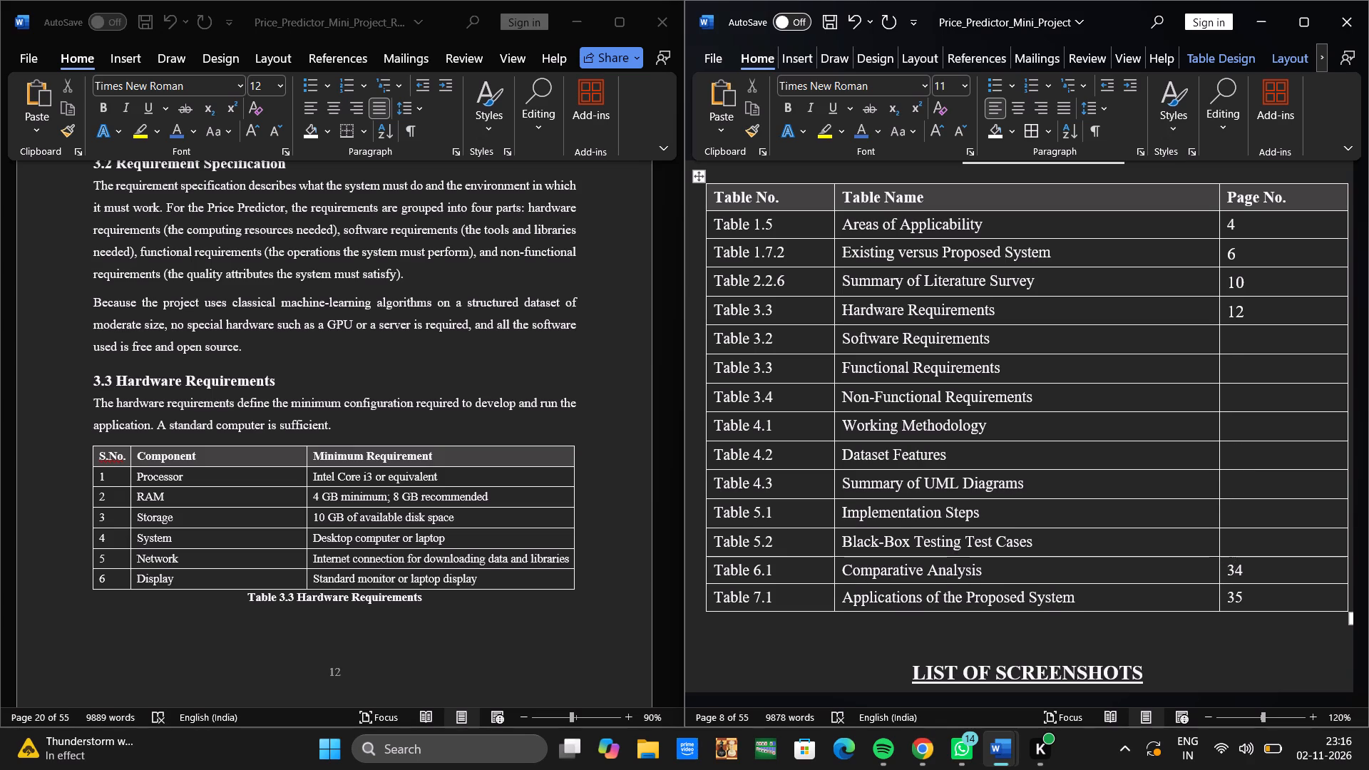
key(Right)
key(BackSpace)
key(BackSpace)
key(Down)
key(Right)
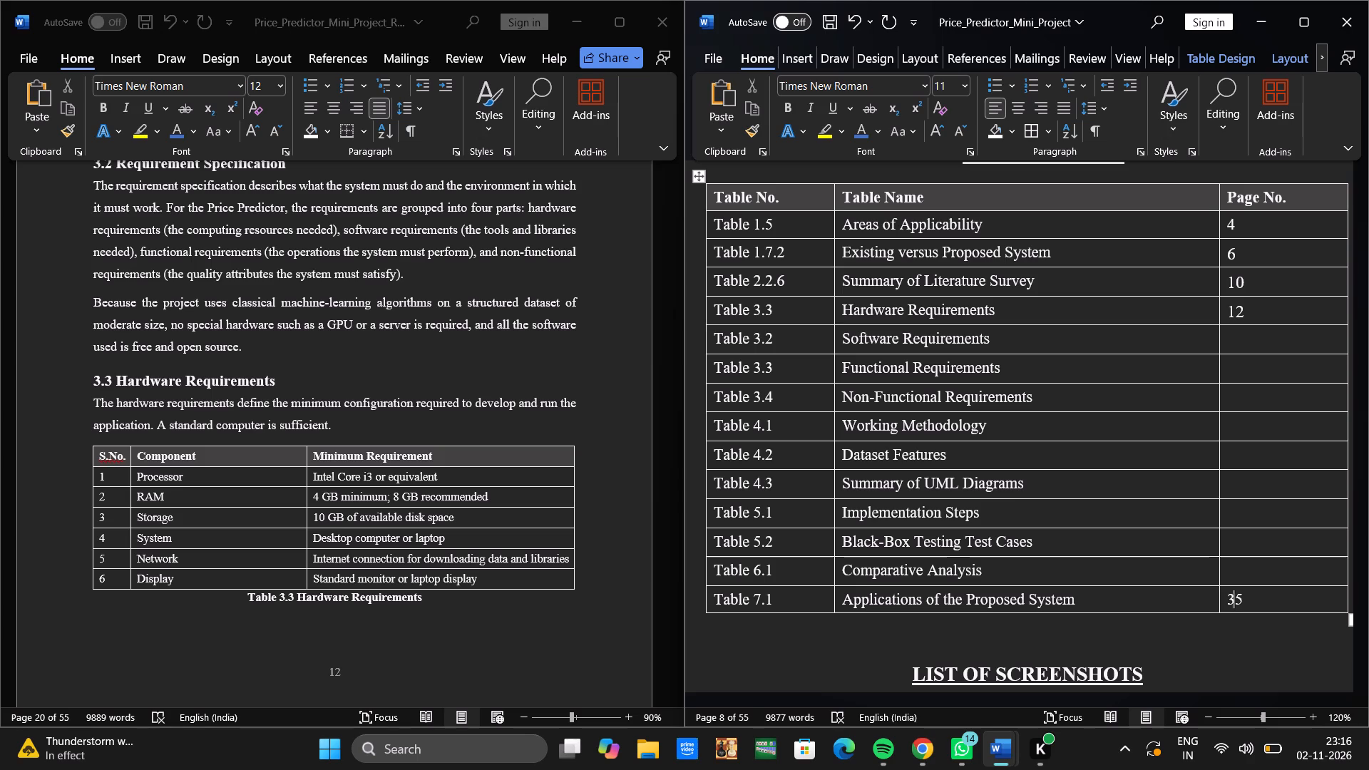
key(Right)
key(BackSpace)
key(BackSpace)
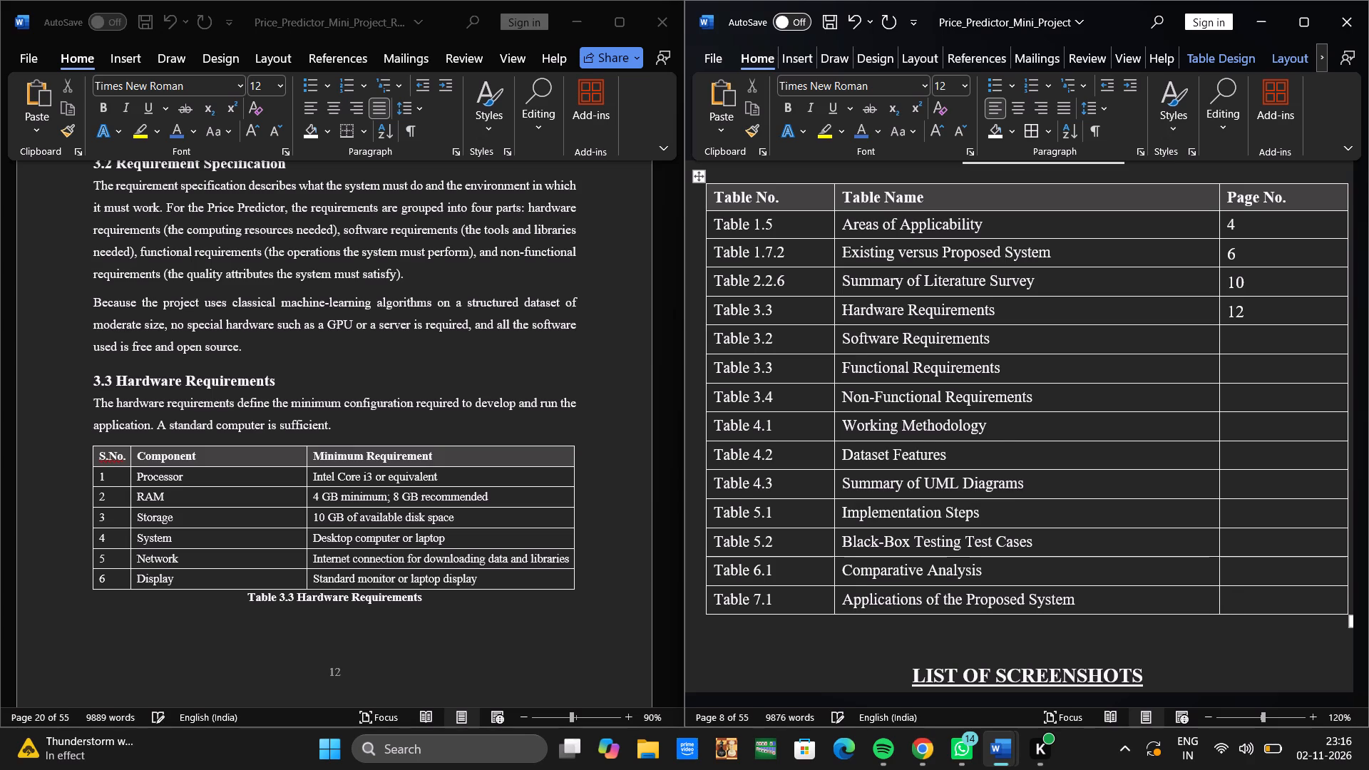
Clear the page numbers of the System Architecture and Use Case Diagram entries in the List of Figures.
scroll(1297, 338, down, 3)
scroll(1297, 338, up, 3)
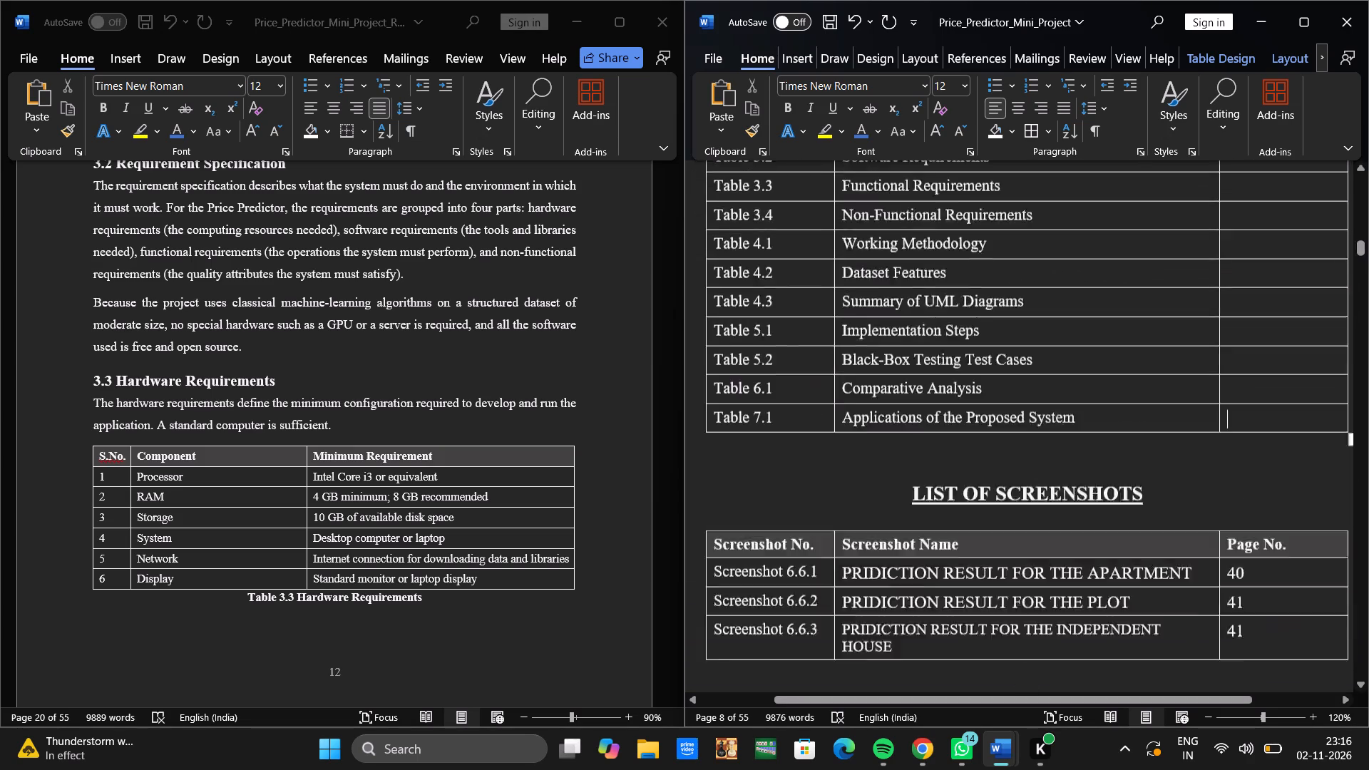
scroll(1297, 338, up, 2)
scroll(1297, 338, down, 1)
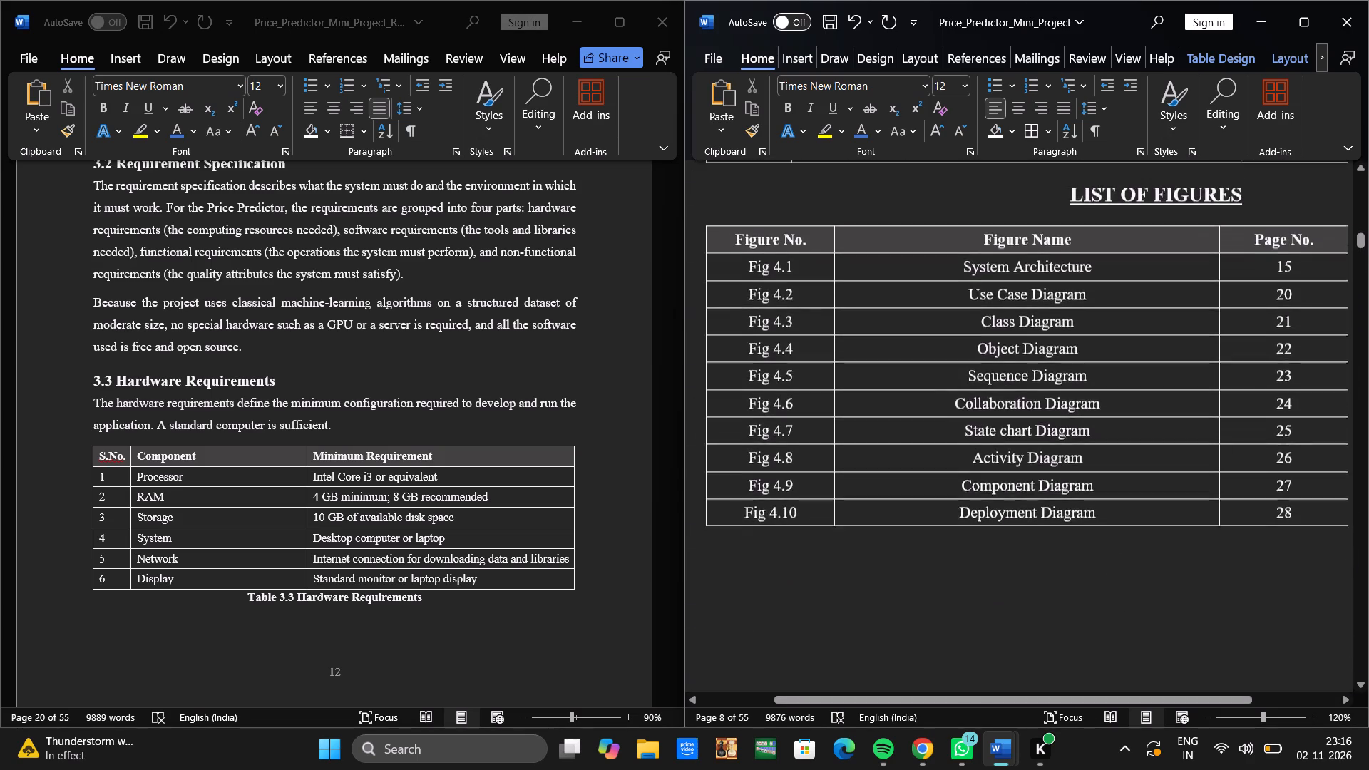
scroll(1297, 338, down, 2)
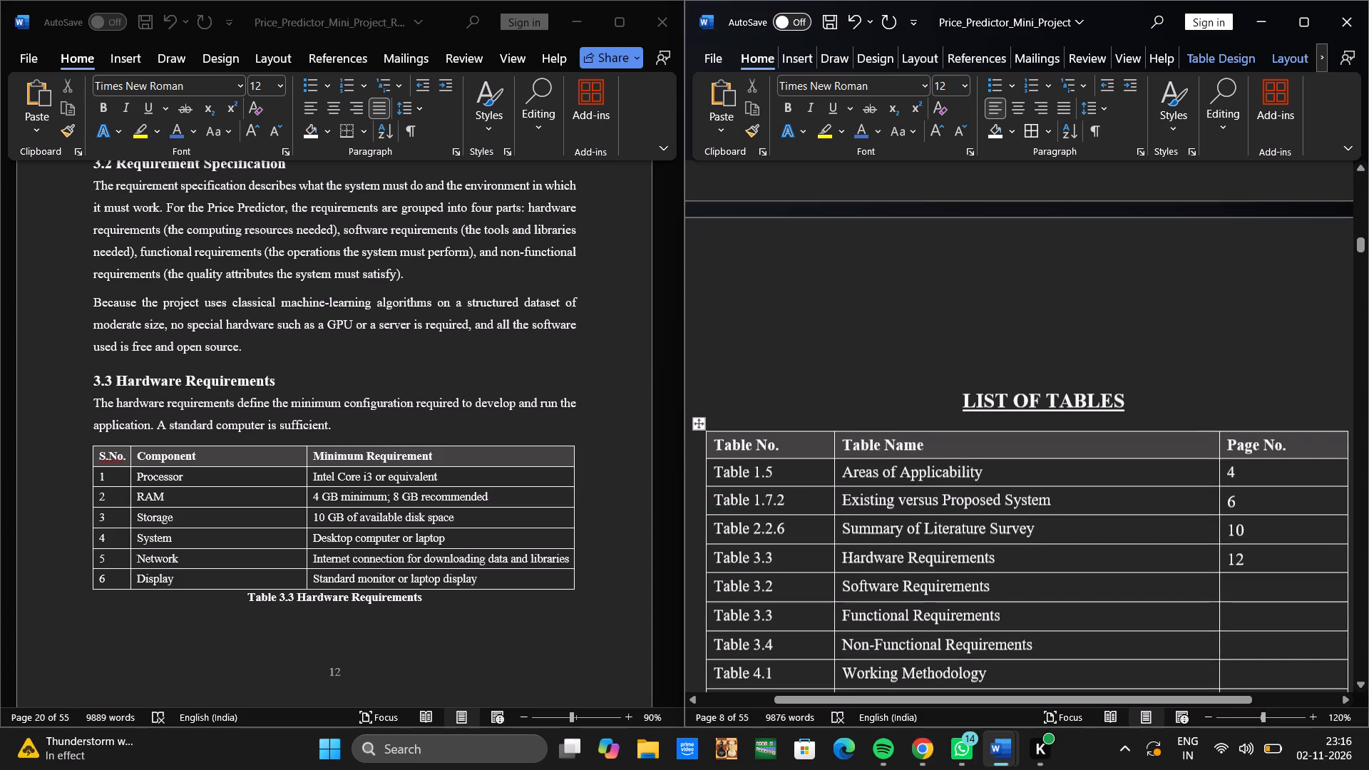
scroll(1297, 338, down, 1)
scroll(1297, 338, up, 3)
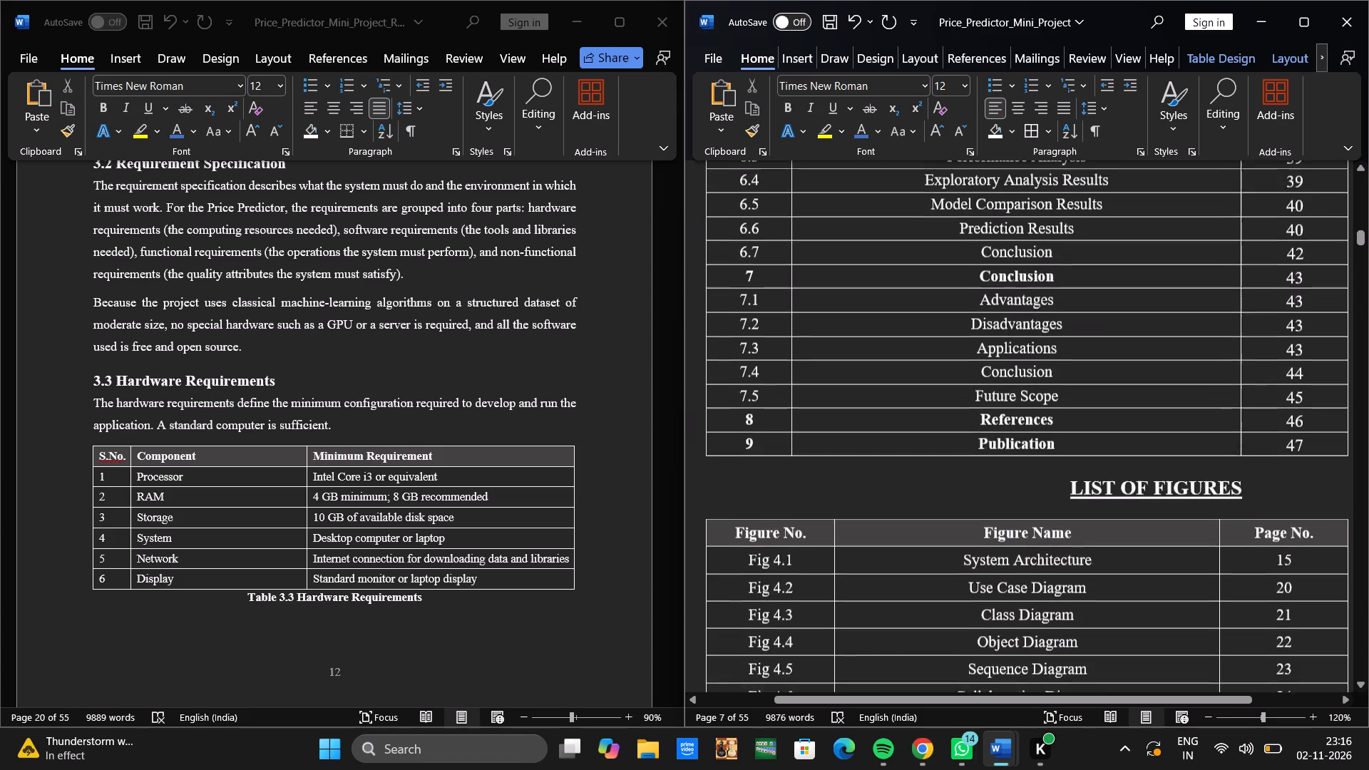
scroll(1297, 338, down, 1)
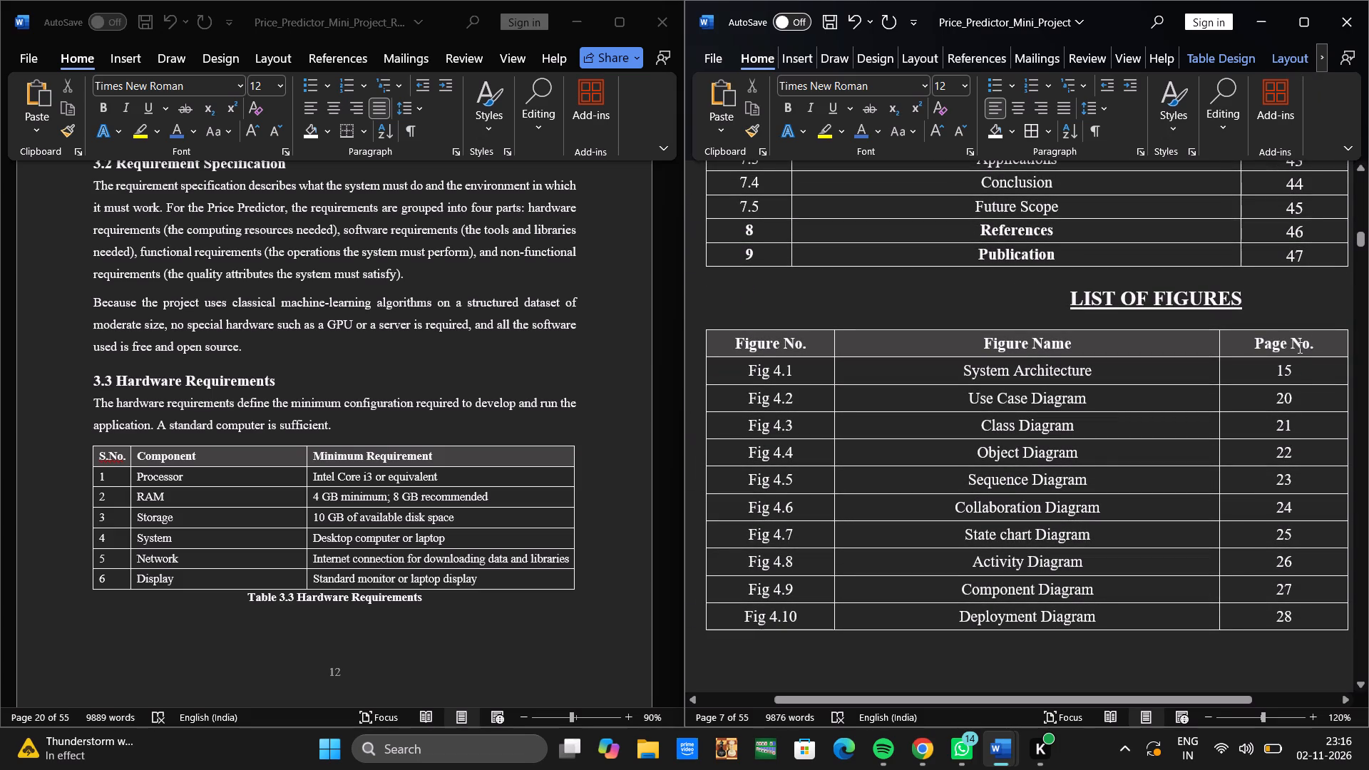
click(1301, 369)
key(BackSpace)
key(BackSpace)
key(Down)
key(Right)
key(Right)
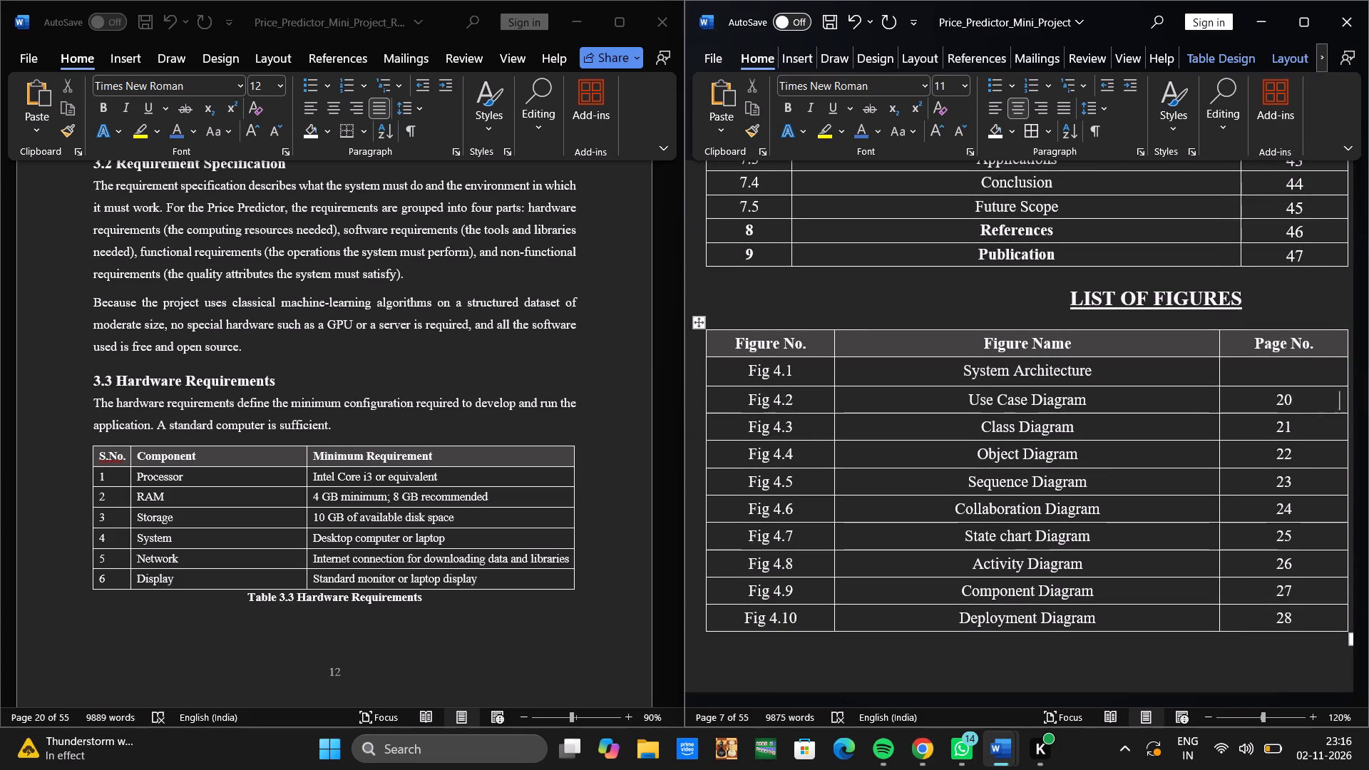
key(Left)
key(BackSpace)
key(BackSpace)
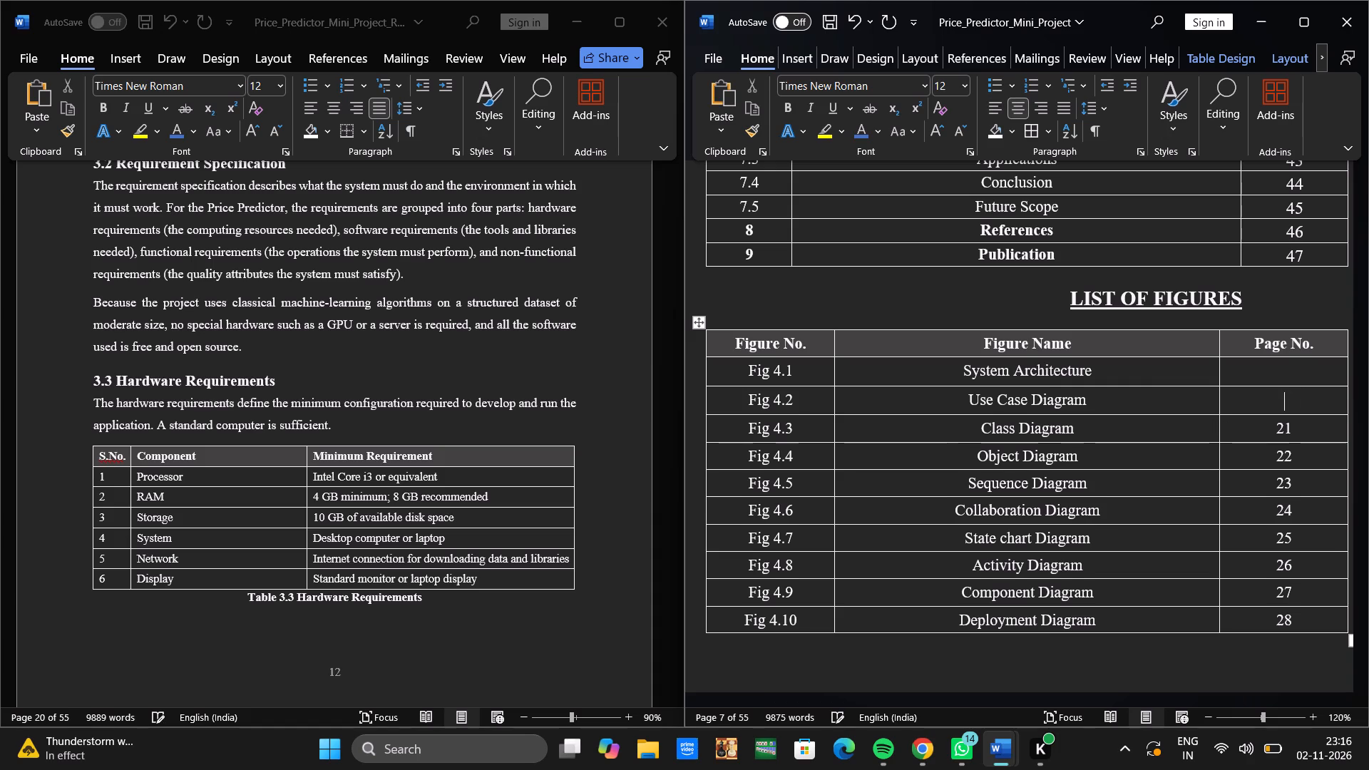
Clear the page numbers of the Class Diagram and Object Diagram entries in the List of Figures.
key(Down)
key(Right)
key(BackSpace)
key(BackSpace)
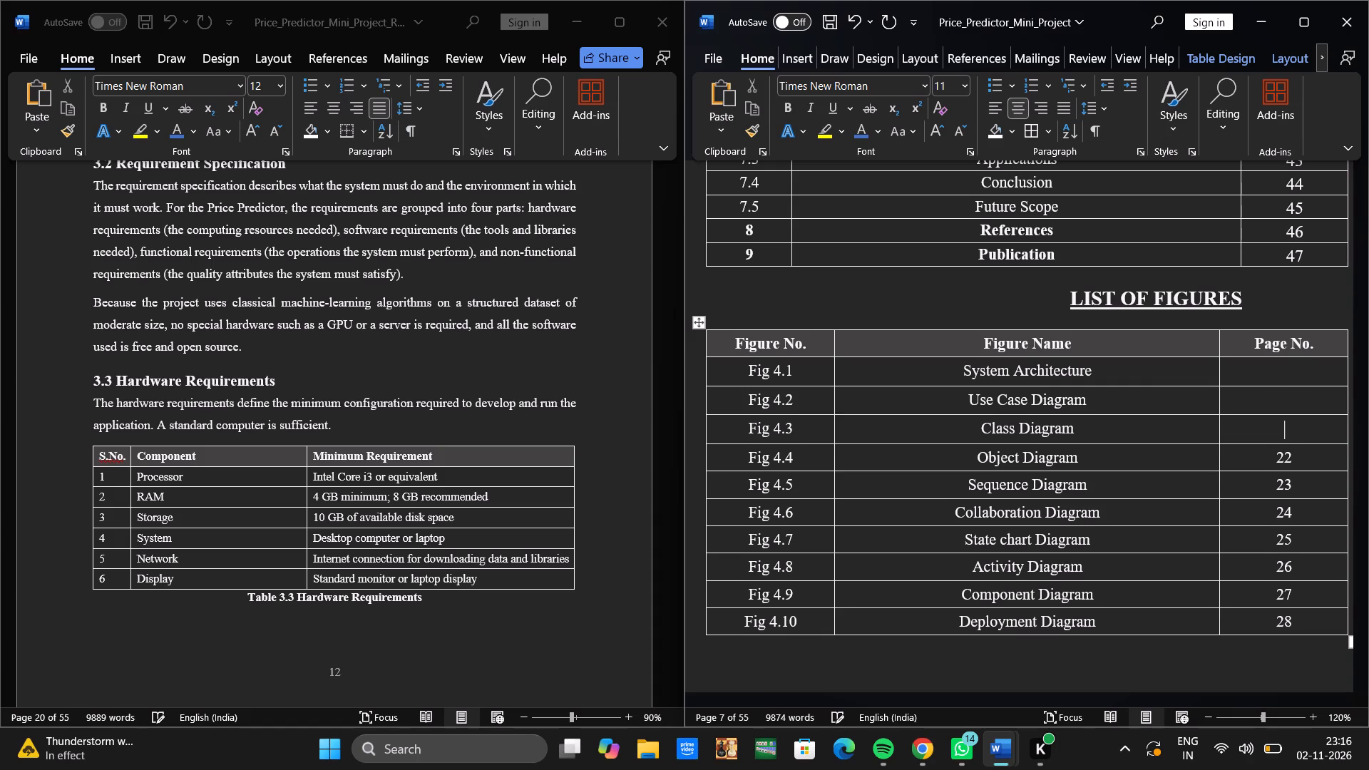
key(Up)
key(Down)
key(Down)
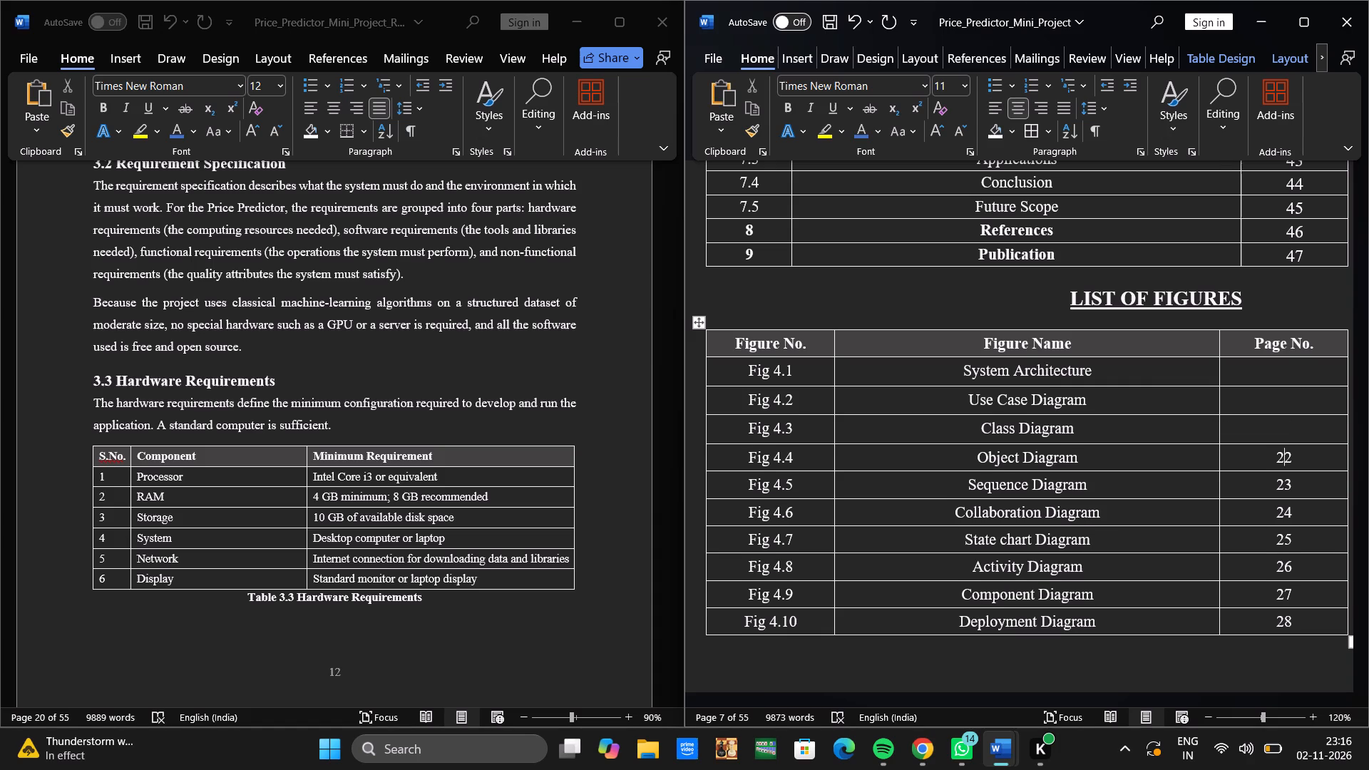
key(Right)
key(BackSpace)
key(BackSpace)
Clear the page numbers of the Sequence Diagram and Collaboration Diagram entries in the List of Figures.
key(Down)
key(Right)
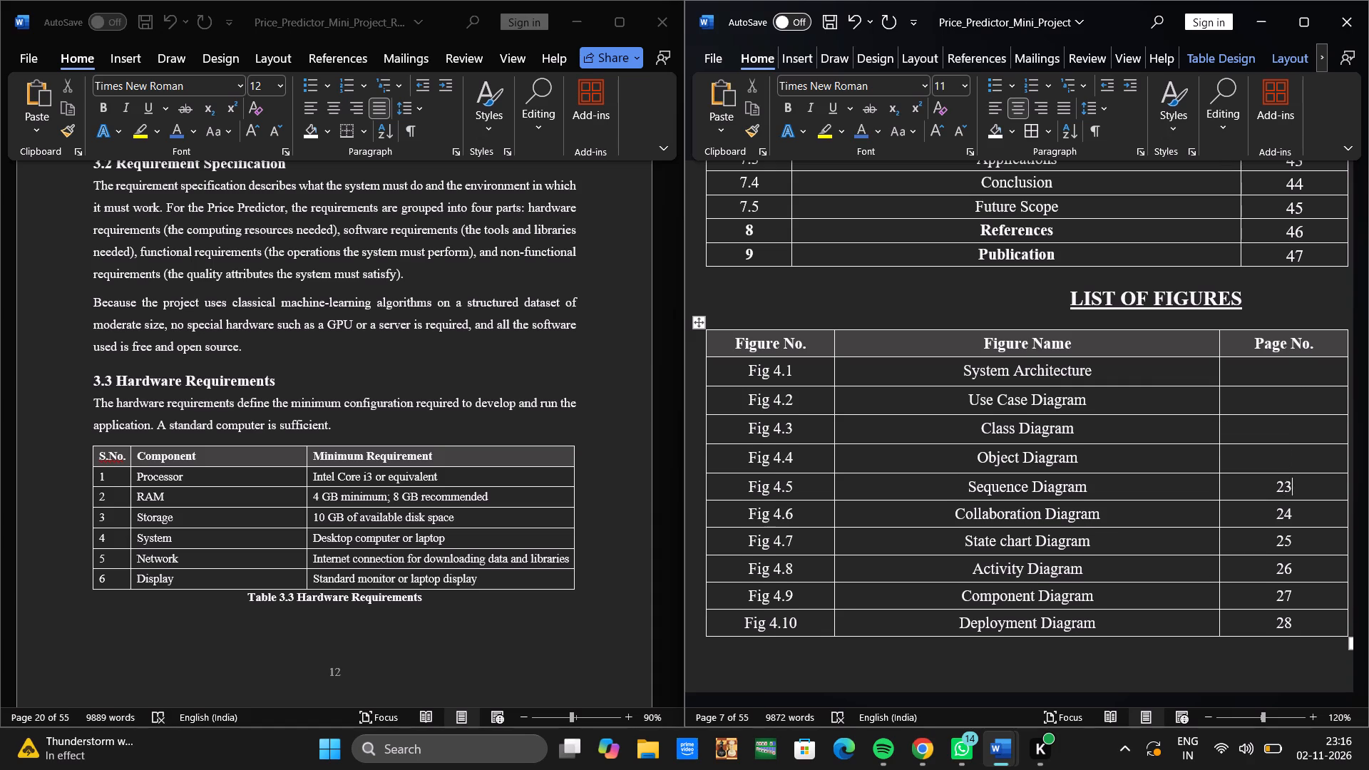
key(BackSpace)
key(BackSpace)
key(Down)
key(Right)
key(BackSpace)
key(BackSpace)
Clear the page numbers of the State chart Diagram and Activity Diagram entries in the List of Figures.
key(Down)
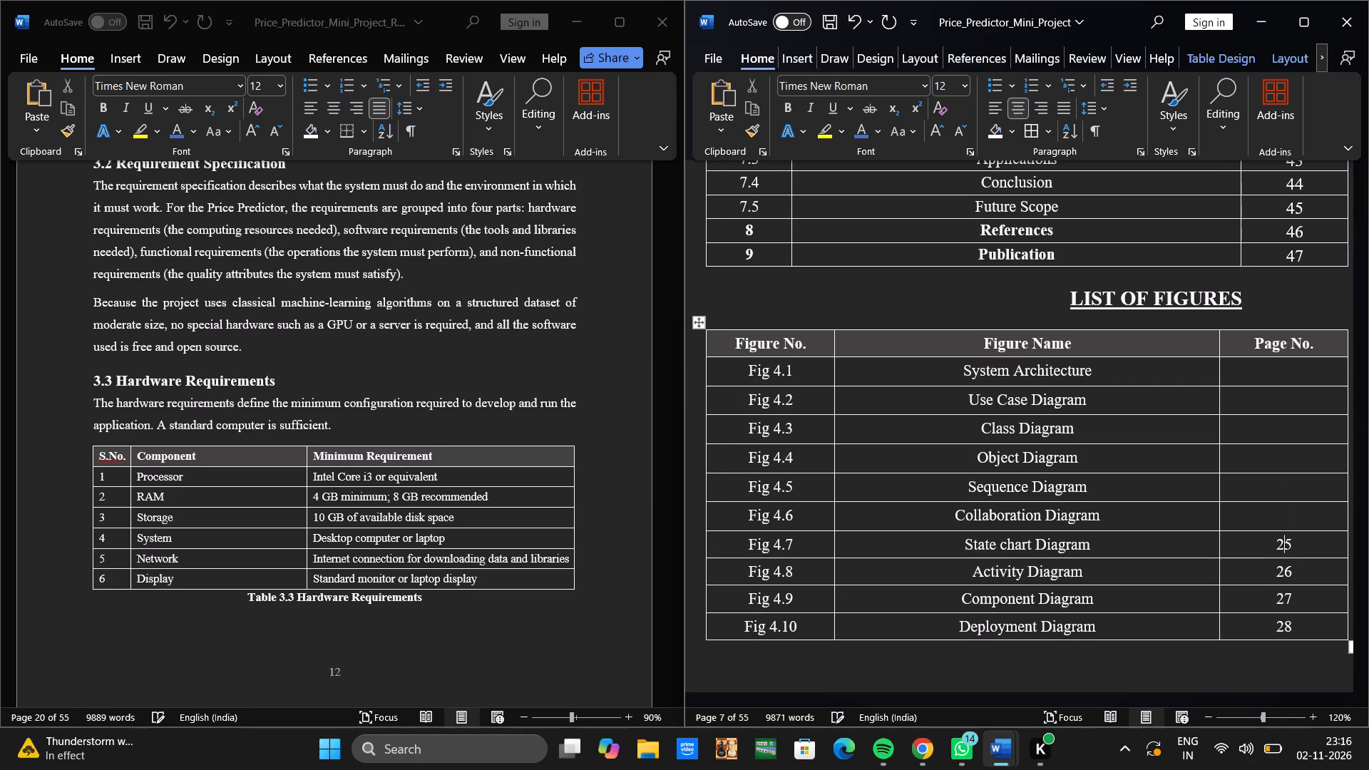
key(Right)
key(BackSpace)
key(BackSpace)
key(Down)
key(Right)
key(BackSpace)
key(BackSpace)
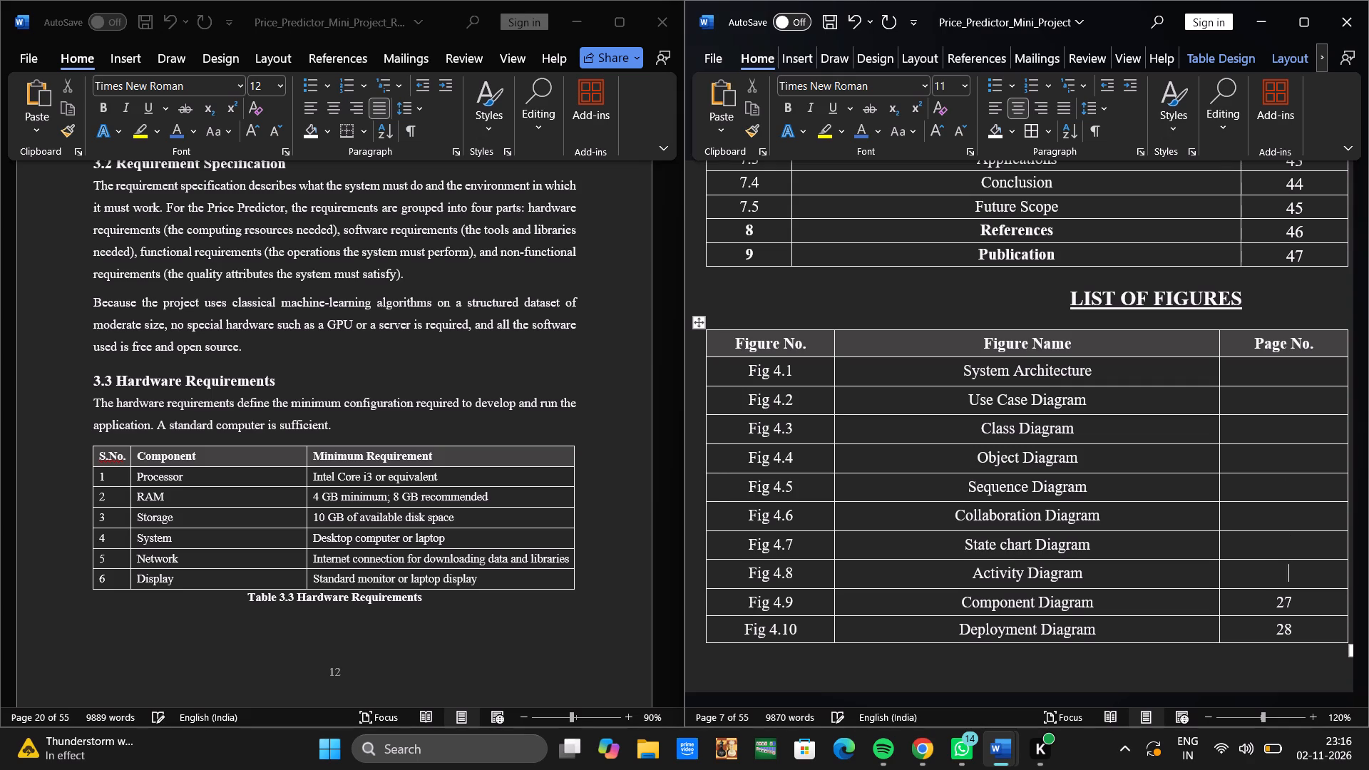
Clear the page numbers of the Deployment Diagram and Component Diagram entries in the List of Figures.
key(Up)
key(Down)
key(Down)
key(Down)
key(Right)
key(BackSpace)
key(BackSpace)
key(Up)
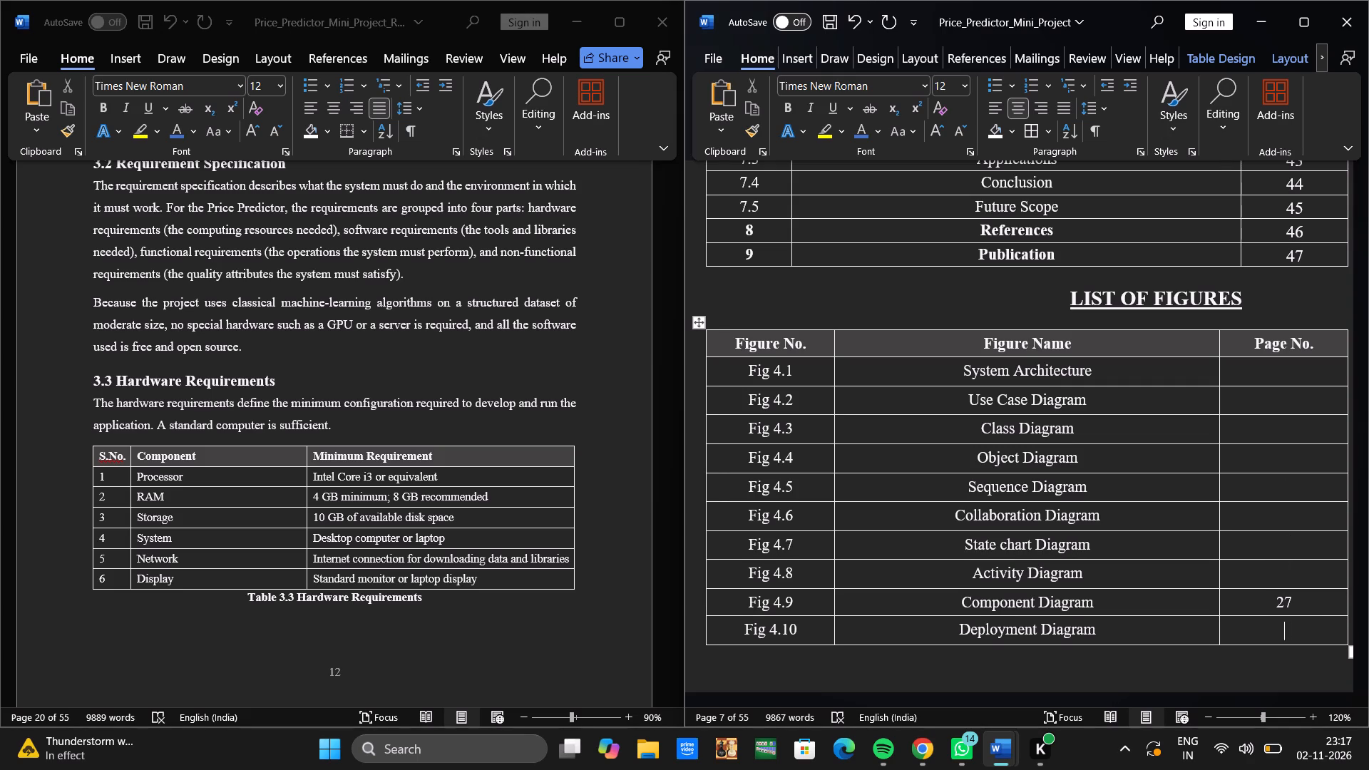
key(Right)
key(BackSpace)
key(BackSpace)
Find the Software Requirements table in the report and renumber its List of Tables entry as Table 3.4.
scroll(1301, 369, down, 1)
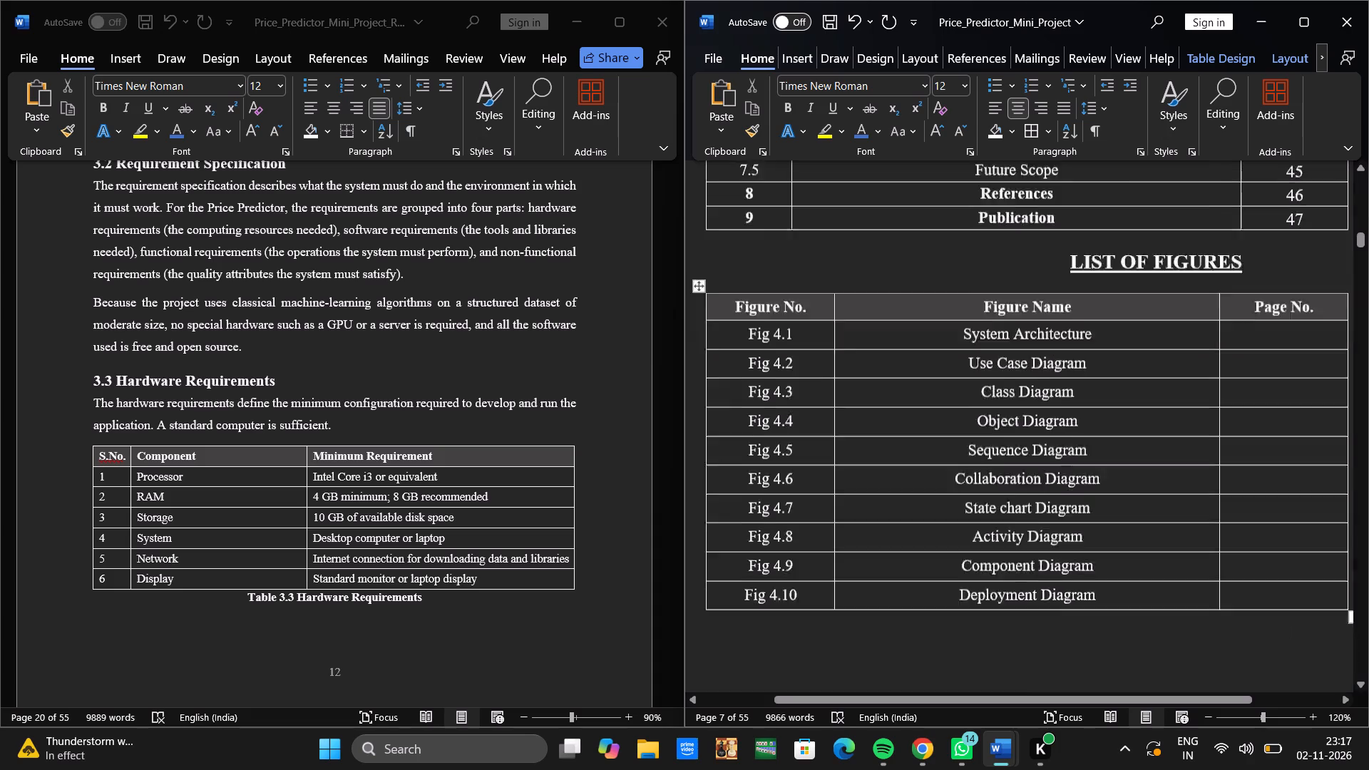
scroll(1301, 369, down, 2)
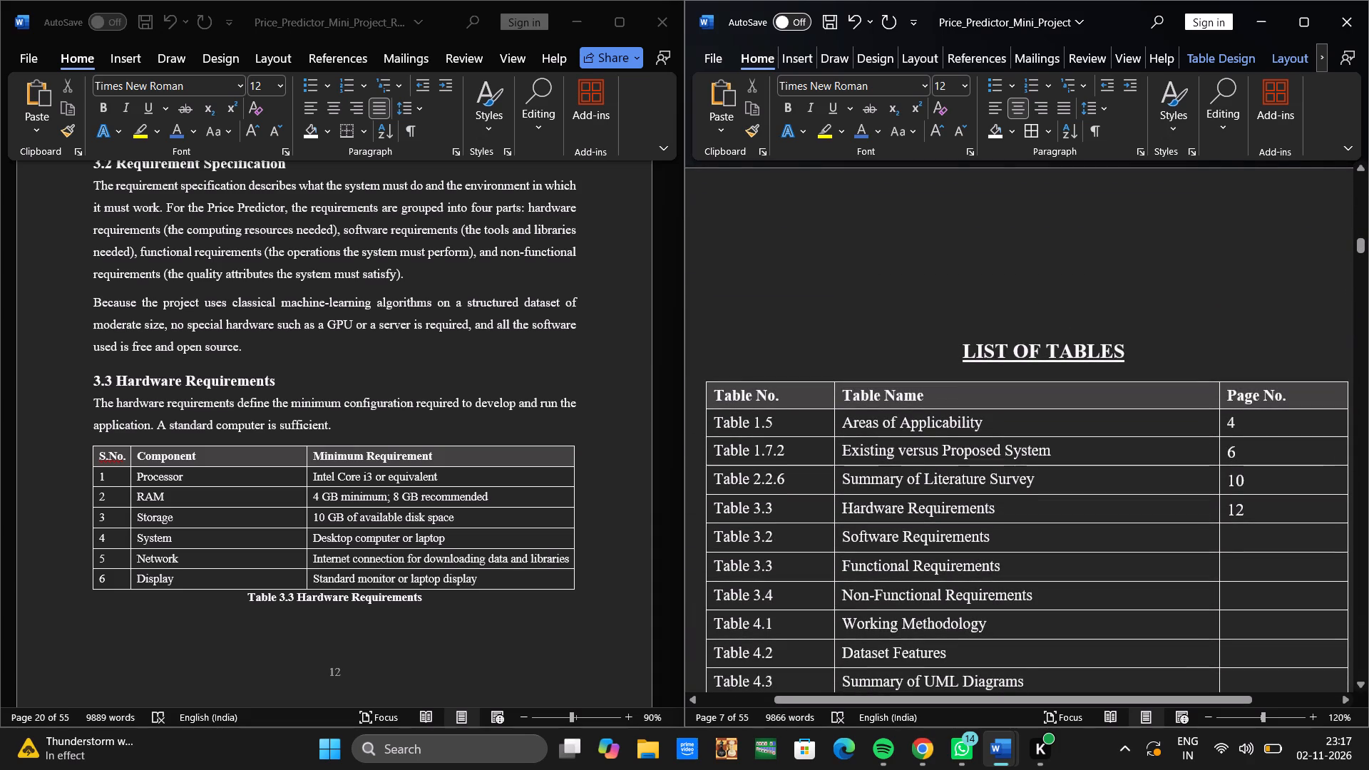
scroll(1301, 369, down, 1)
scroll(493, 436, down, 2)
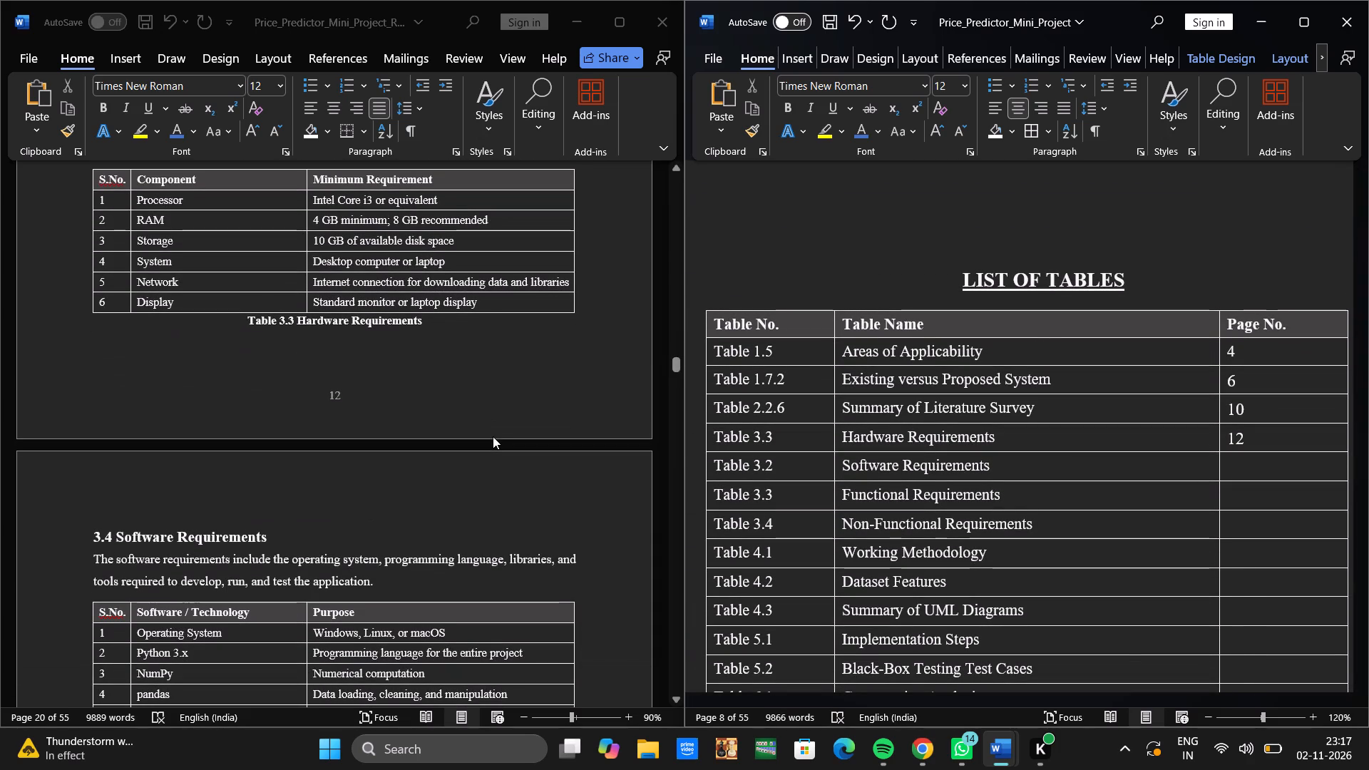
scroll(493, 436, down, 1)
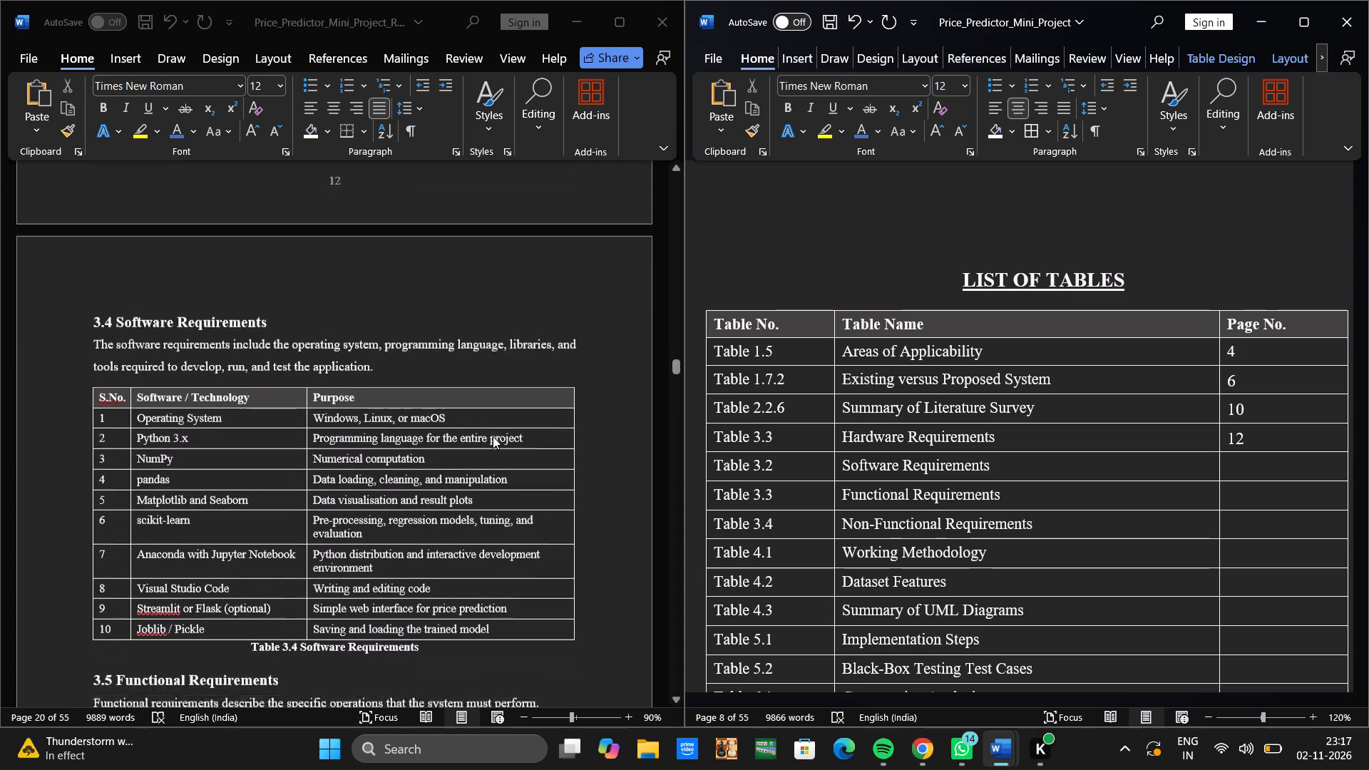
scroll(493, 436, down, 1)
click(809, 473)
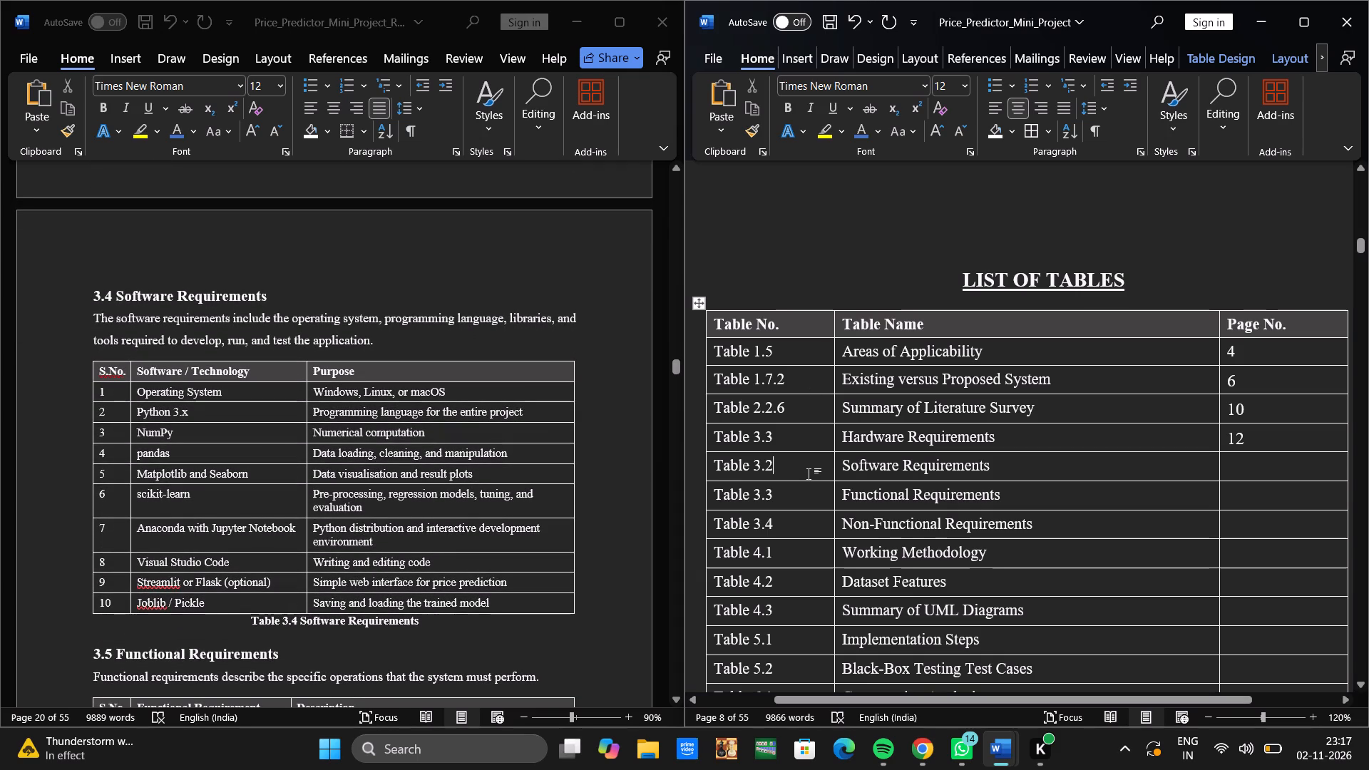
key(BackSpace)
key(4)
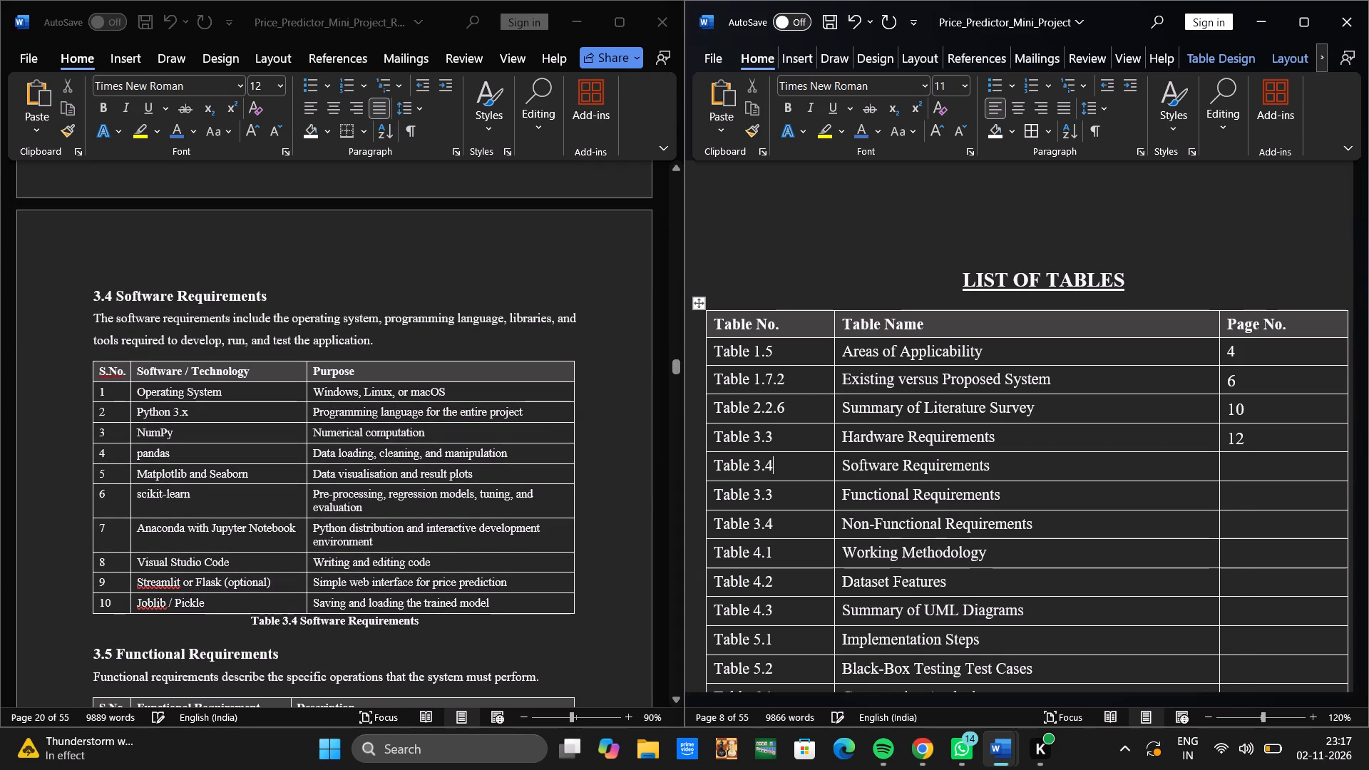
Find the Functional Requirements table in the report and renumber its List of Tables entry as Table 3.5.
scroll(368, 550, down, 1)
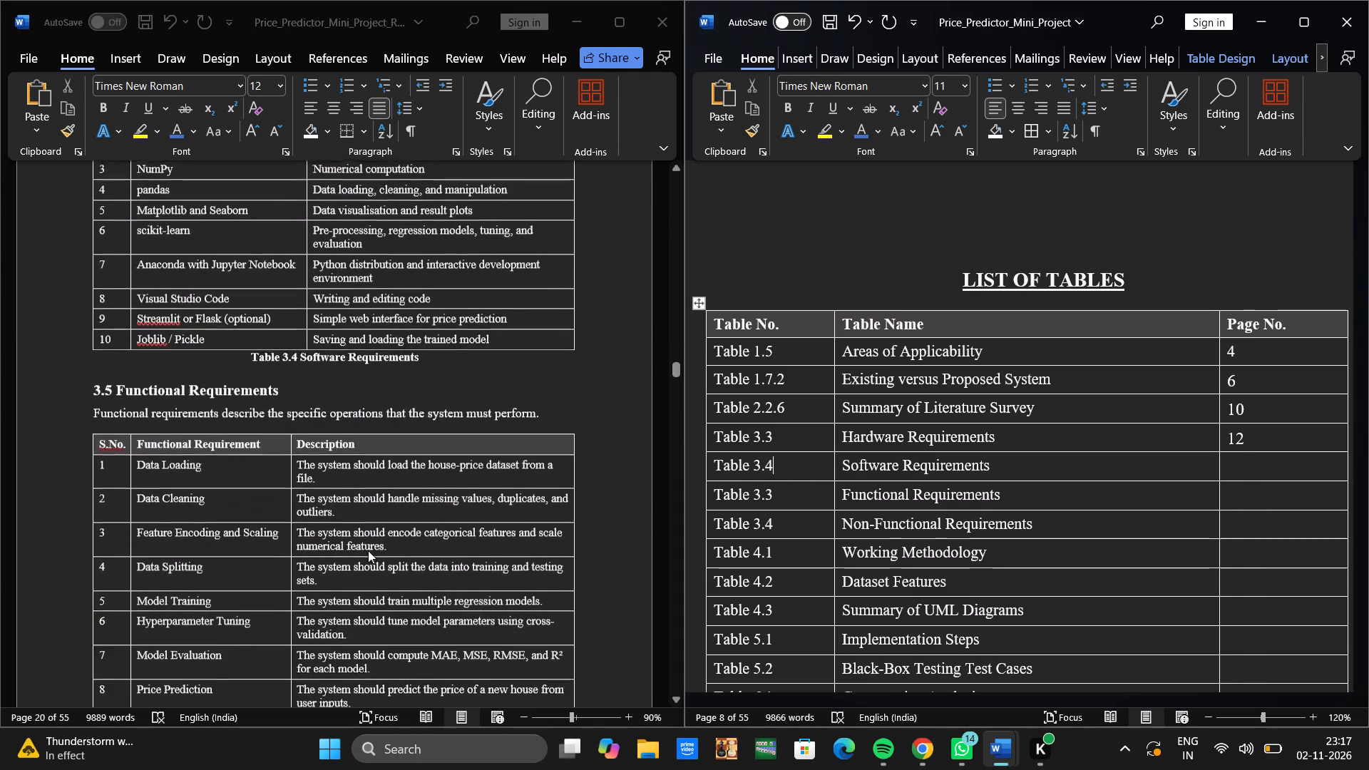
scroll(368, 550, down, 2)
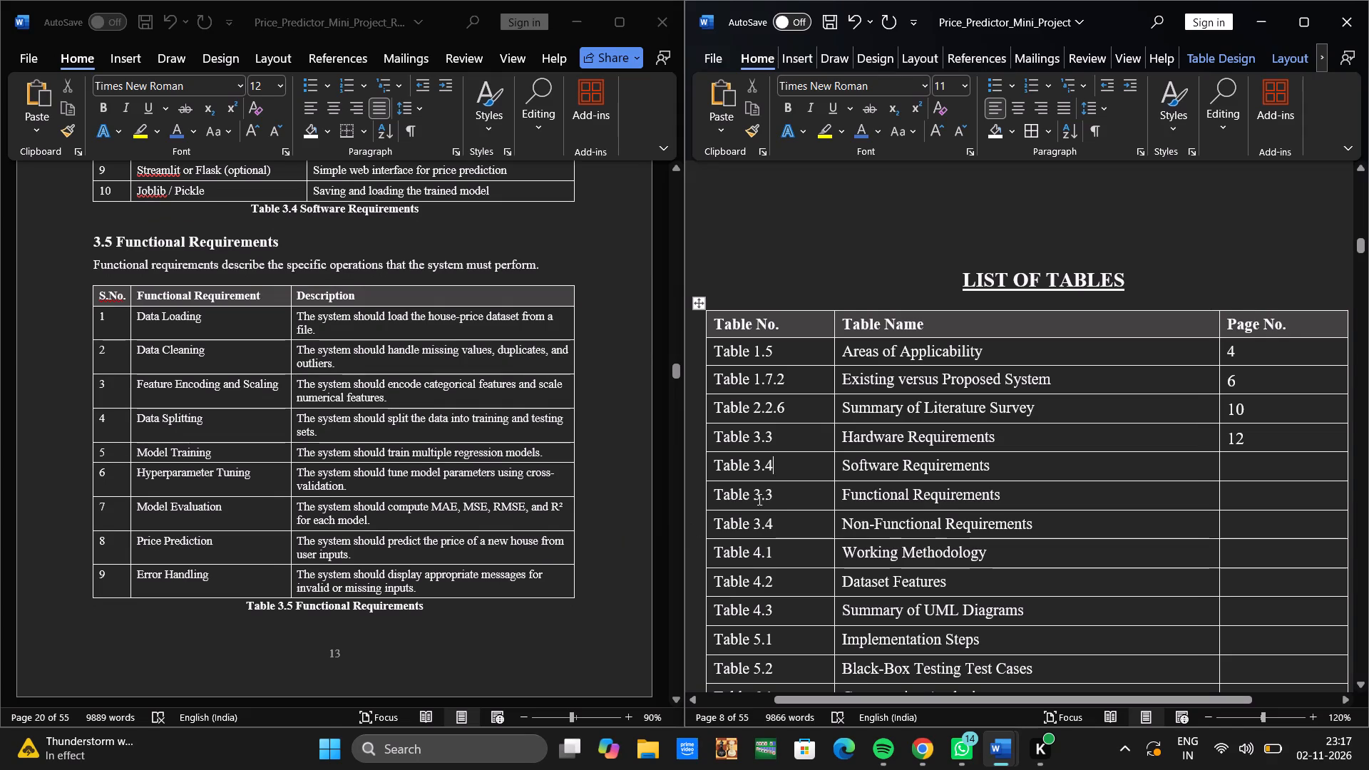
click(772, 498)
key(BackSpace)
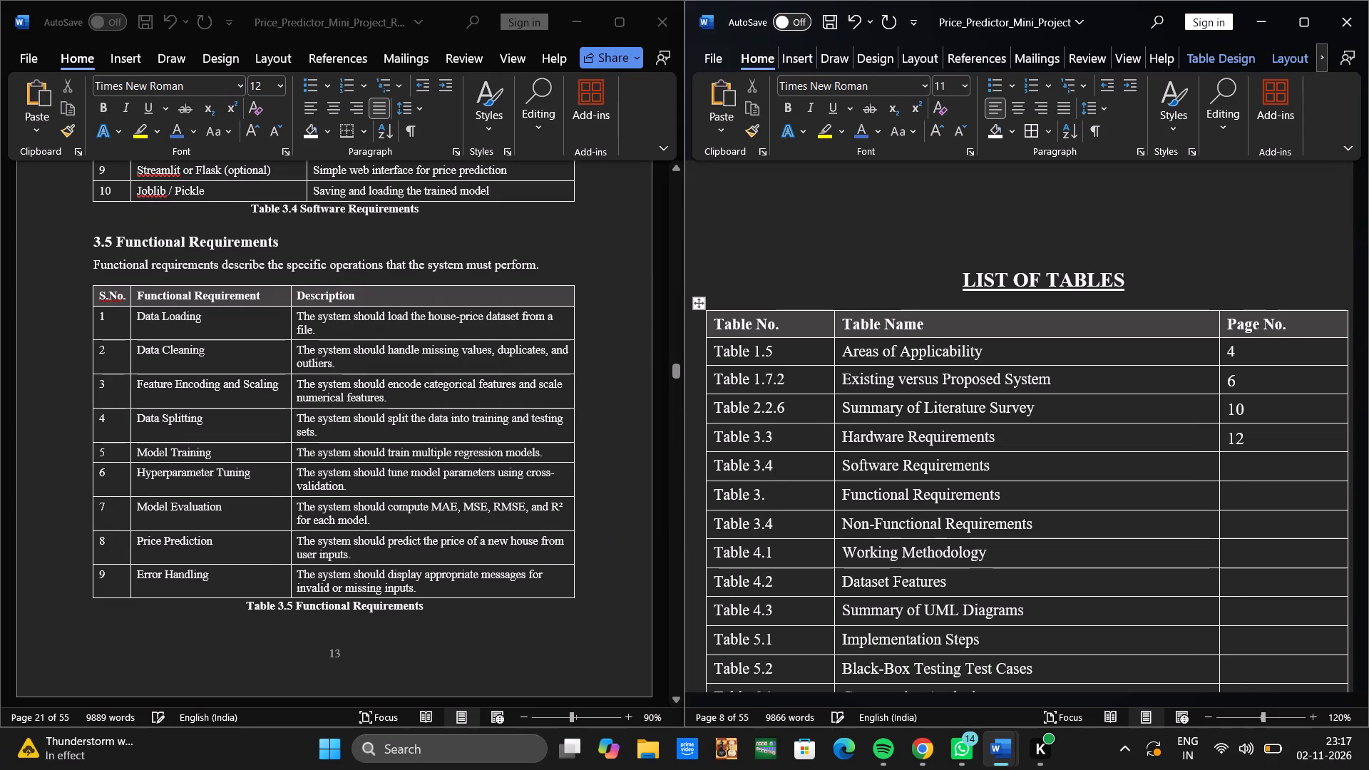
key(5)
Find the Non-Functional Requirements table in the report and renumber its List of Tables entry as Table 3.6.
scroll(418, 540, down, 1)
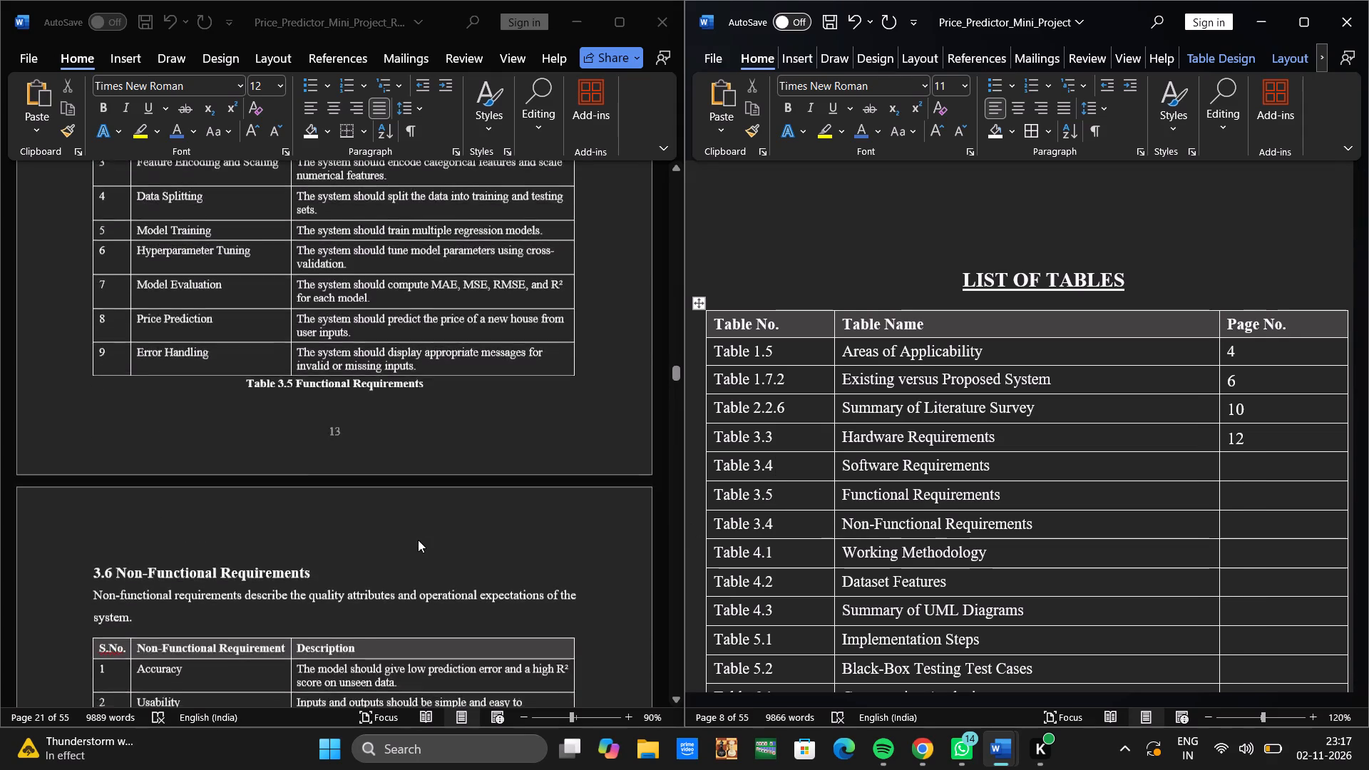
scroll(418, 540, down, 2)
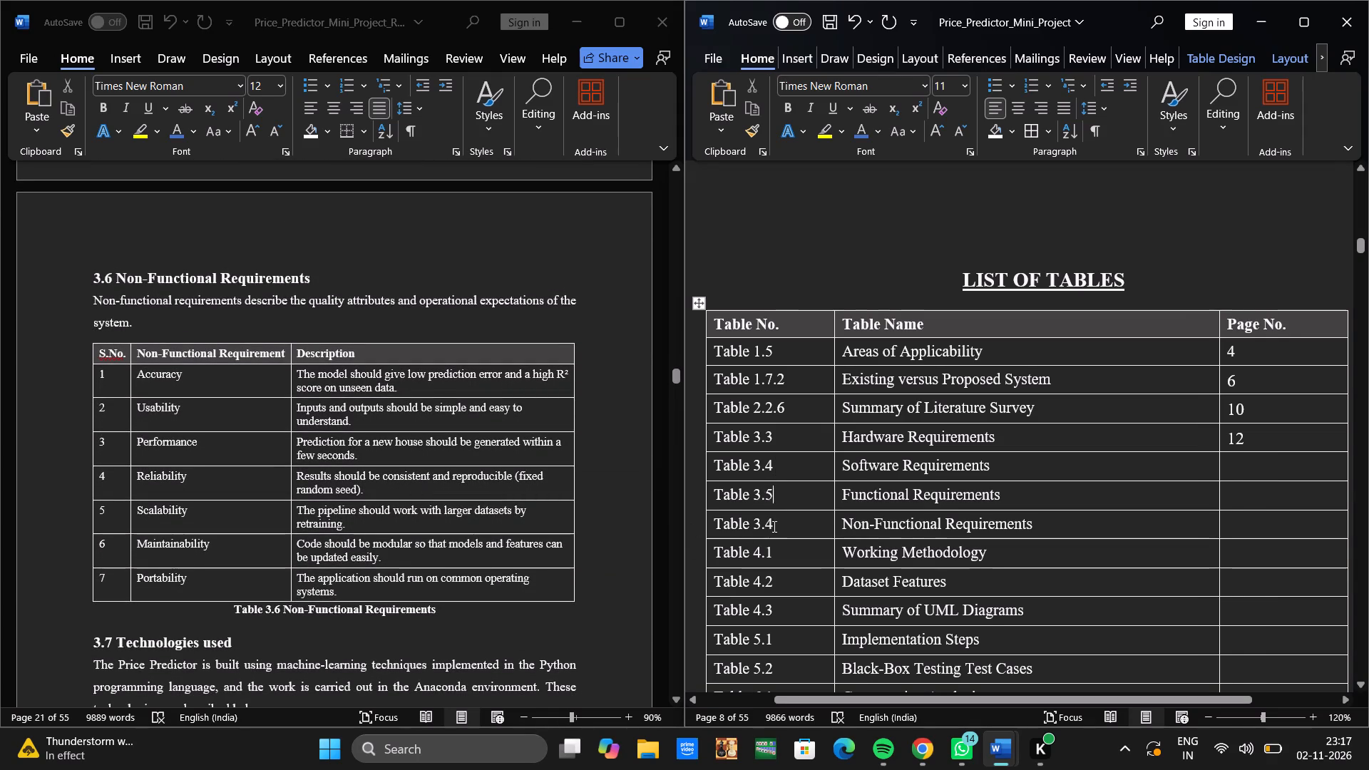
click(774, 526)
key(BackSpace)
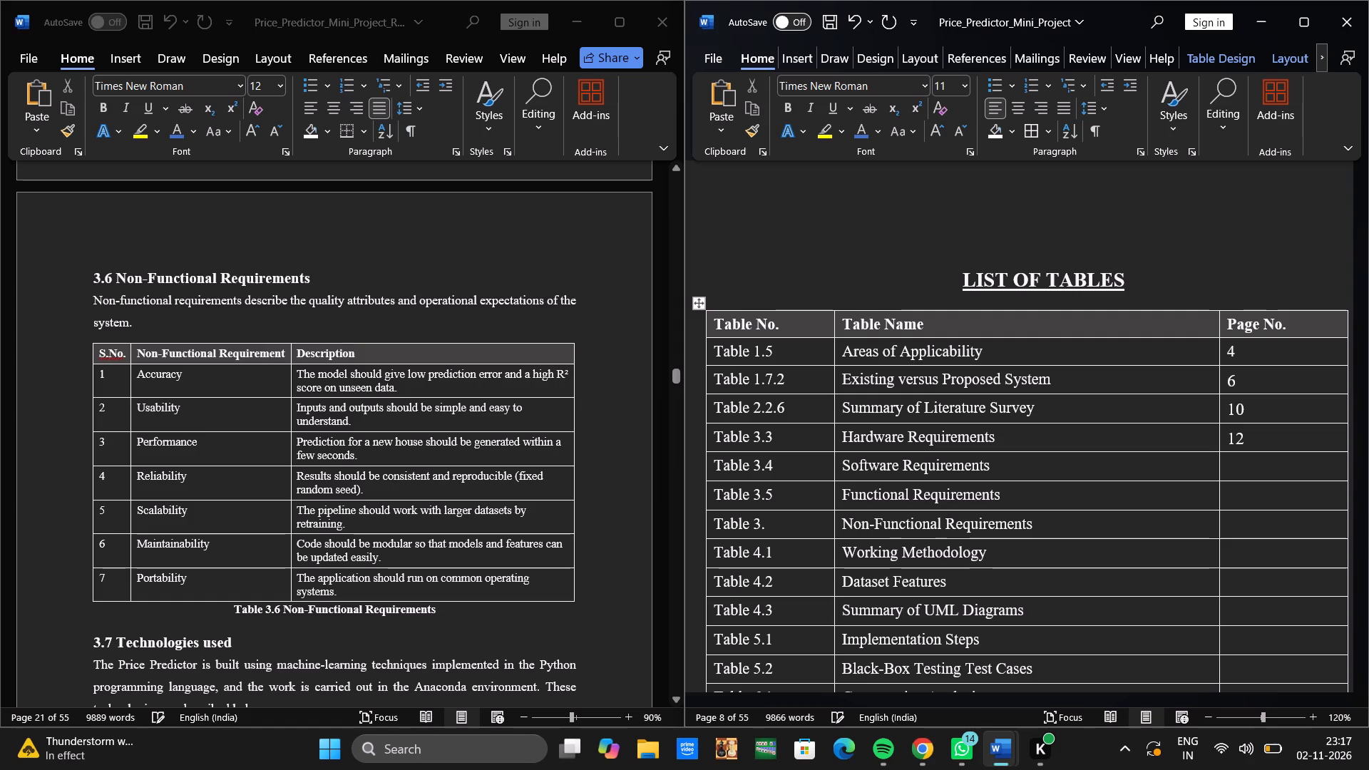
key(6)
Look up the report page of the Non-Functional Requirements table and enter page number 14 for it in the List of Tables.
scroll(237, 559, down, 1)
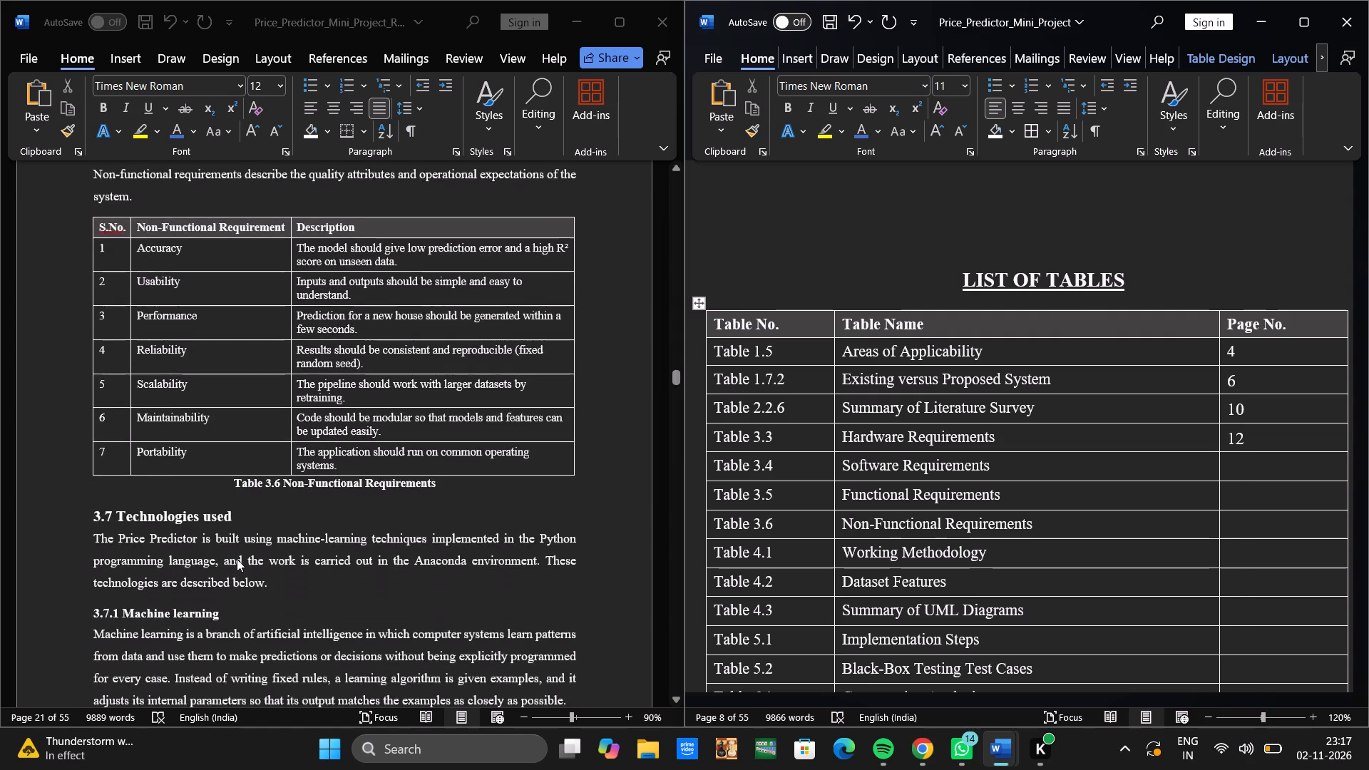
scroll(237, 559, down, 3)
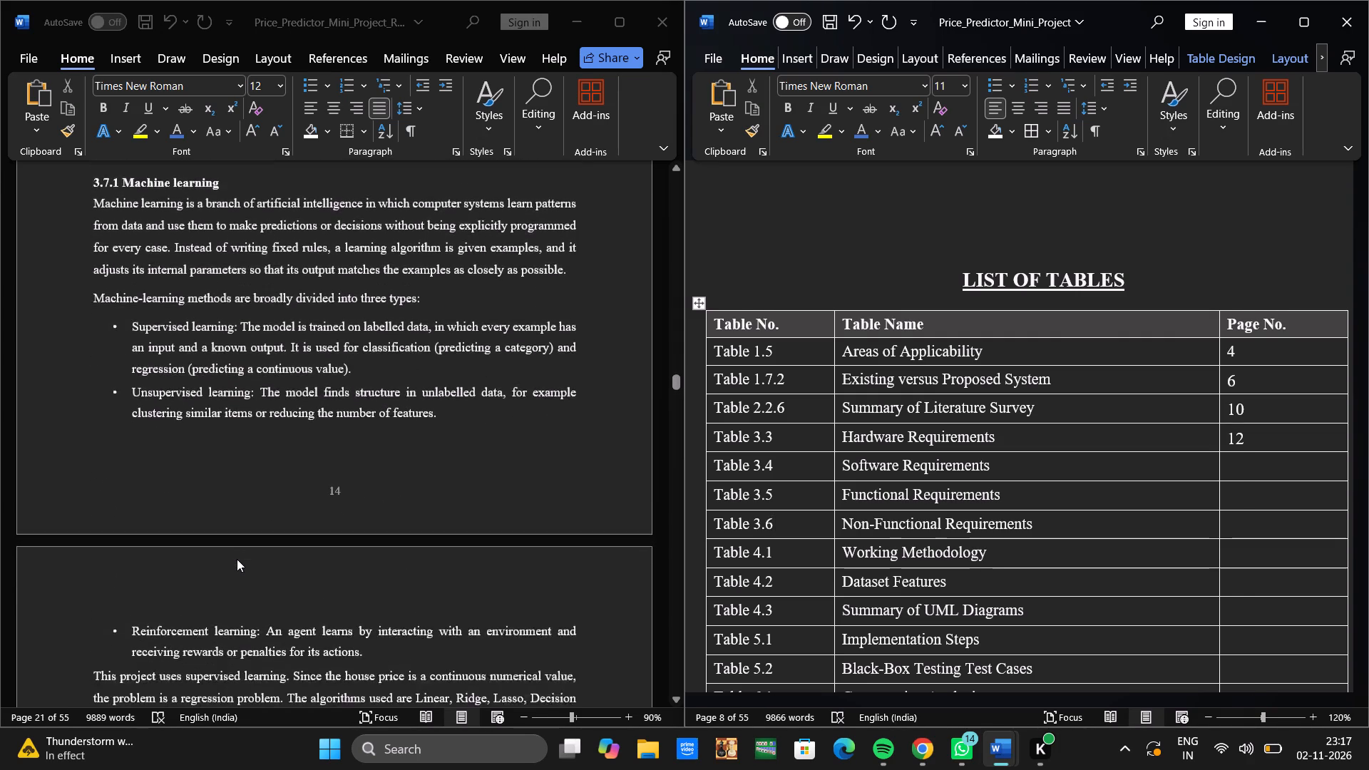
scroll(237, 559, down, 1)
scroll(237, 559, up, 1)
scroll(237, 559, right, 1)
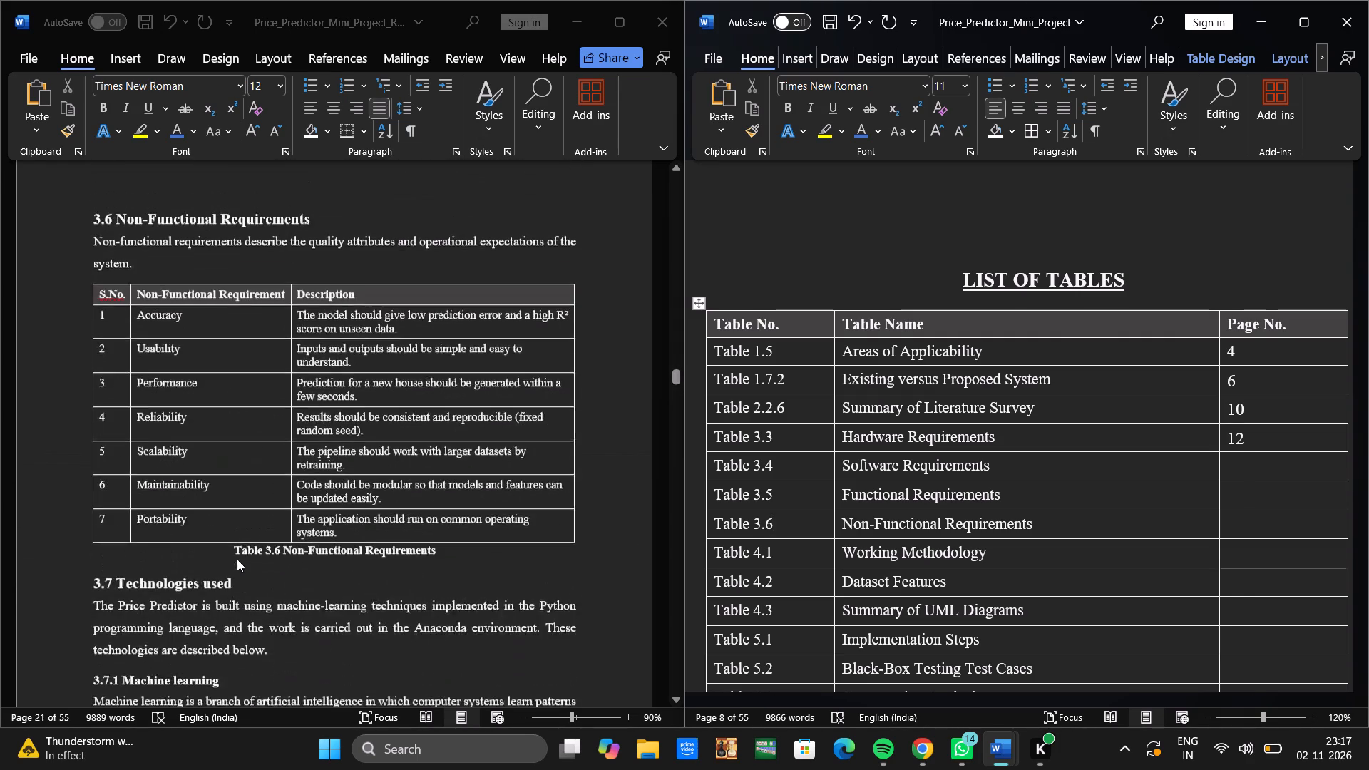
scroll(237, 559, right, 1)
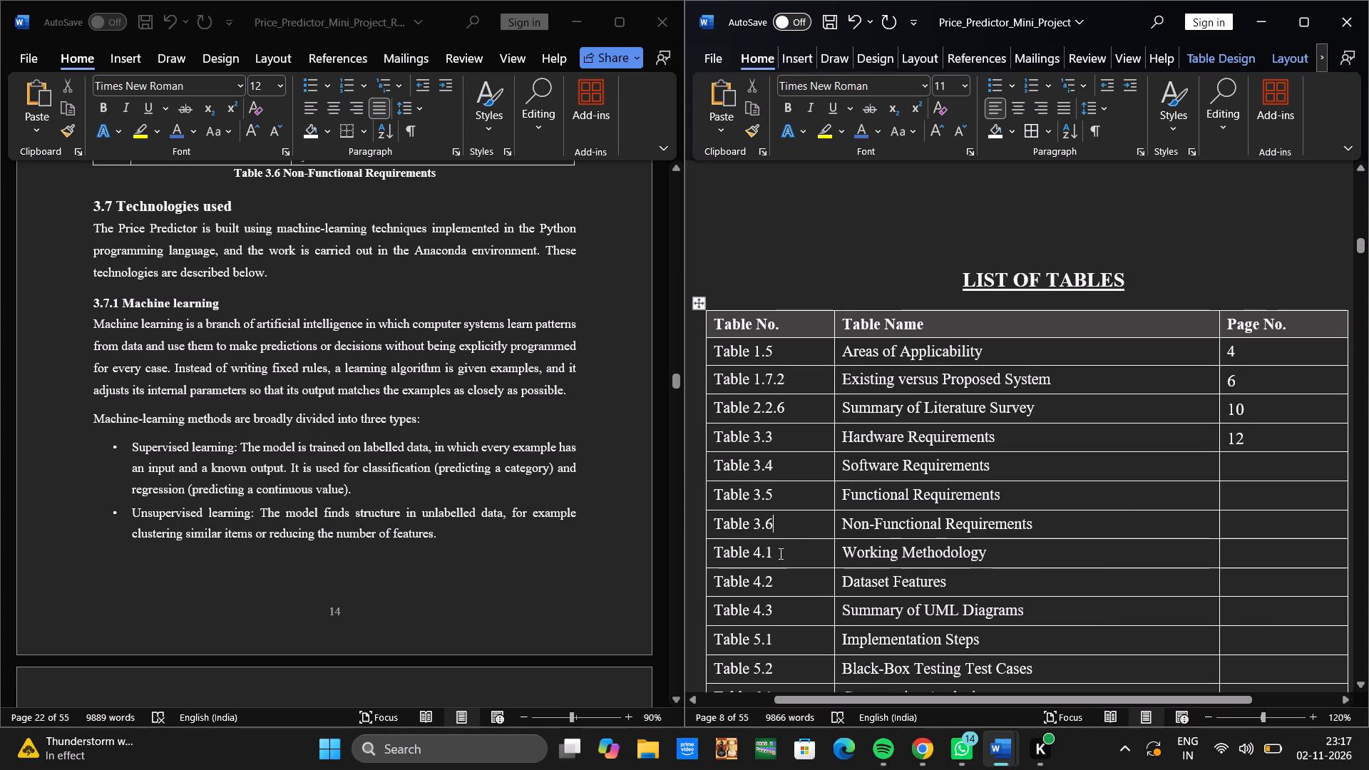
click(1260, 534)
text(14)
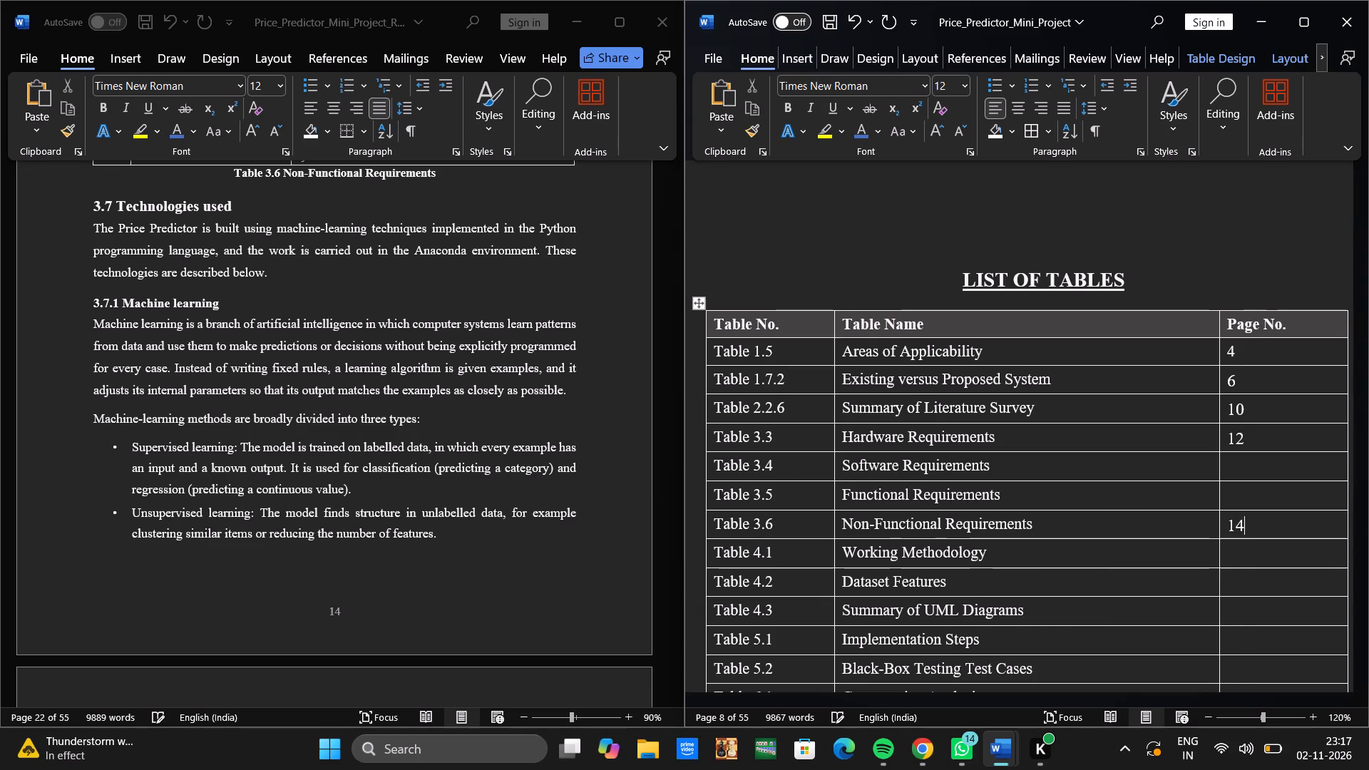
Look up the report page of the Software and Functional Requirements tables and enter page number 13 for both in the List of Tables.
scroll(587, 514, up, 2)
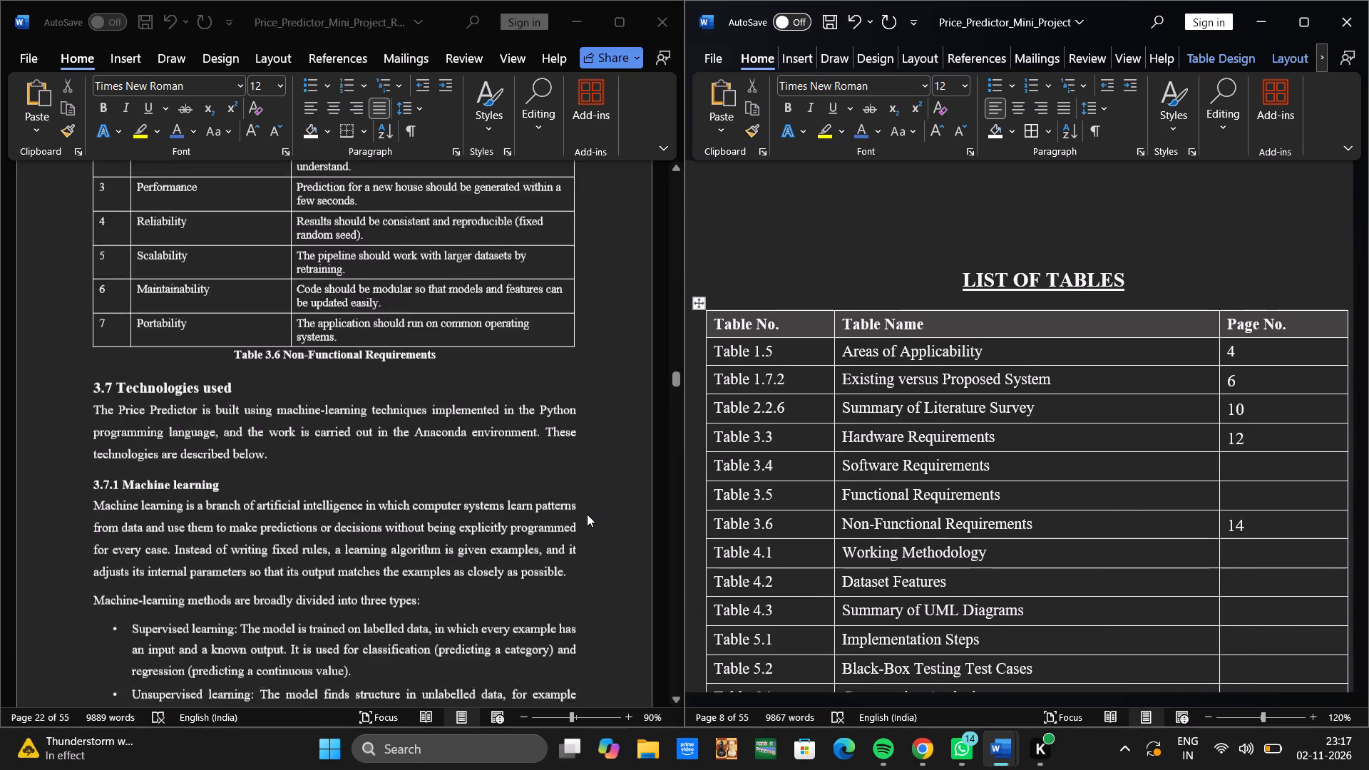
scroll(587, 514, up, 4)
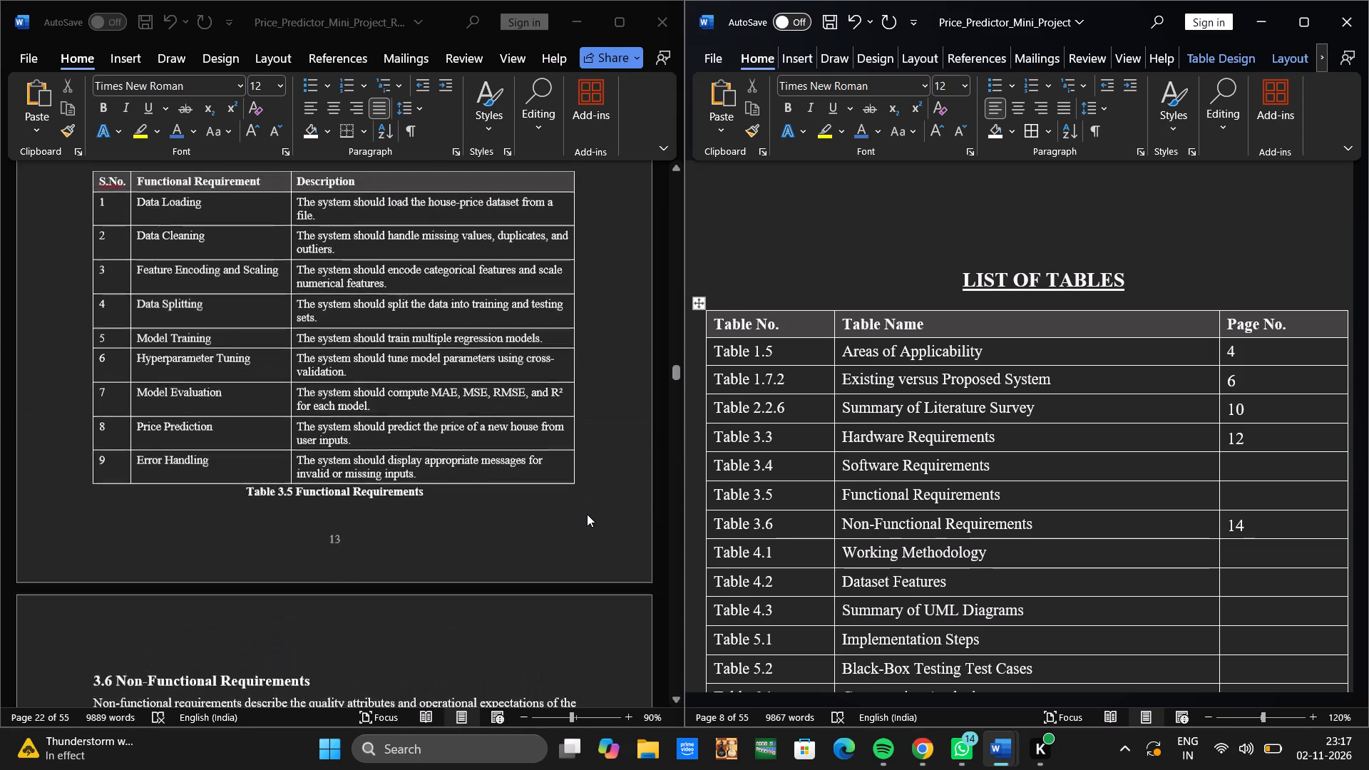
scroll(587, 514, up, 1)
scroll(587, 514, right, 1)
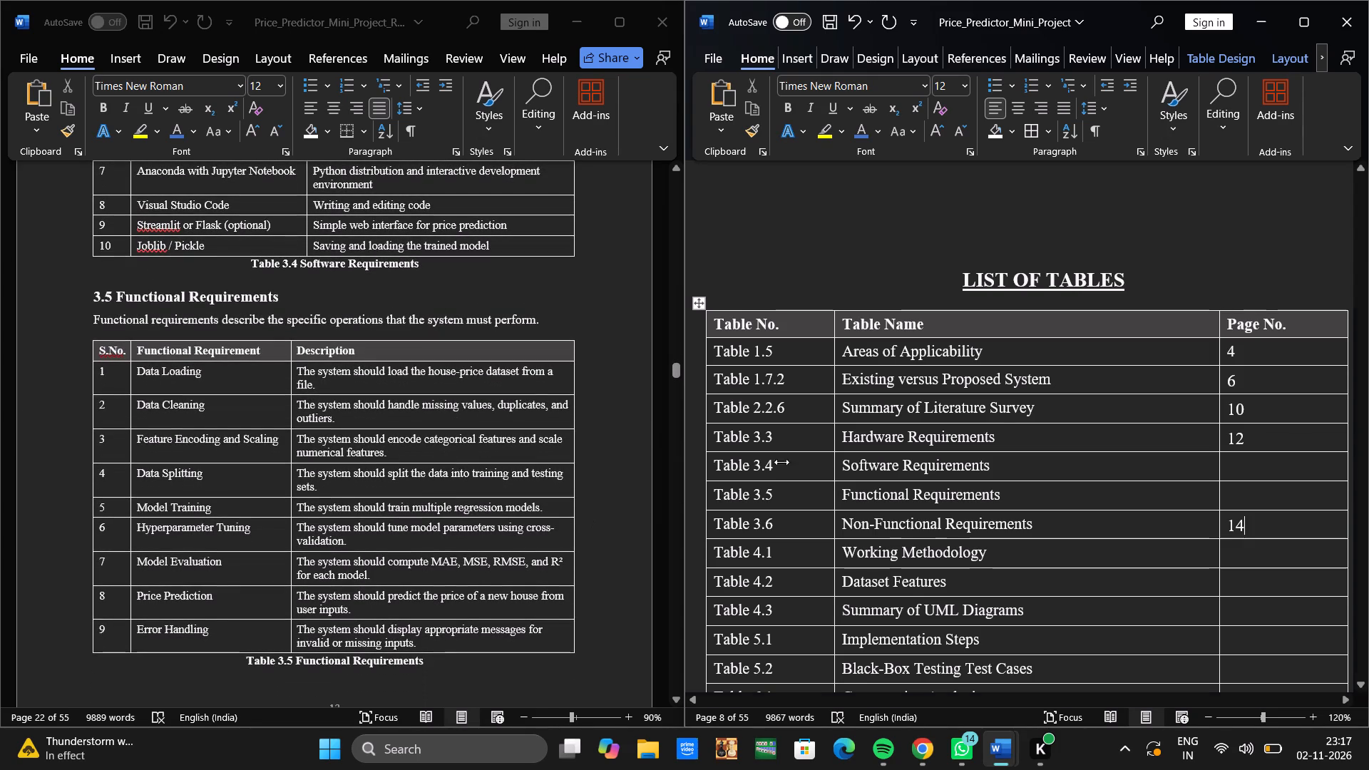
click(1241, 463)
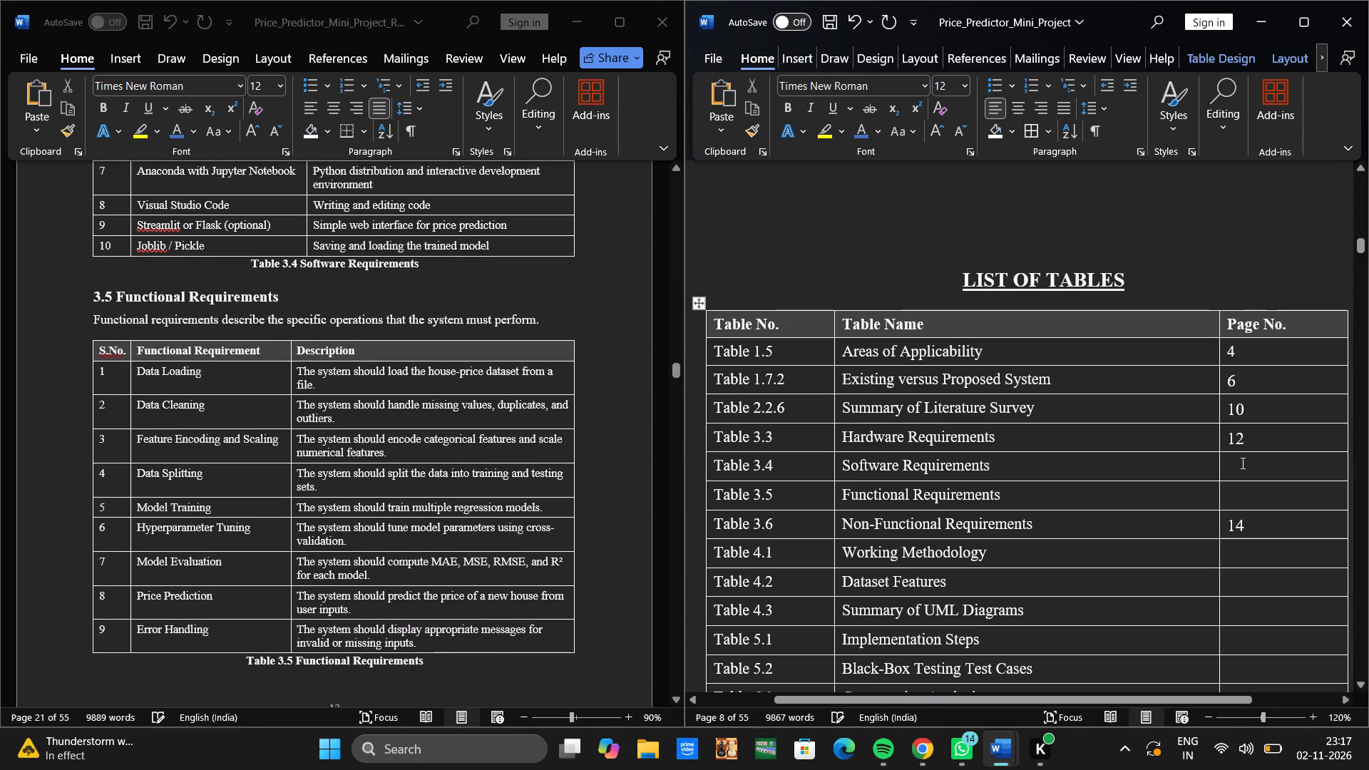
text(12)
key(BackSpace)
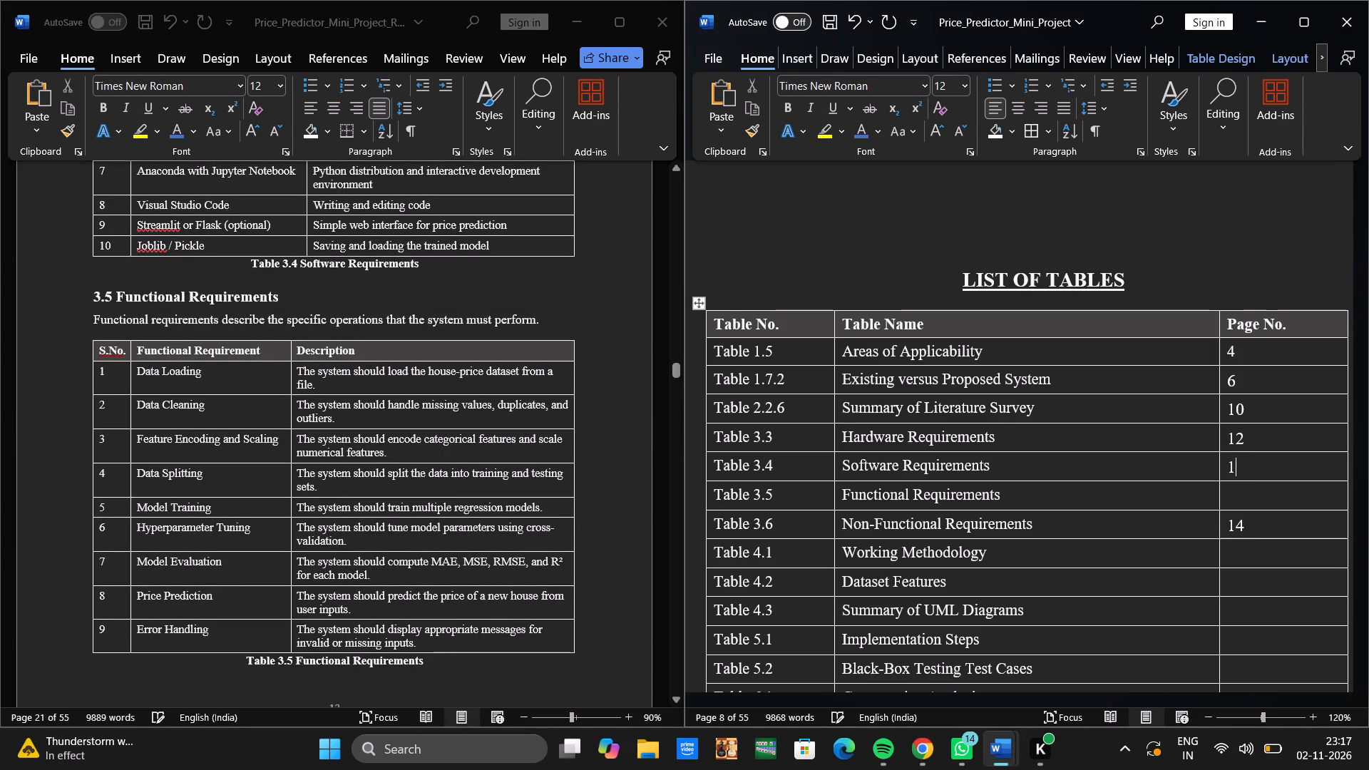
key(3)
click(1240, 486)
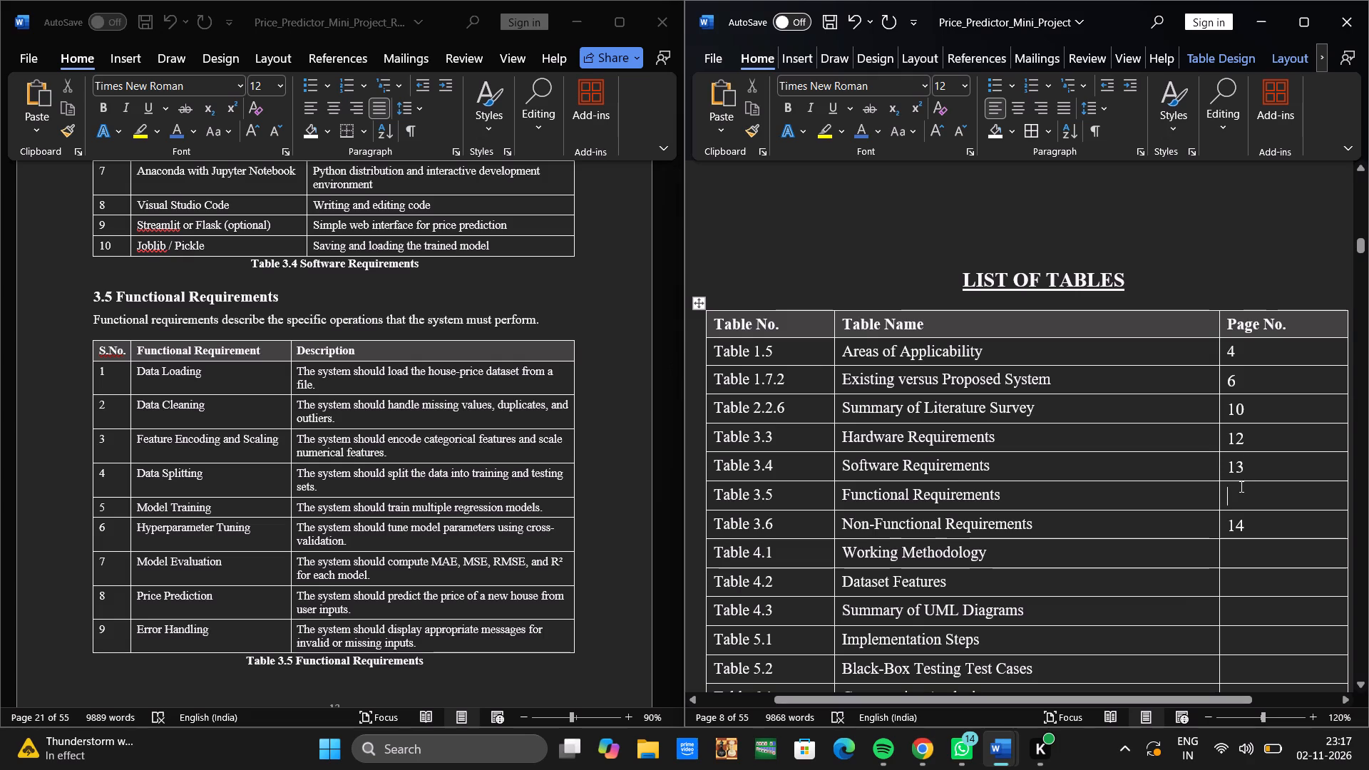
text(13)
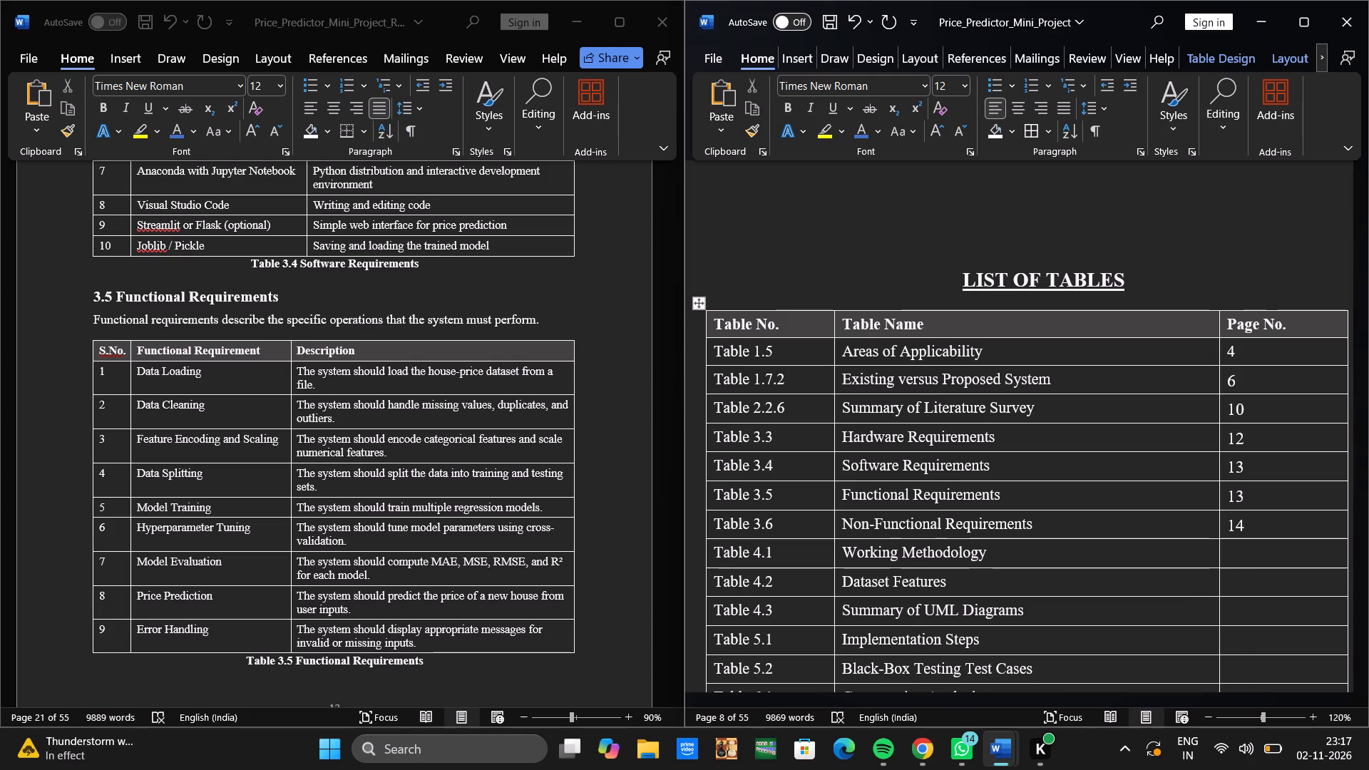
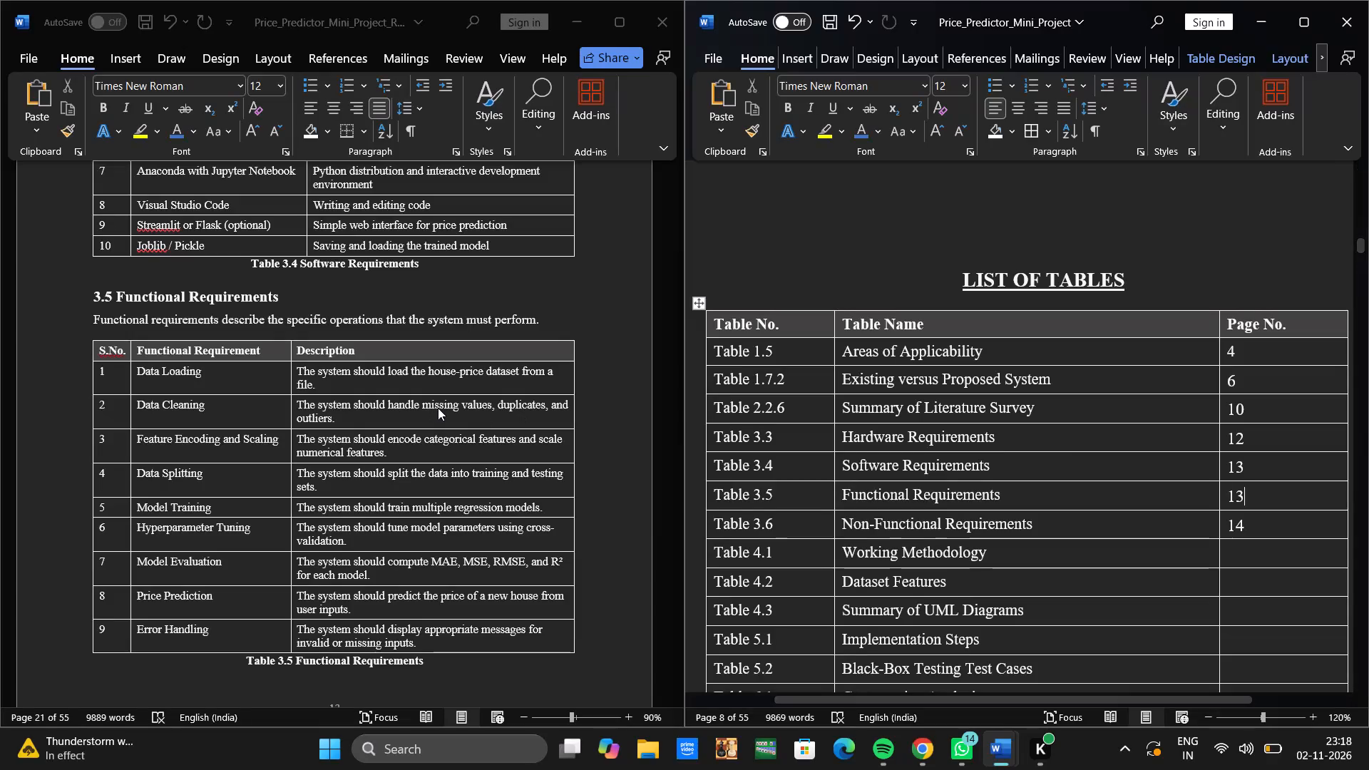
Find the System Architecture figure in Chapter 4 of the report and renumber the Working Methodology entry in the List of Tables as Table 4.2.1.
scroll(444, 408, down, 2)
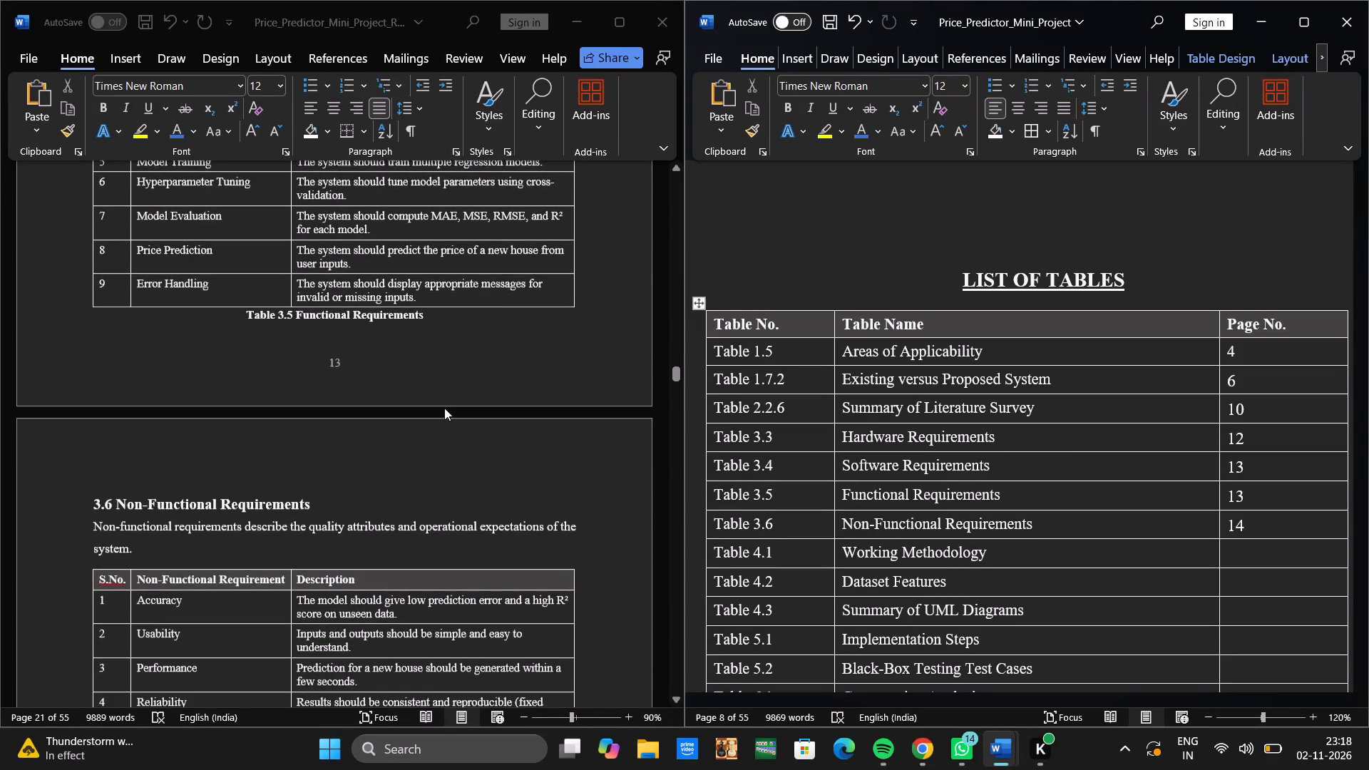
scroll(444, 408, down, 2)
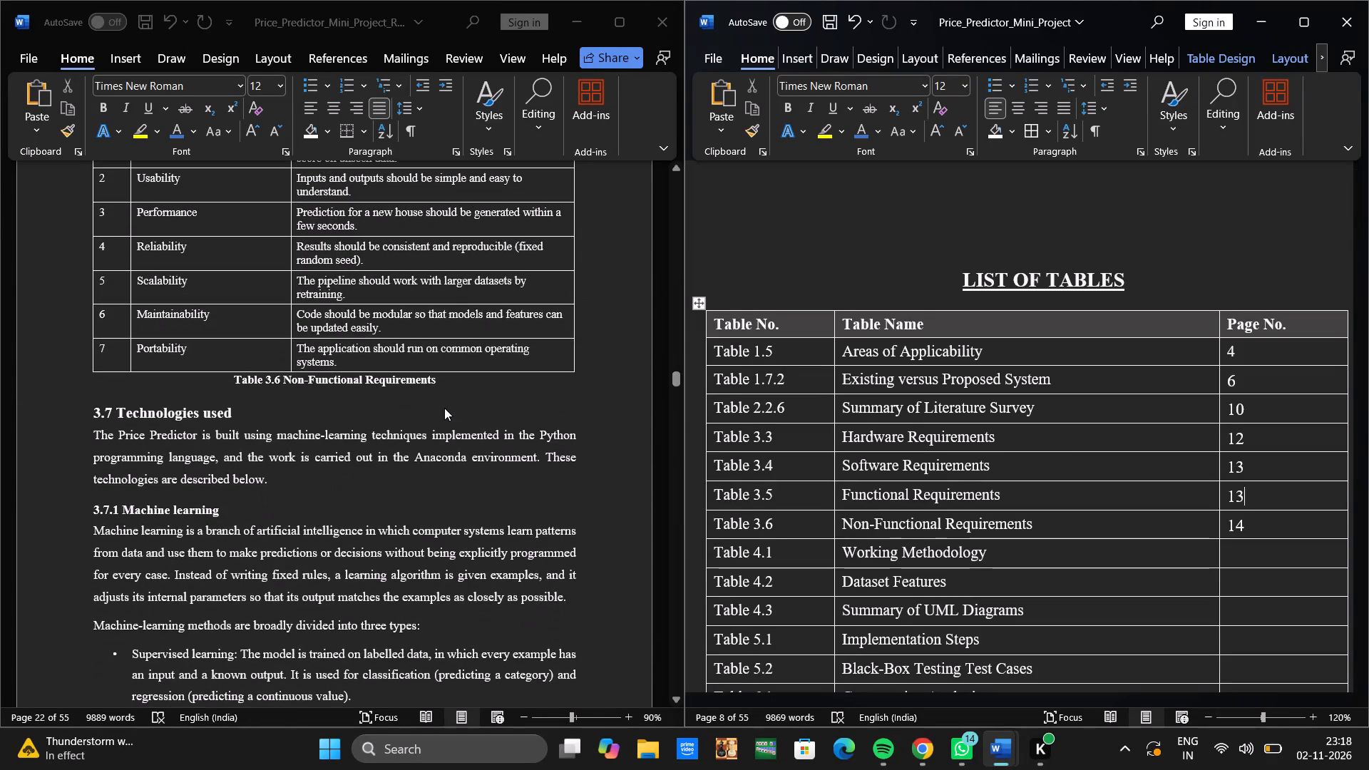
scroll(444, 408, down, 1)
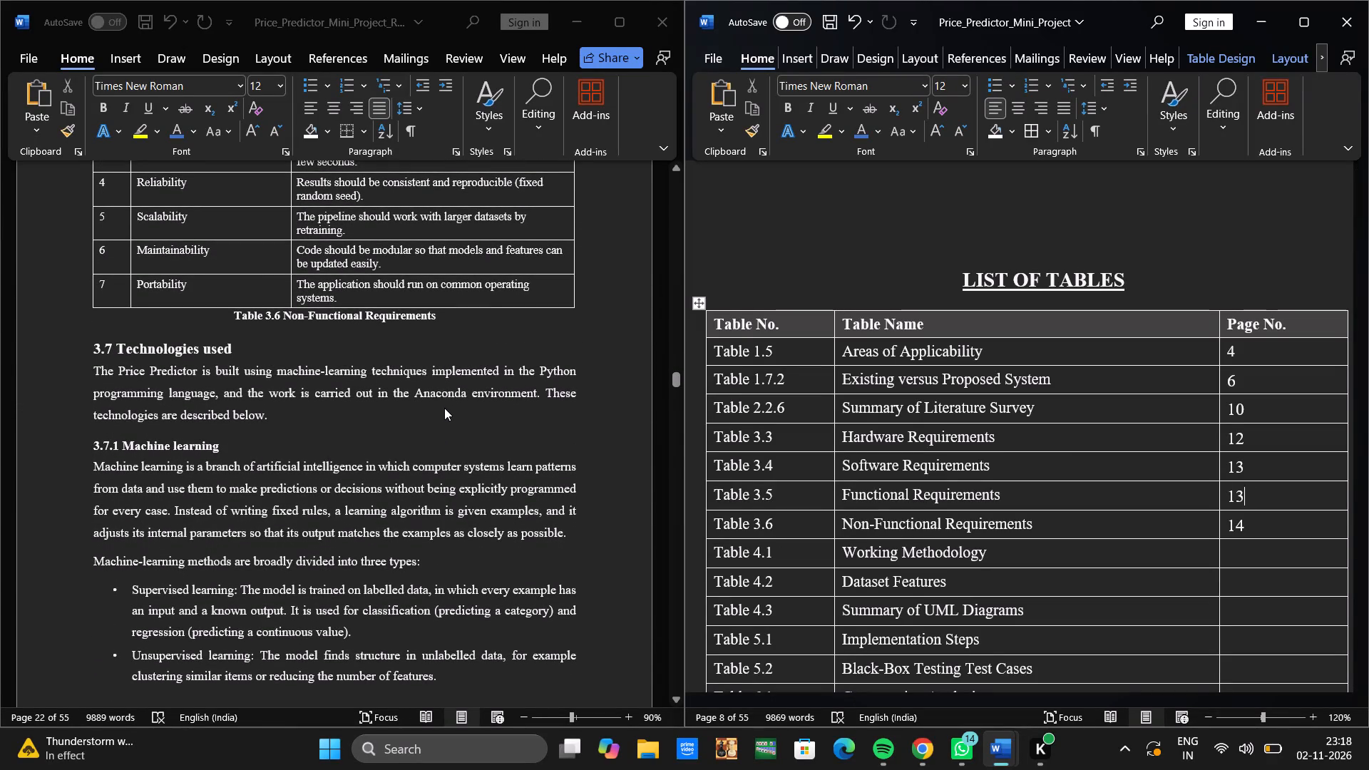
scroll(444, 408, down, 2)
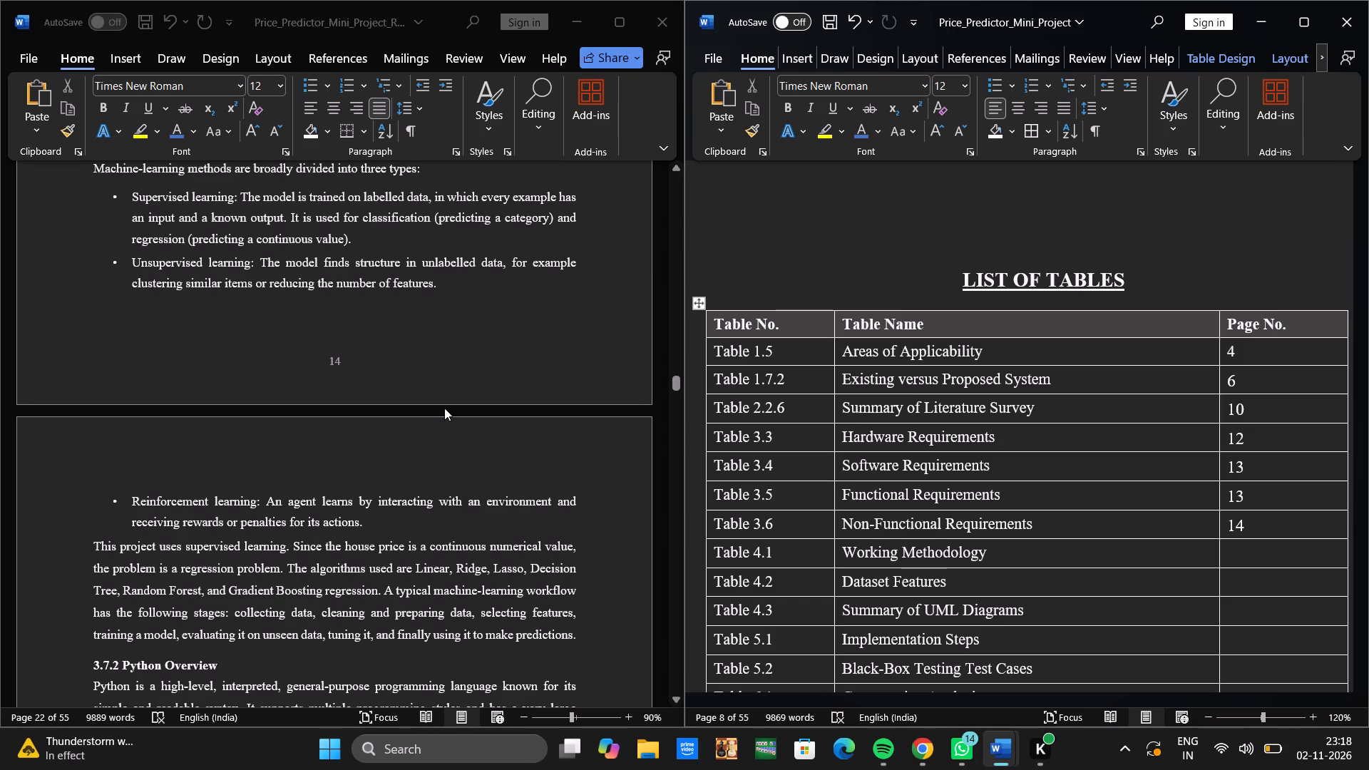
scroll(444, 408, down, 4)
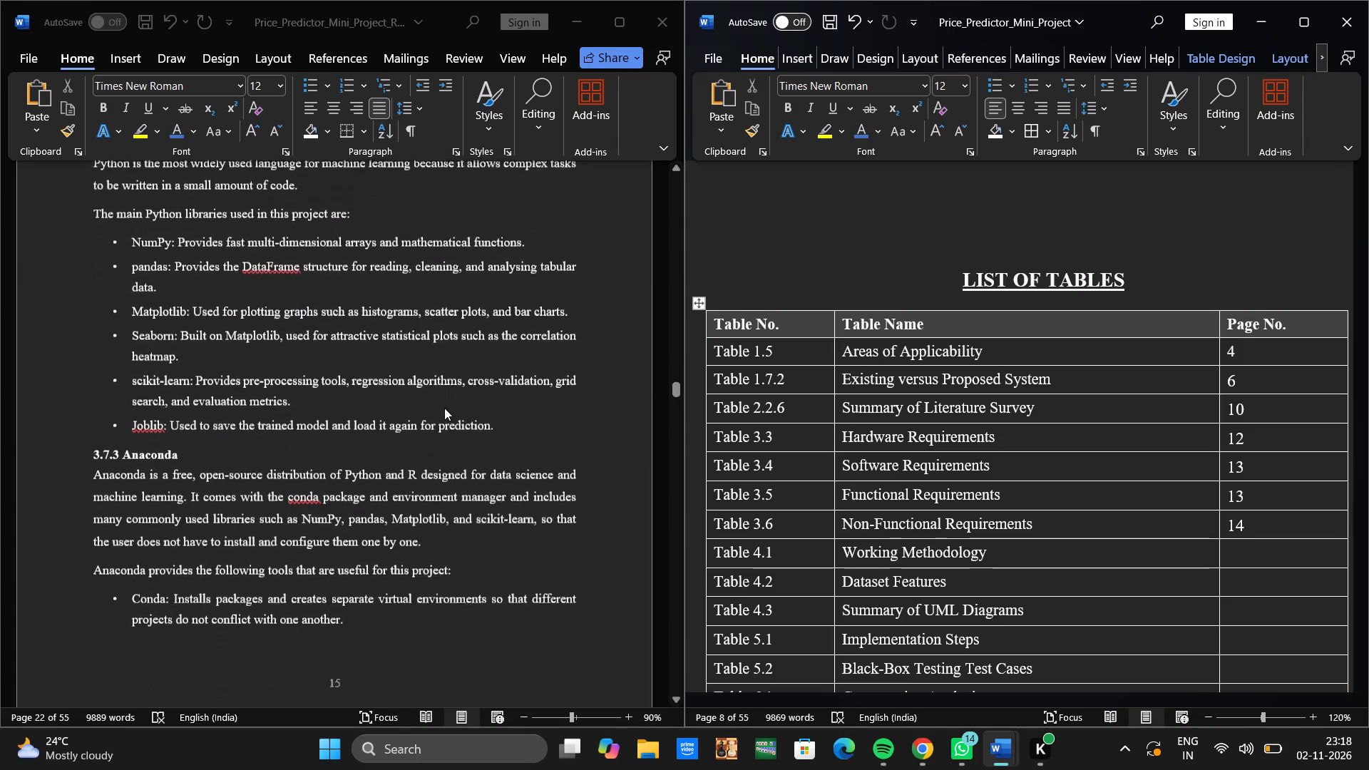
scroll(444, 408, down, 4)
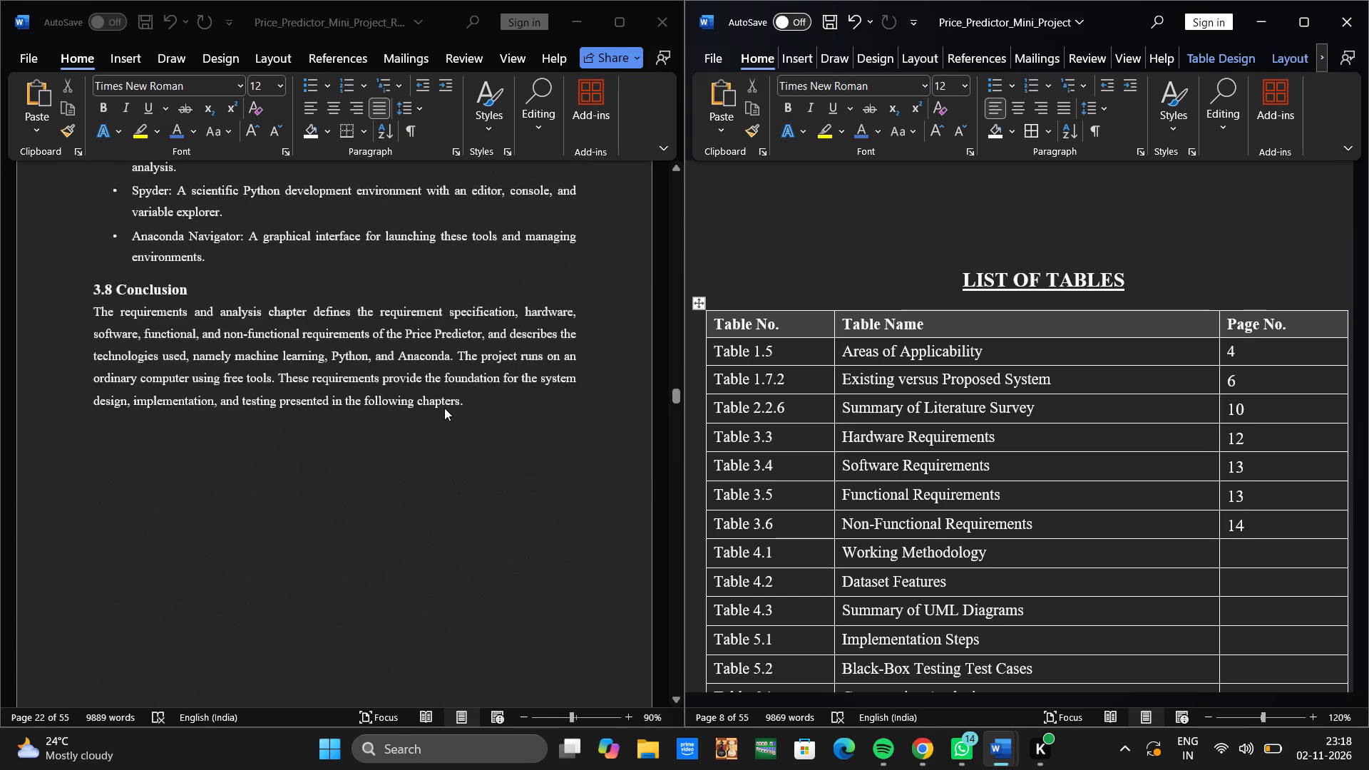
scroll(444, 408, down, 4)
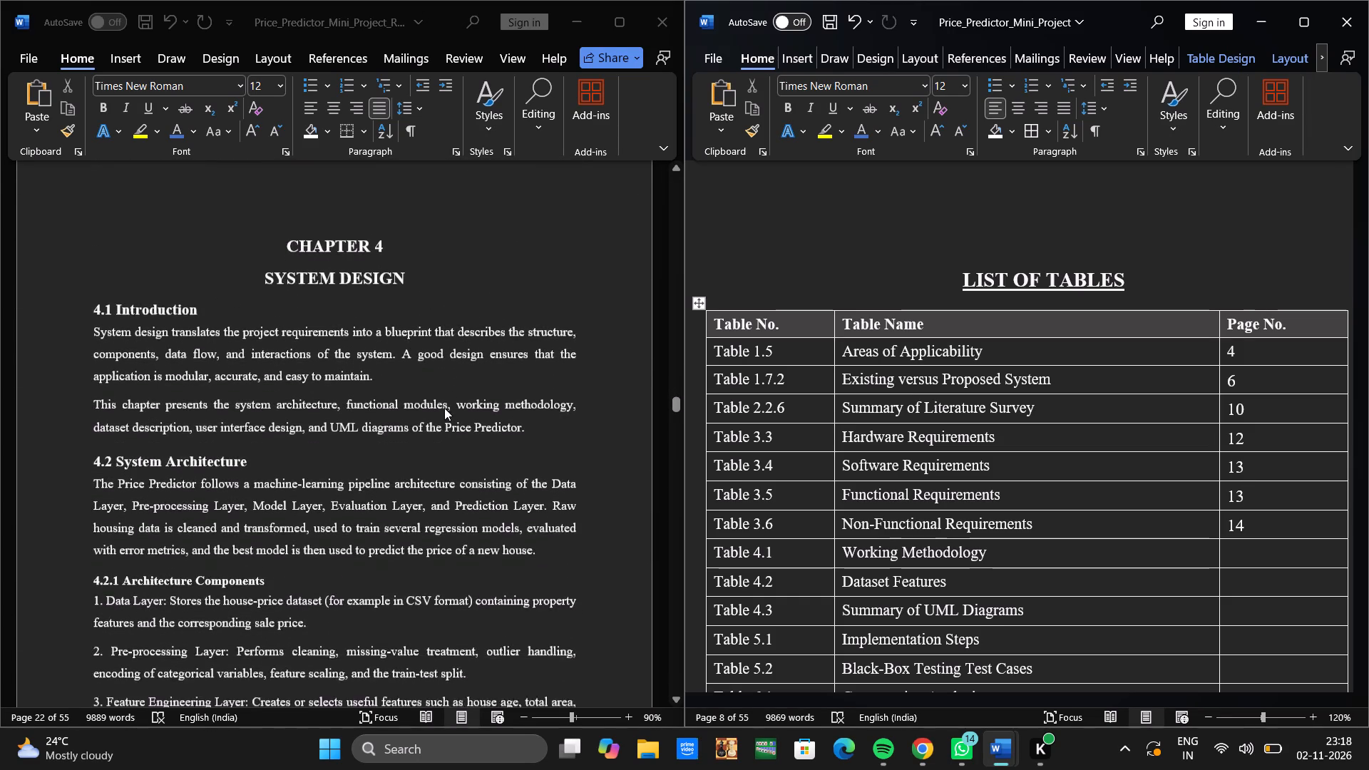
scroll(444, 408, down, 4)
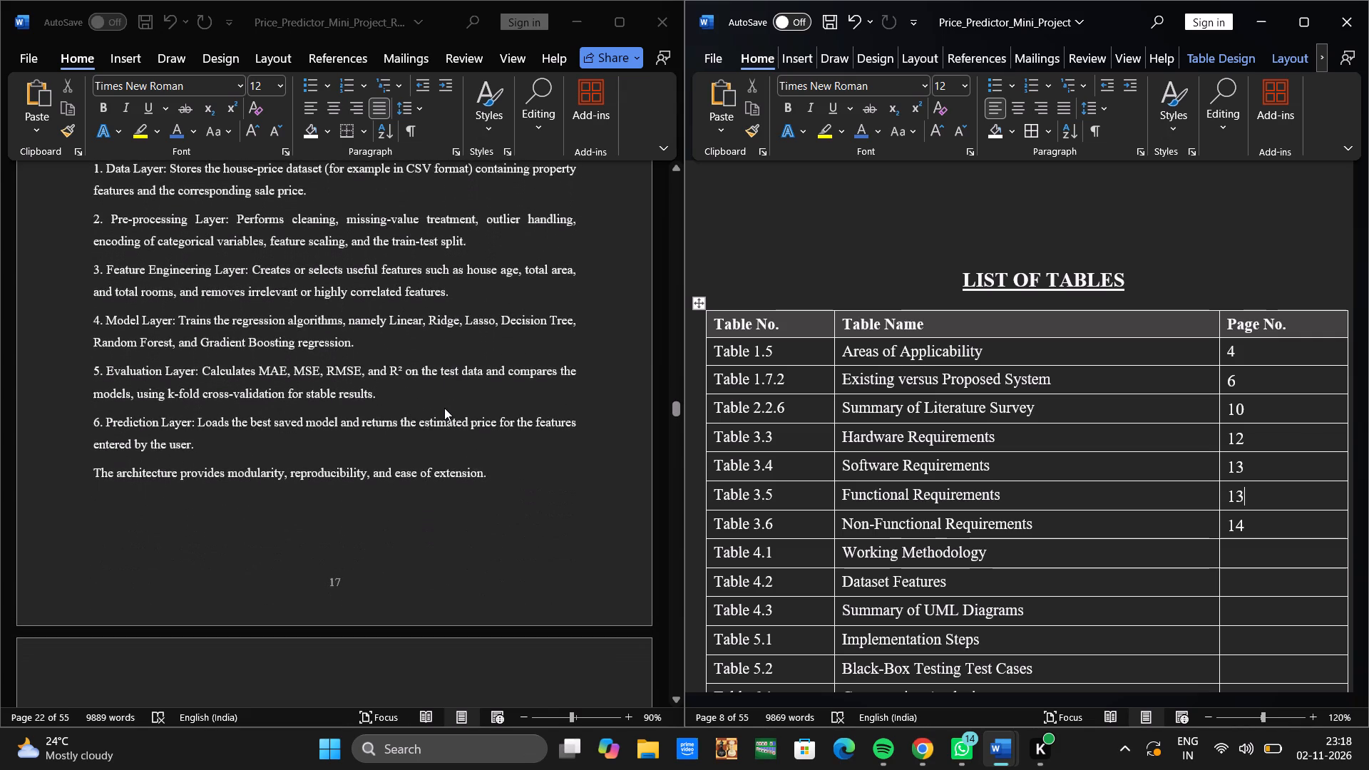
scroll(444, 408, down, 2)
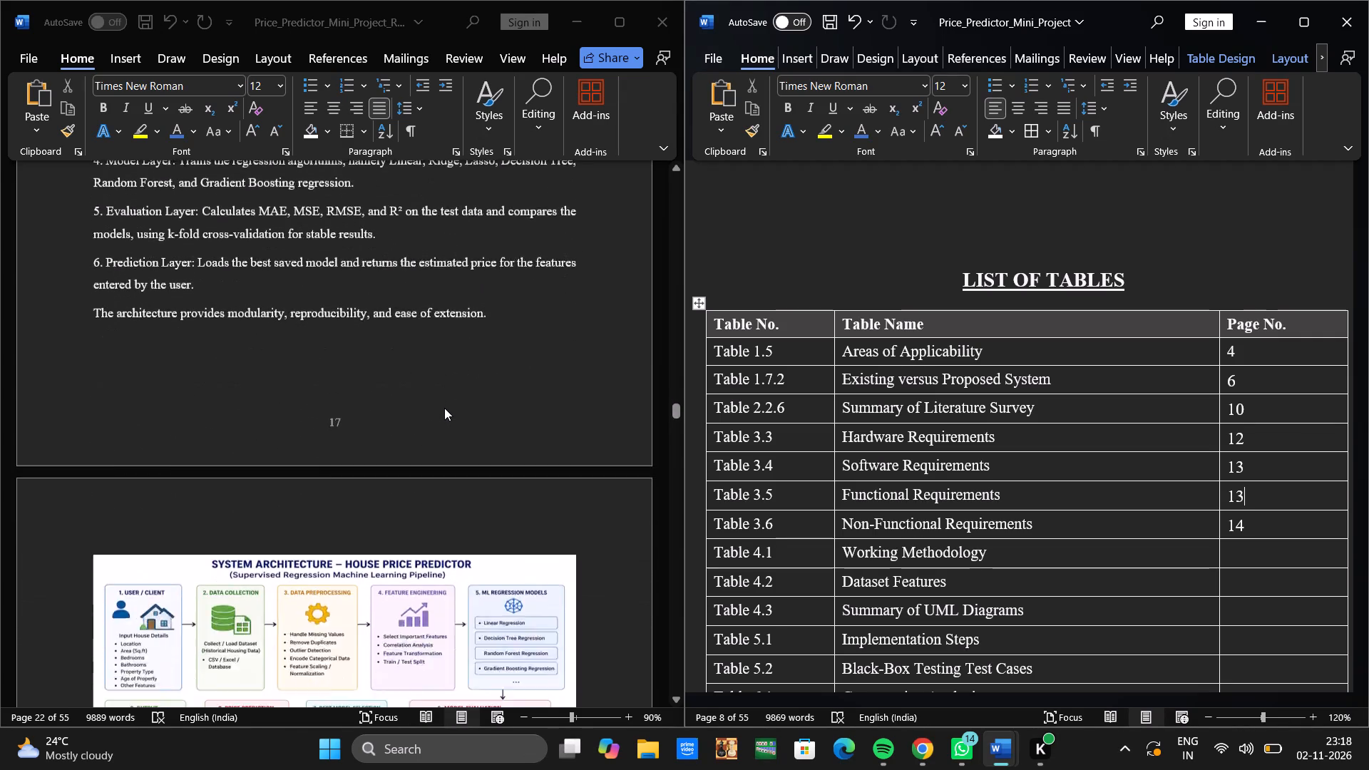
scroll(444, 408, down, 2)
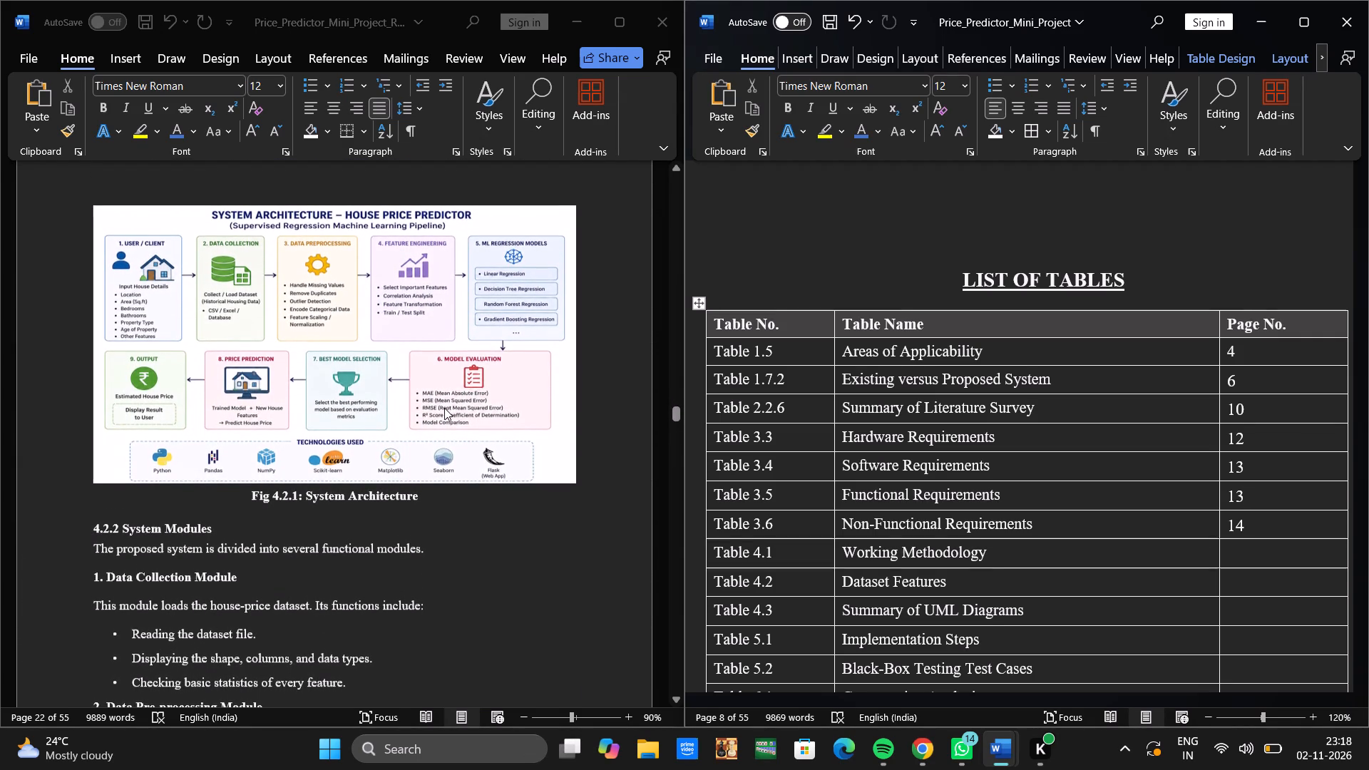
scroll(444, 408, right, 1)
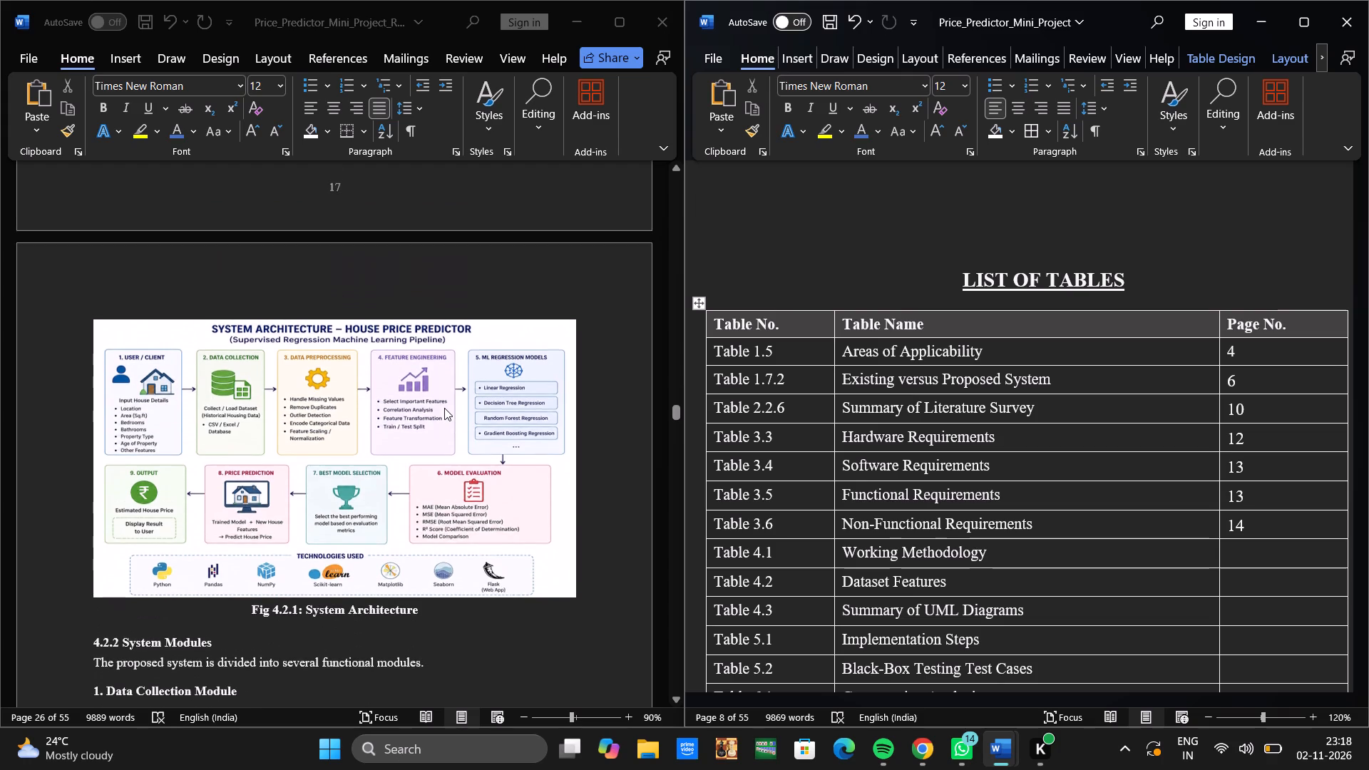
scroll(444, 408, right, 1)
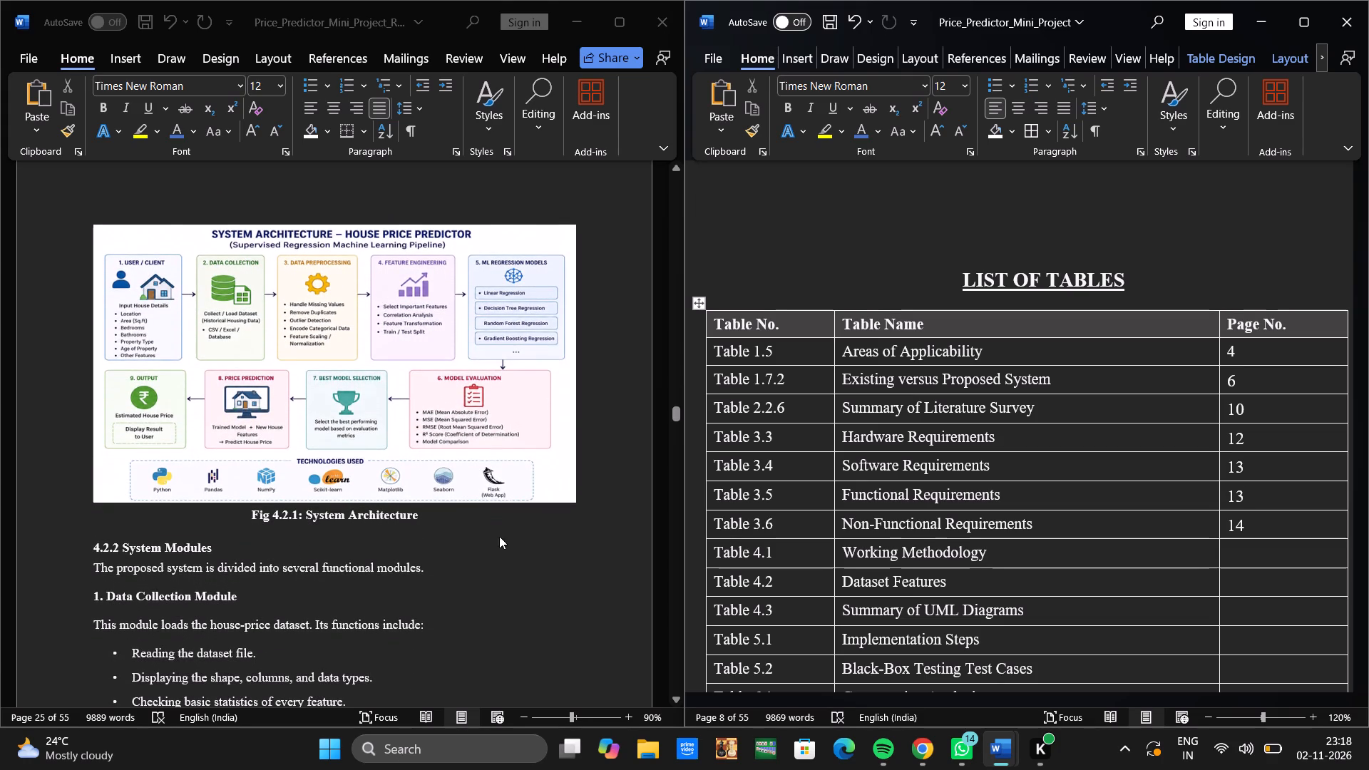
click(784, 550)
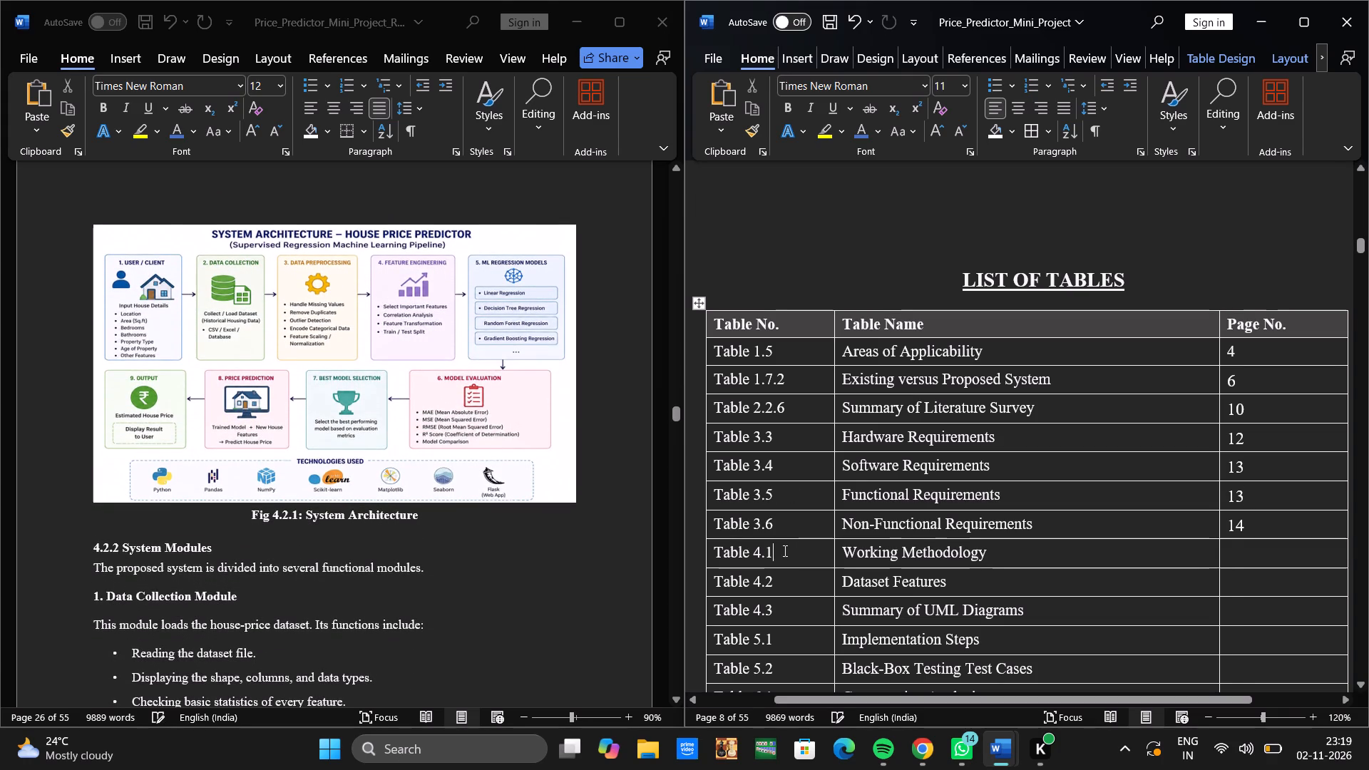
key(BackSpace)
key(2)
text(.1)
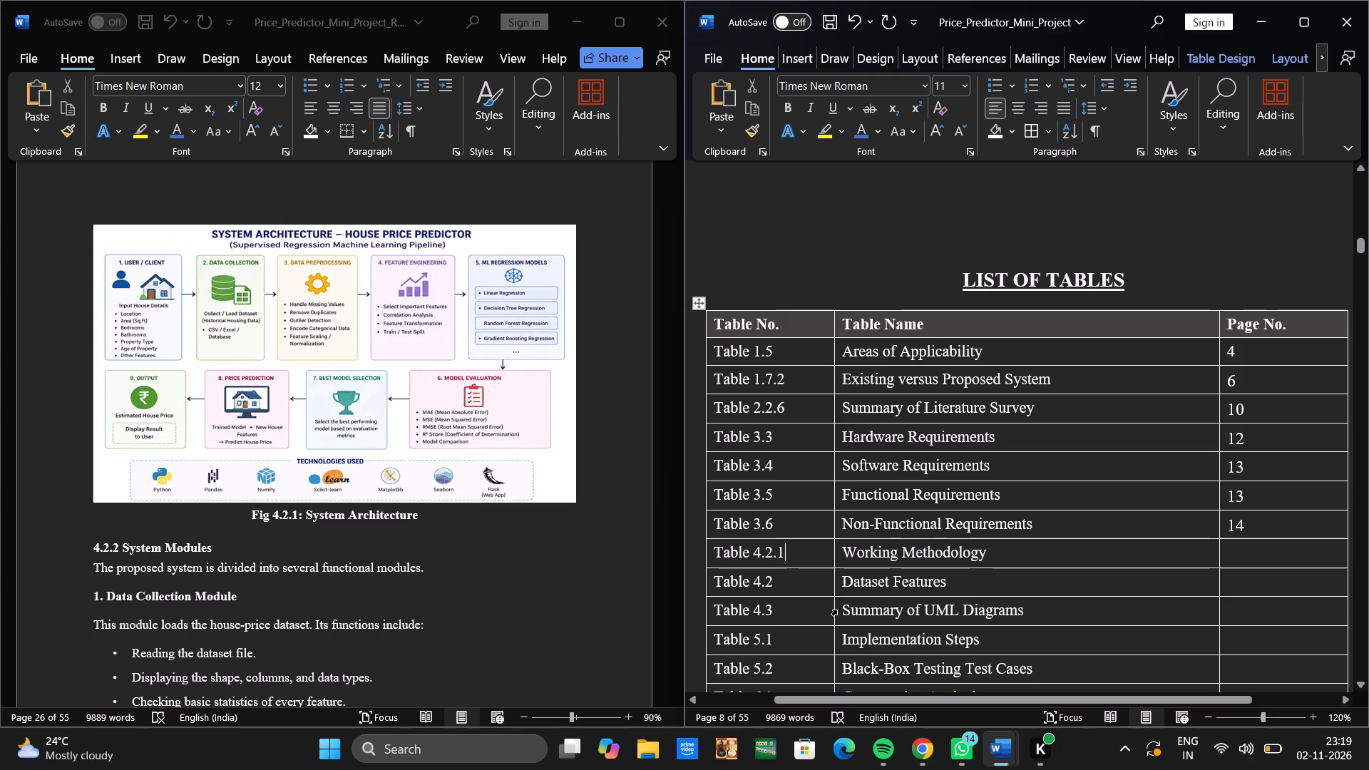
Replace the table name Working Methodology in the Table 4.2.1 row of the List of Tables with System Architecture.
scroll(976, 575, down, 1)
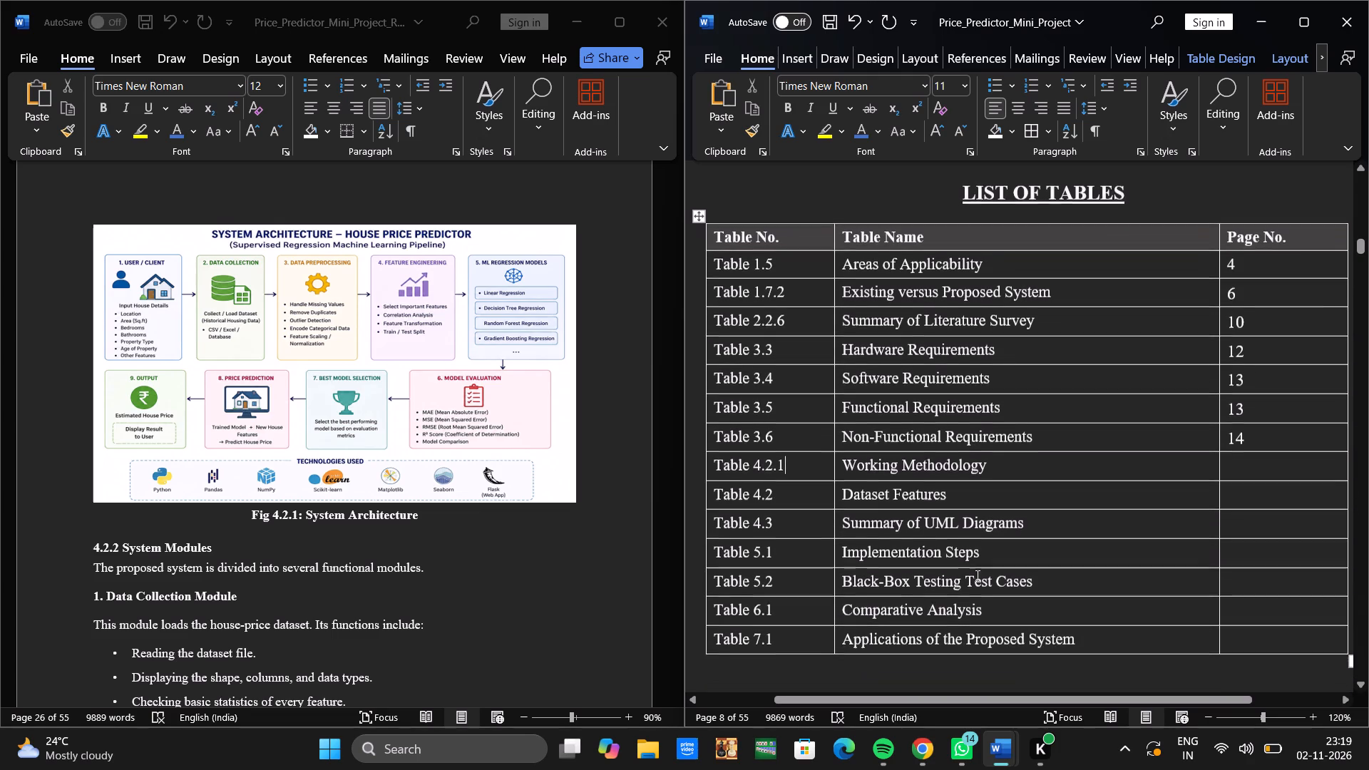
scroll(976, 575, down, 3)
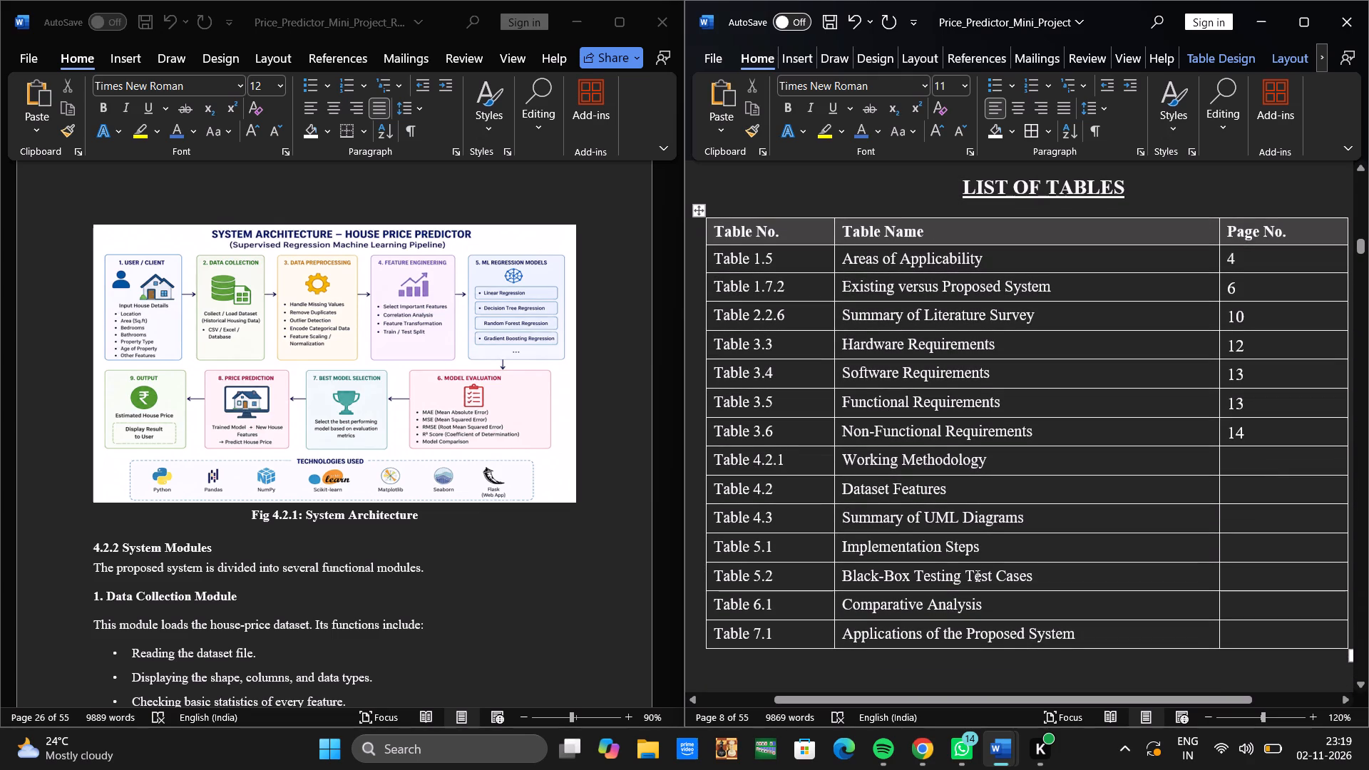
scroll(976, 575, down, 2)
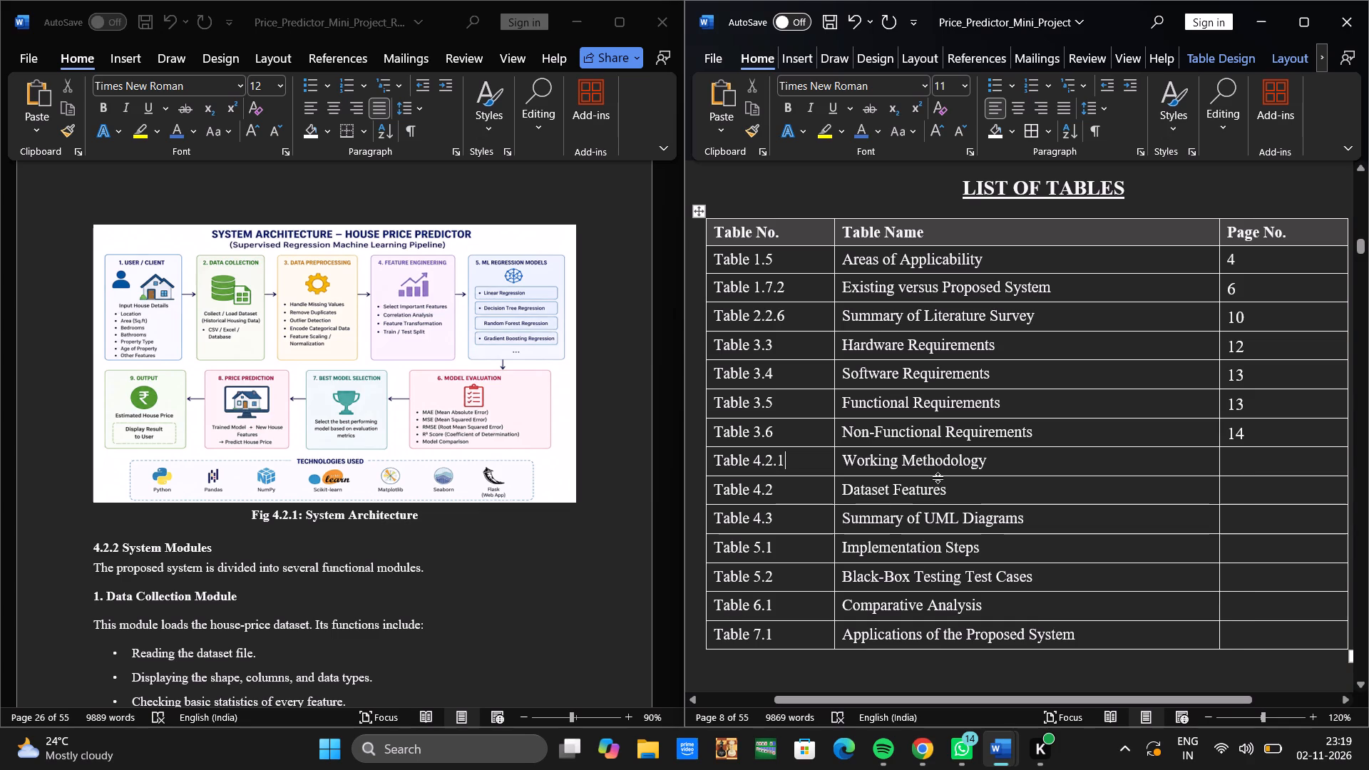
double_click(987, 463)
key(BackSpace)
key(BackSpace)
key(BackSpace)
key(BackSpace)
key(BackSpace)
key(BackSpace)
key(BackSpace)
key(BackSpace)
key(BackSpace)
key(BackSpace)
key(BackSpace)
key(BackSpace)
key(BackSpace)
key(BackSpace)
key(BackSpace)
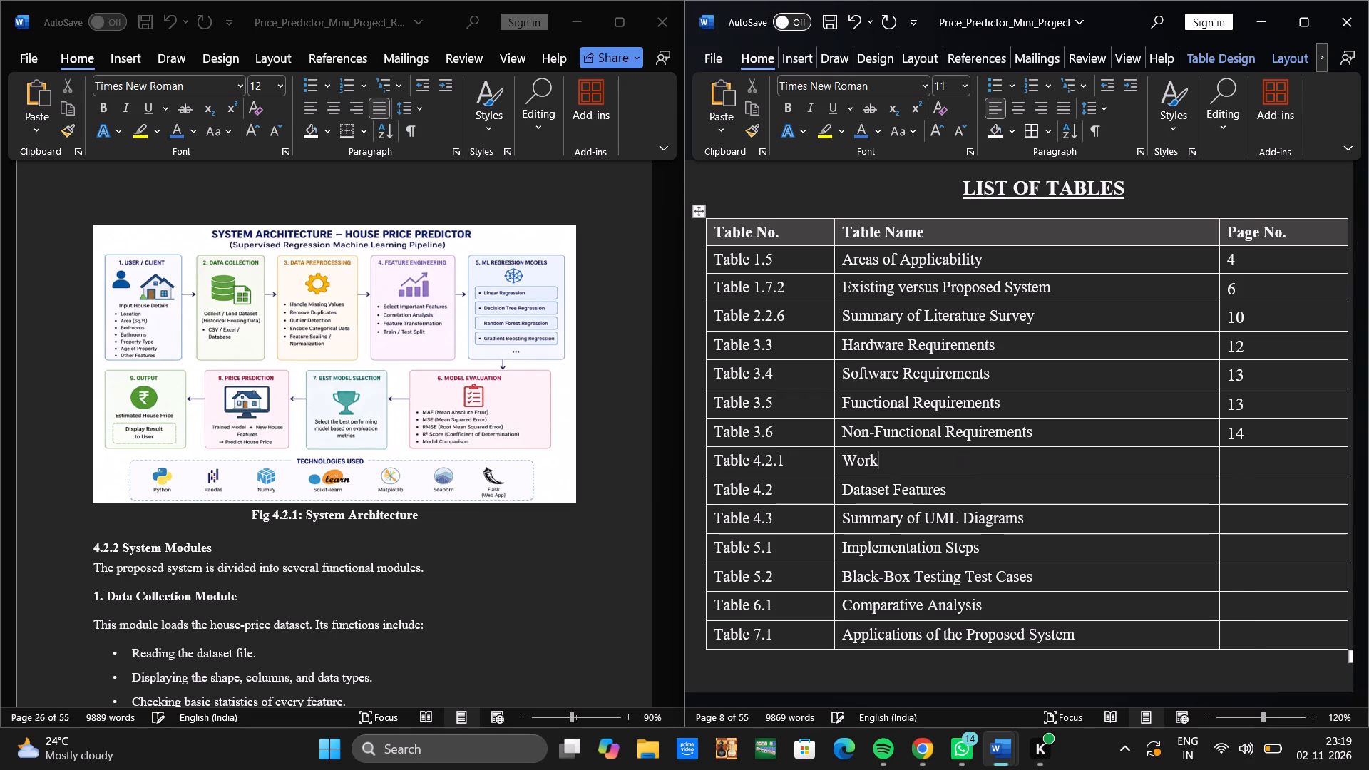
key(BackSpace)
key(BackSpace)
key(BackSpace)
key(BackSpace)
text(Syste)
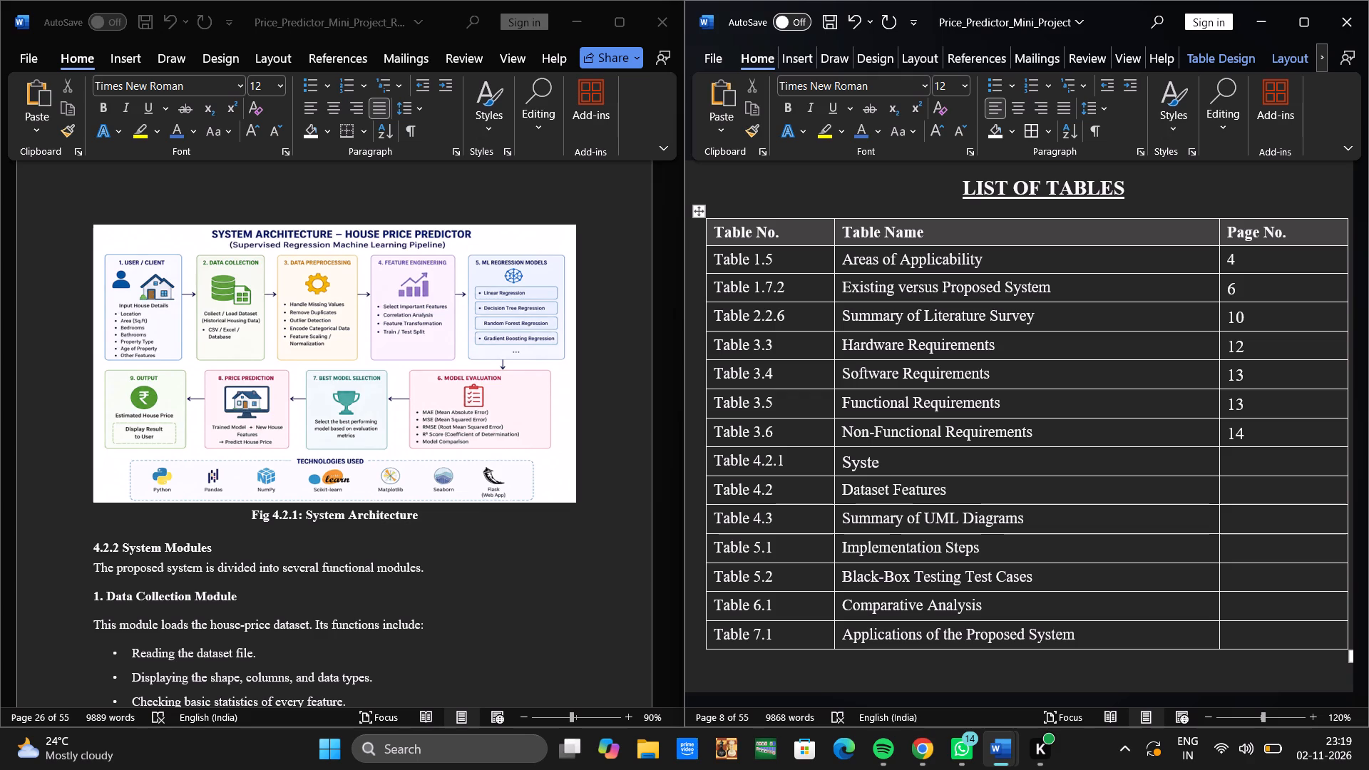
text(m)
key(space)
text(Arc)
text(hitecture)
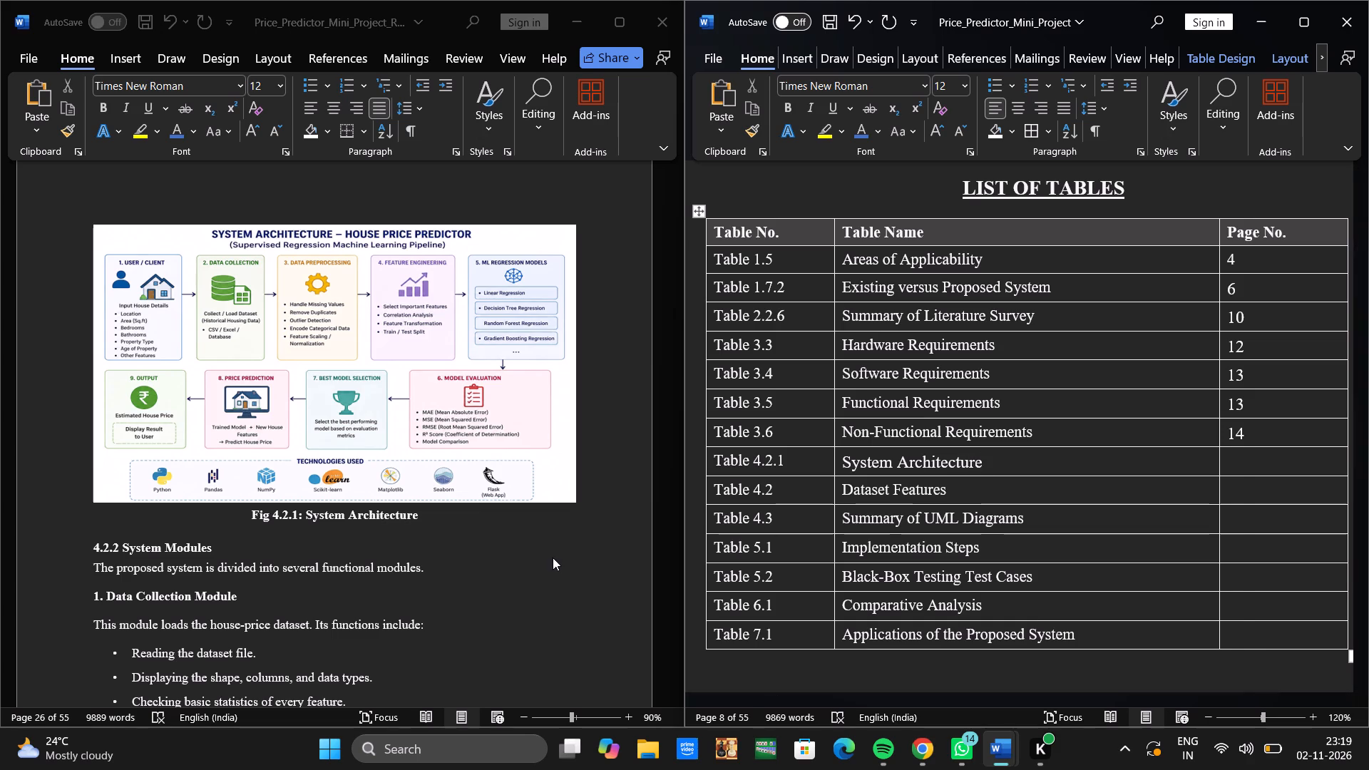
Look up the report page of the System Architecture figure and enter page number 18 for it in the List of Tables.
scroll(583, 533, up, 2)
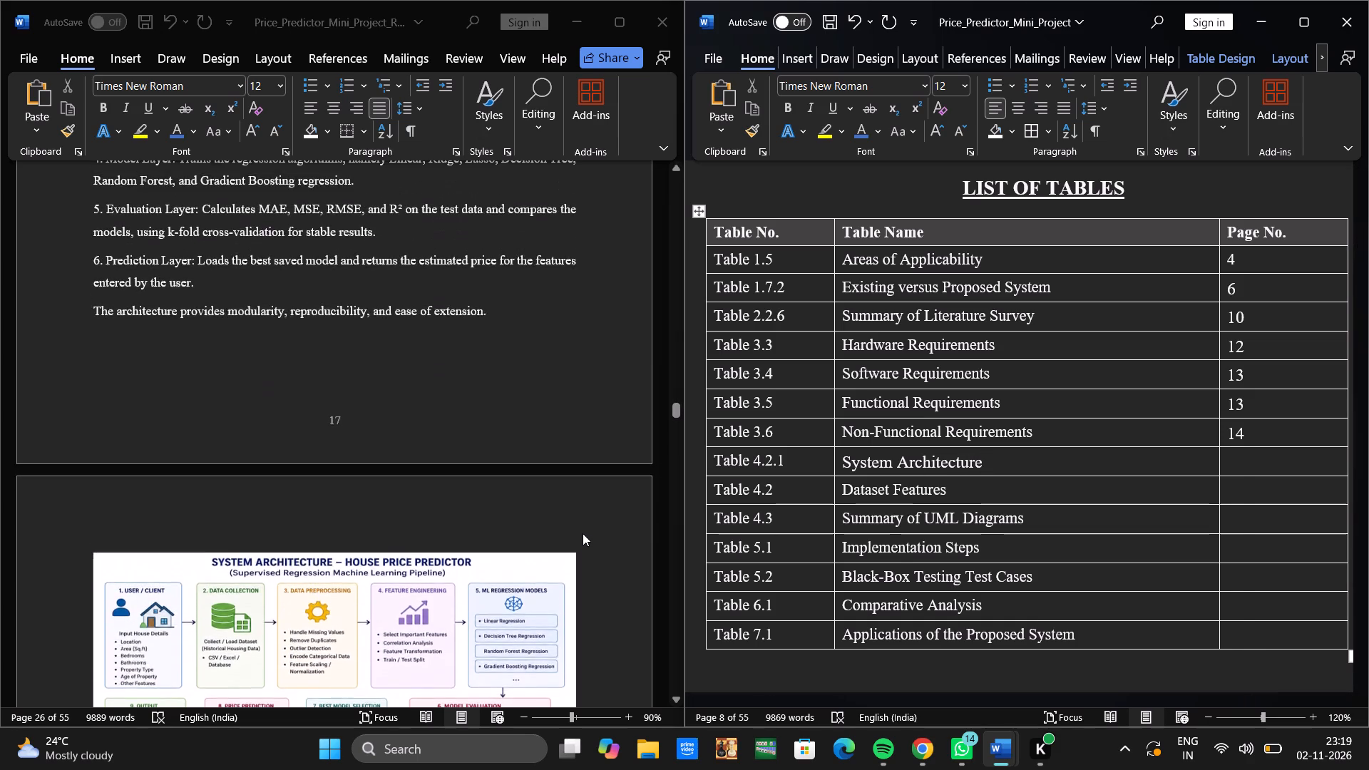
scroll(583, 533, up, 2)
scroll(583, 533, down, 4)
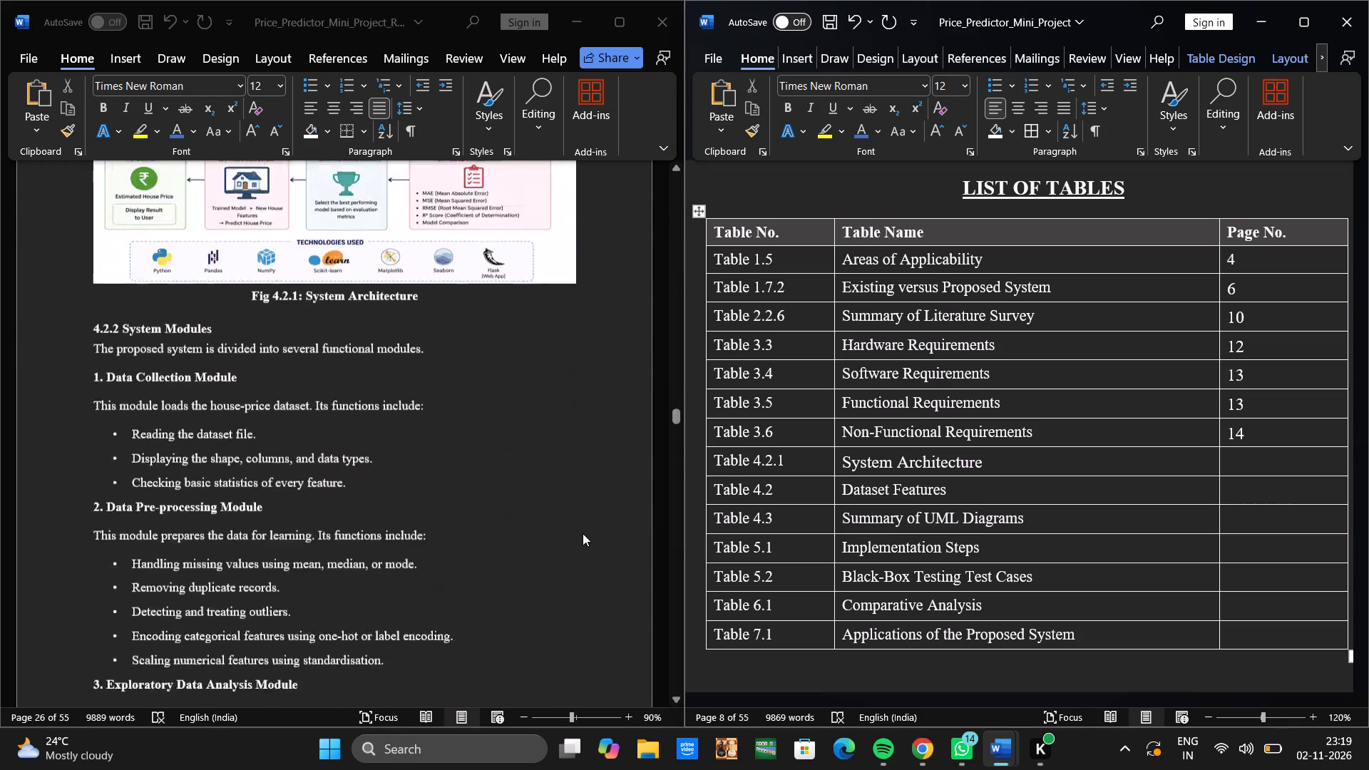
scroll(583, 533, down, 2)
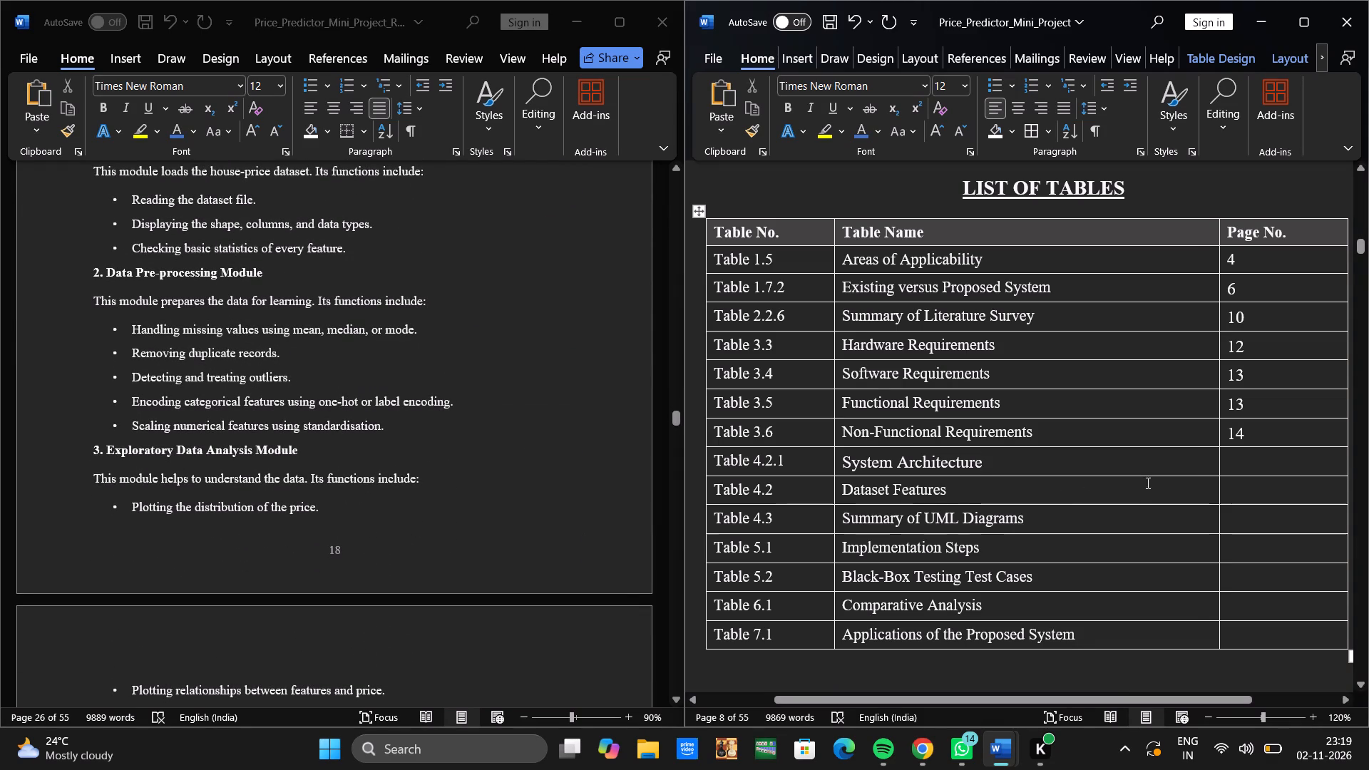
click(1236, 469)
text(18)
Compare the System Architecture and Working Methodology captions in Chapter 4 of the report with the entries in the List of Figures and List of Tables.
scroll(518, 447, down, 1)
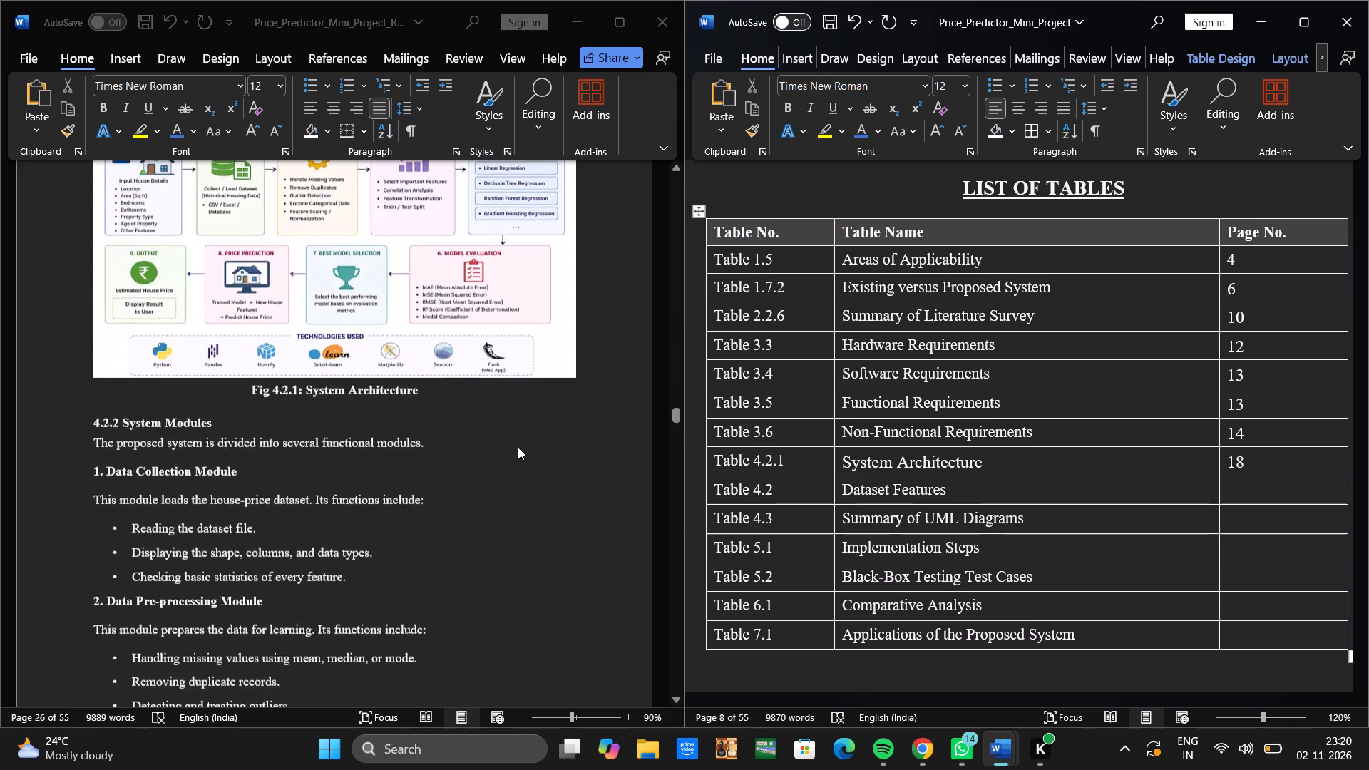
scroll(518, 447, down, 2)
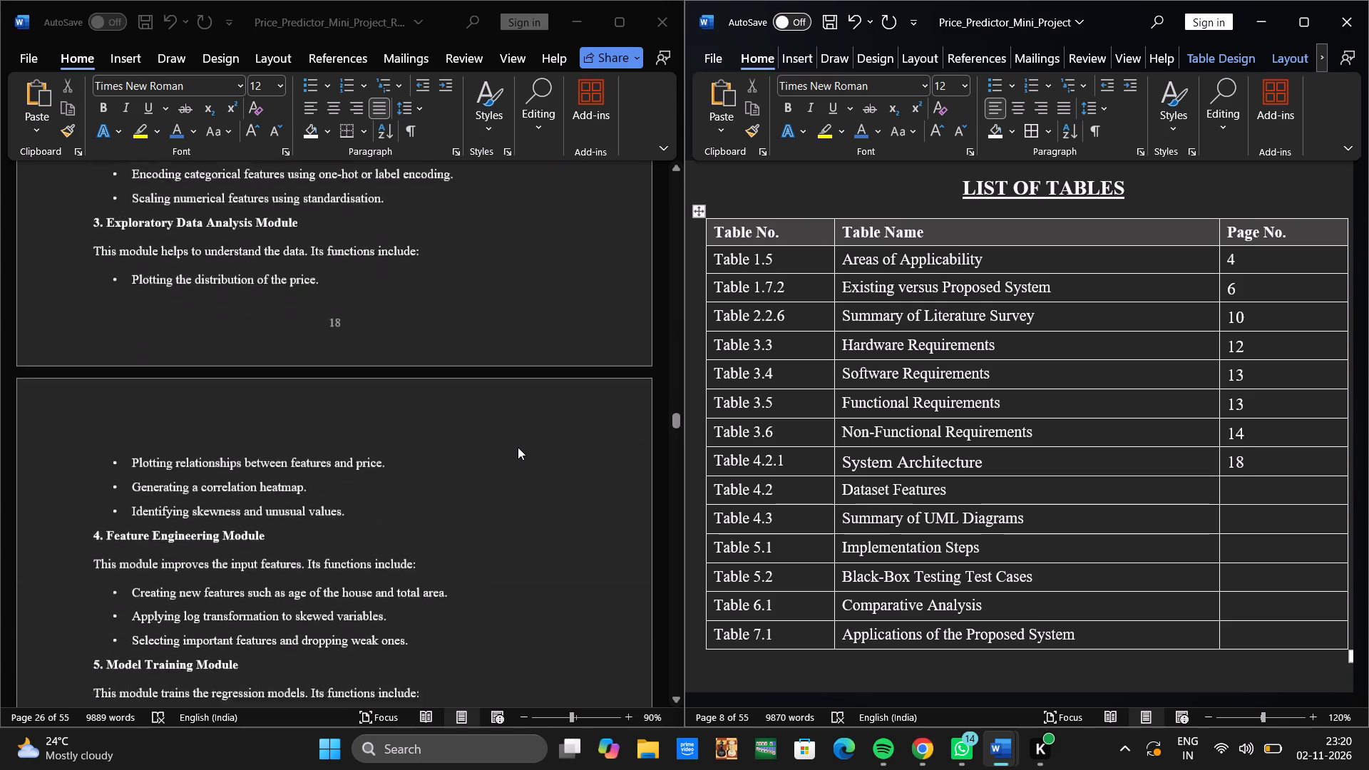
scroll(518, 447, down, 2)
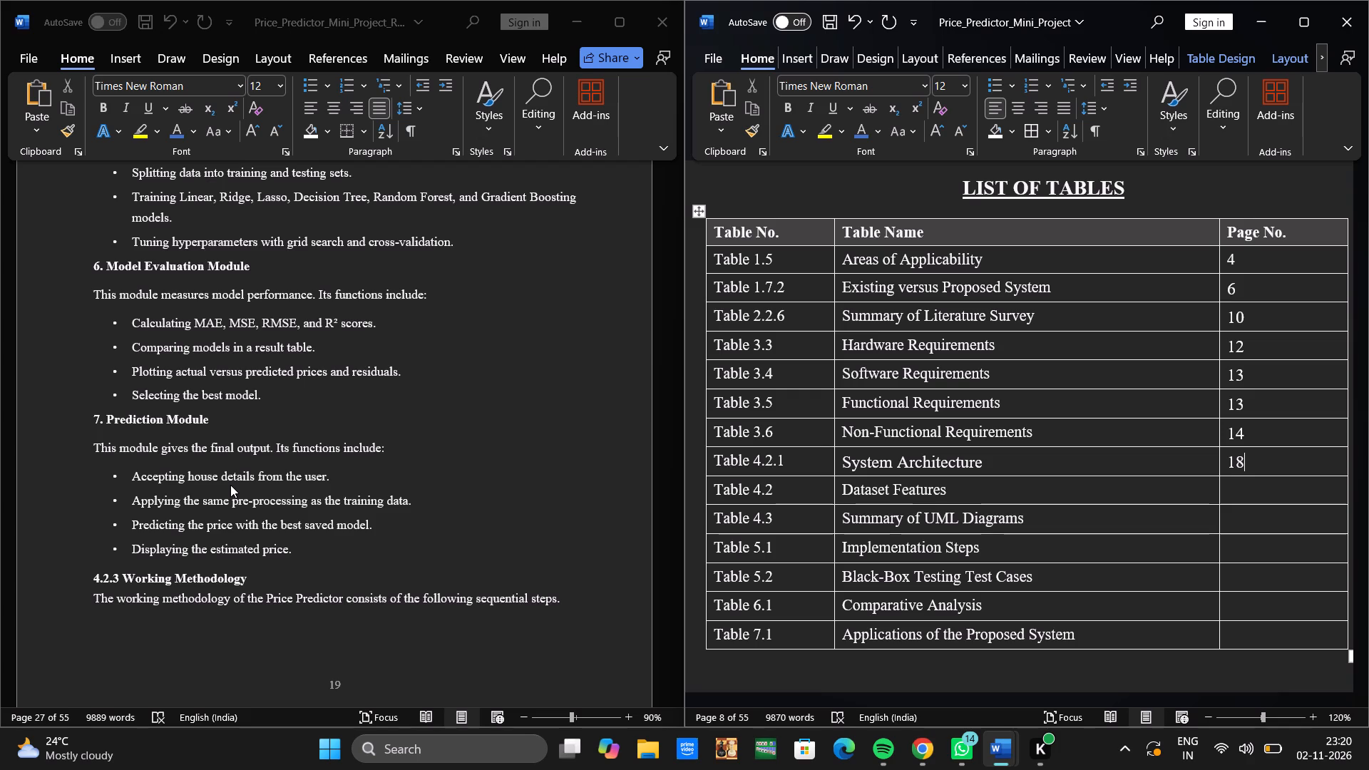
scroll(230, 485, down, 1)
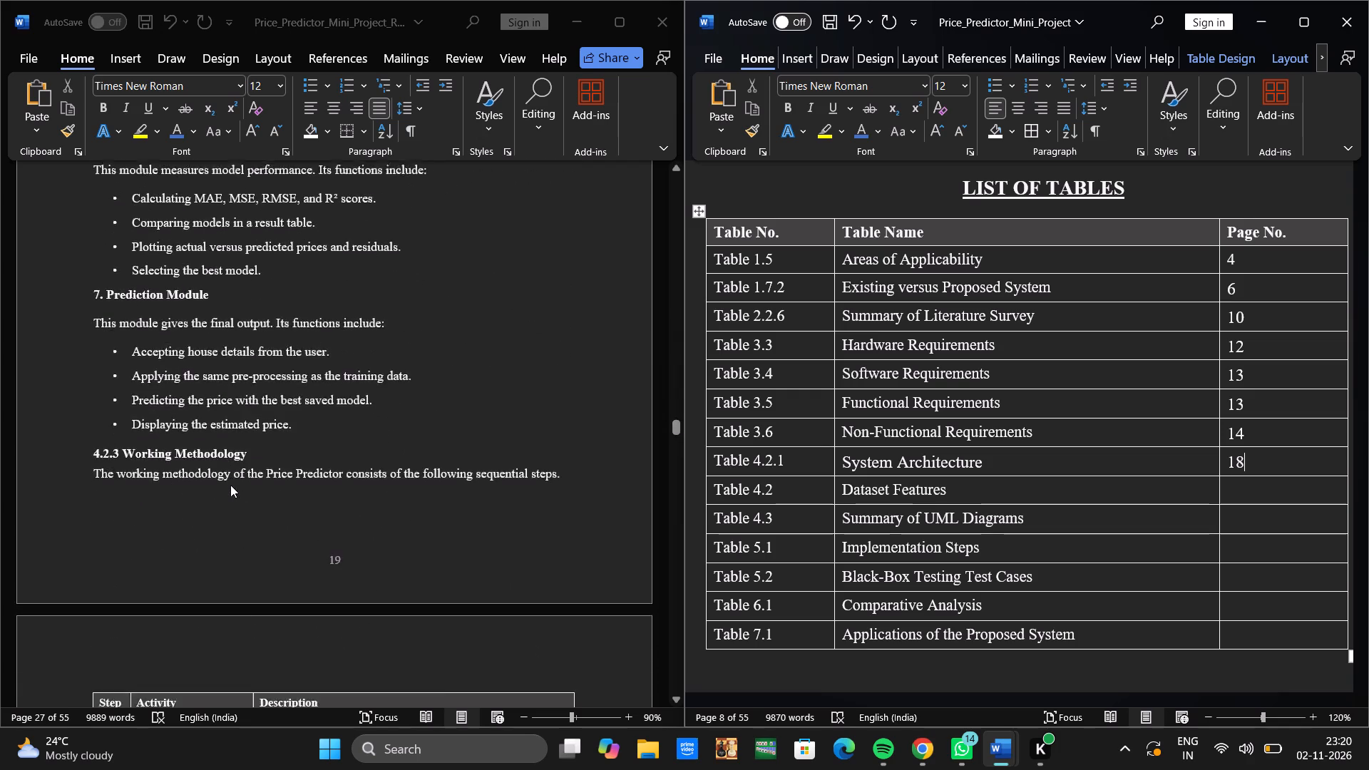
scroll(230, 485, down, 1)
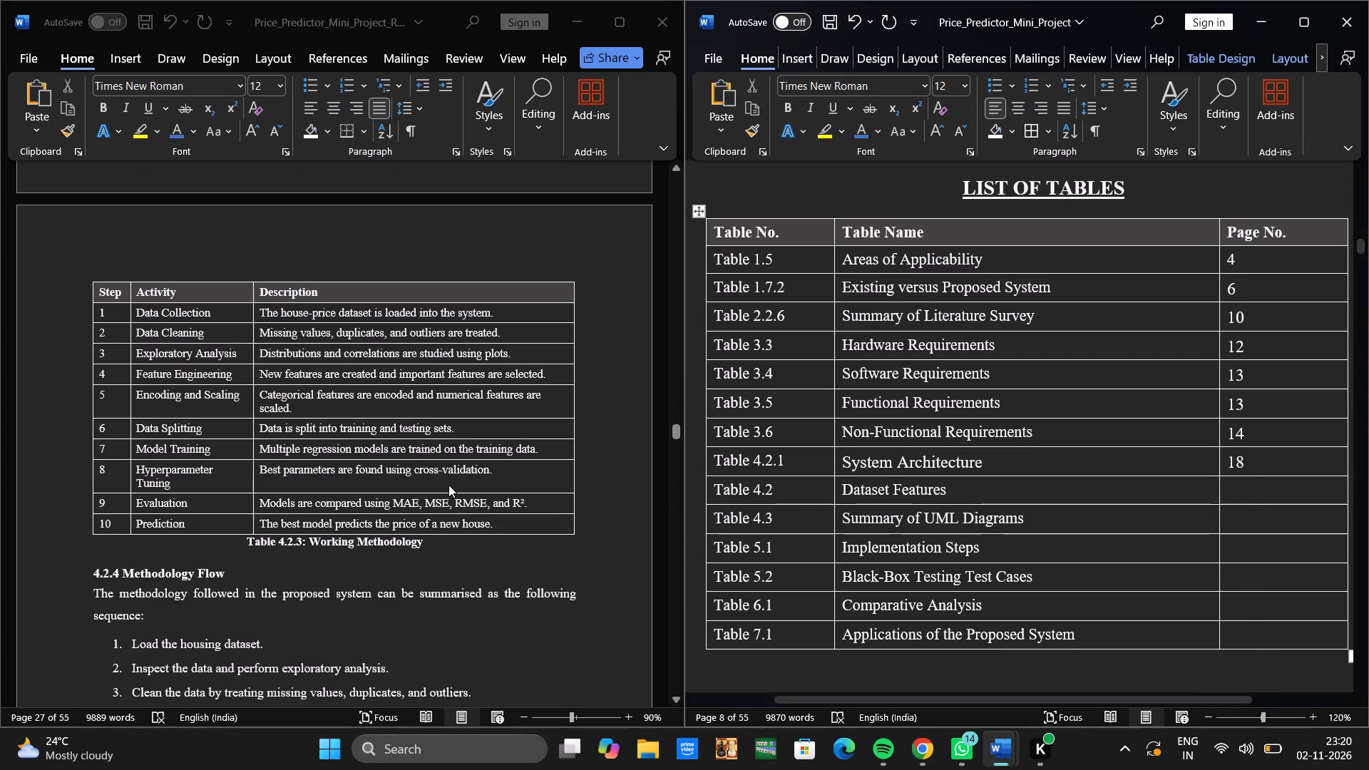
scroll(448, 485, up, 7)
scroll(448, 485, down, 1)
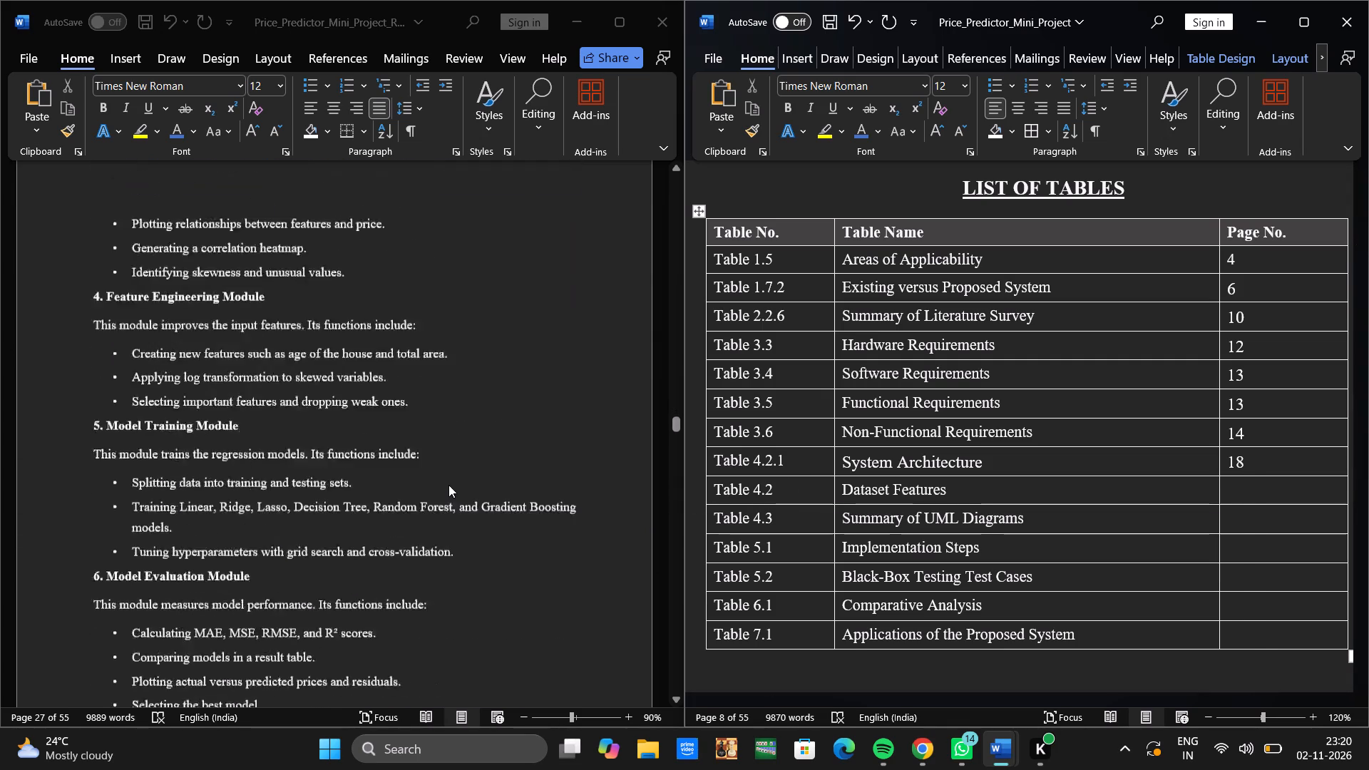
scroll(448, 485, down, 1)
scroll(448, 485, up, 2)
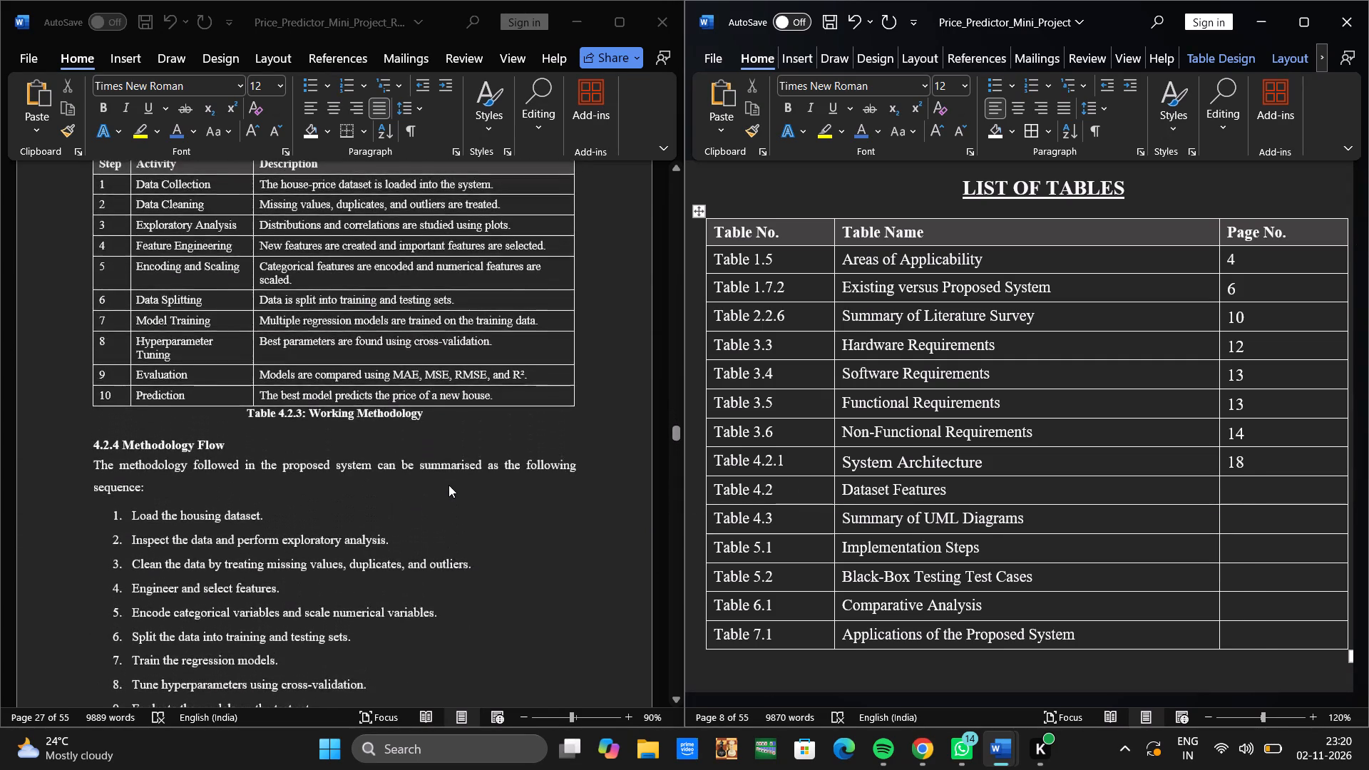
scroll(448, 485, up, 11)
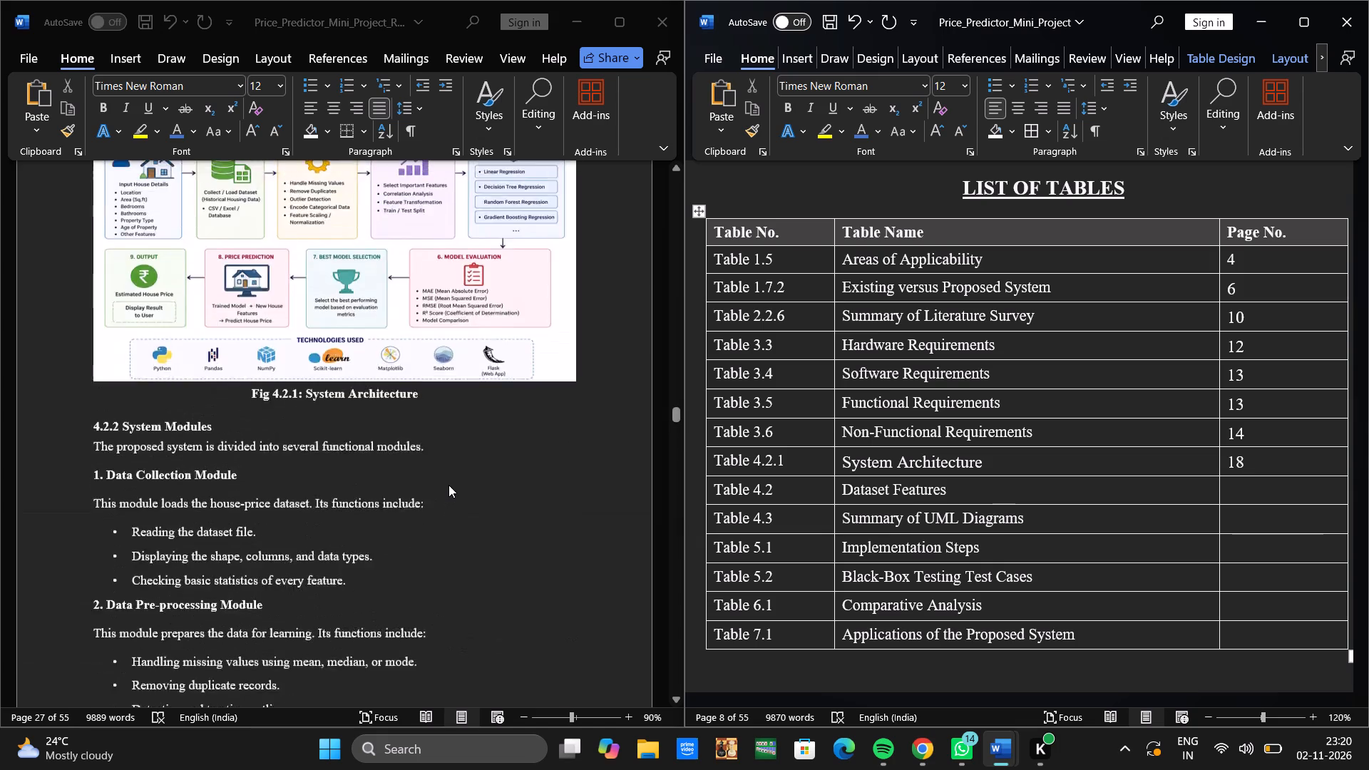
scroll(448, 485, up, 7)
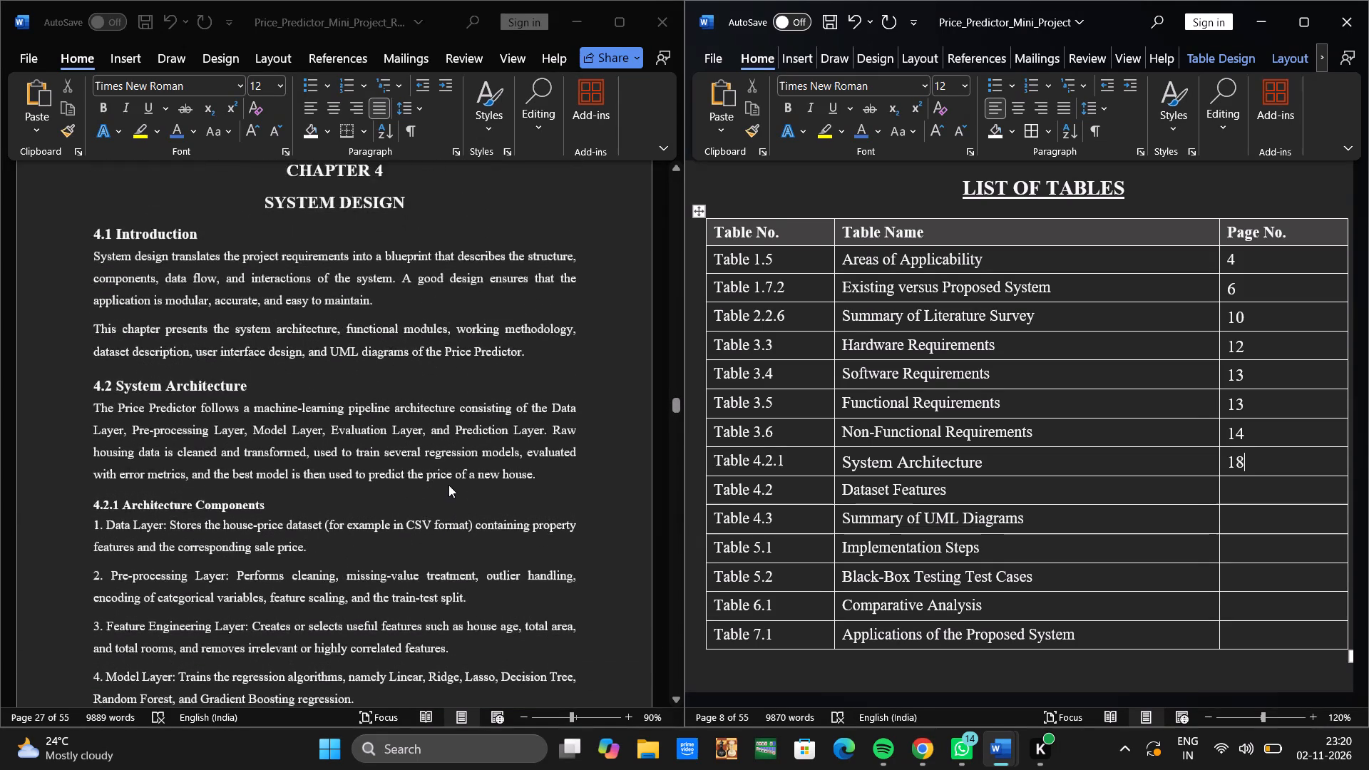
scroll(448, 485, down, 3)
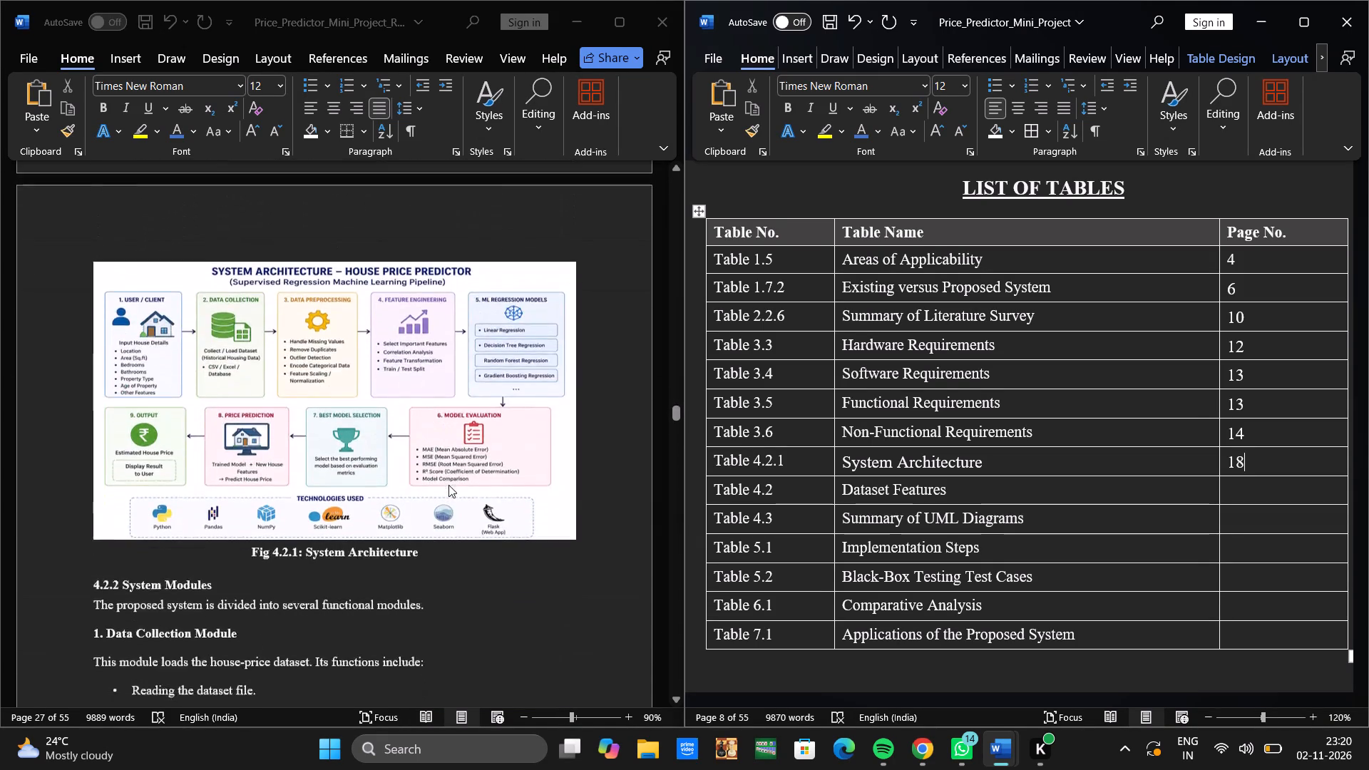
scroll(448, 485, down, 2)
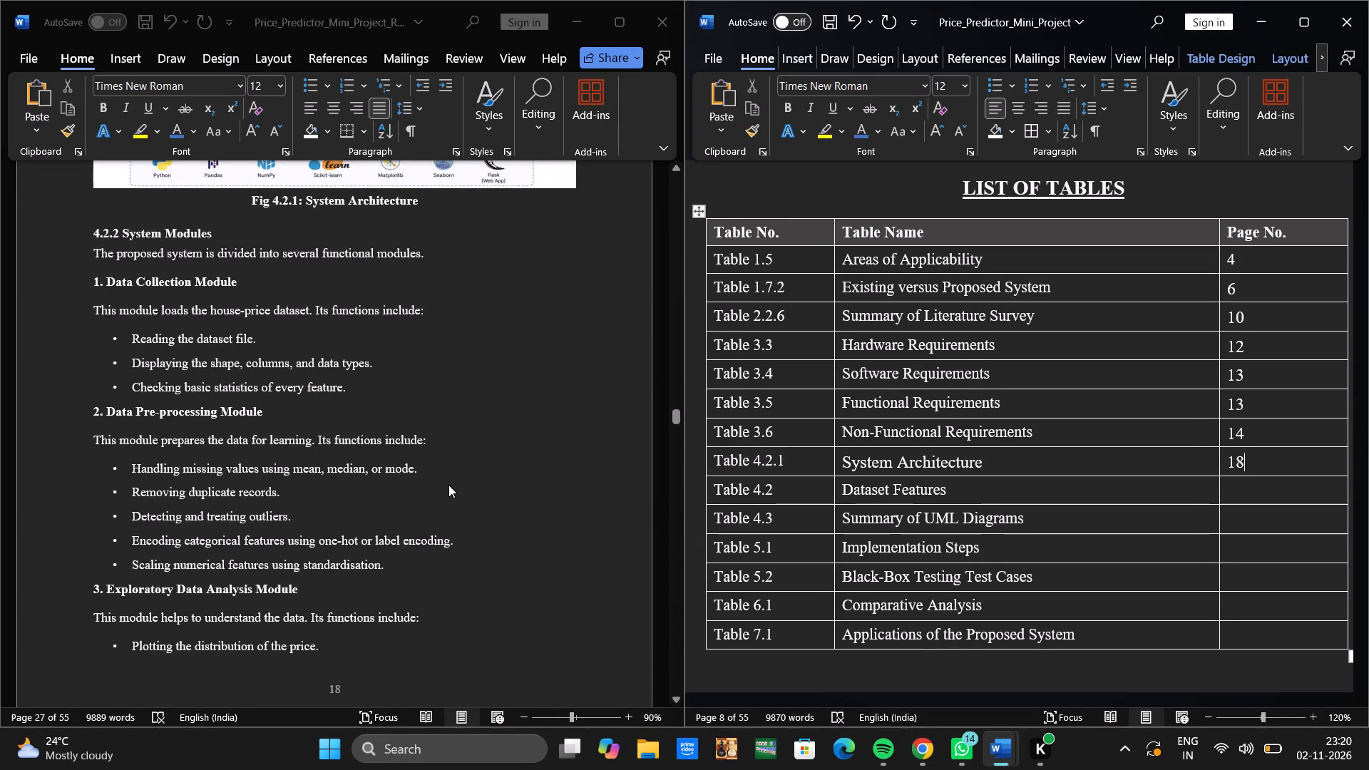
scroll(796, 421, up, 5)
scroll(796, 421, down, 1)
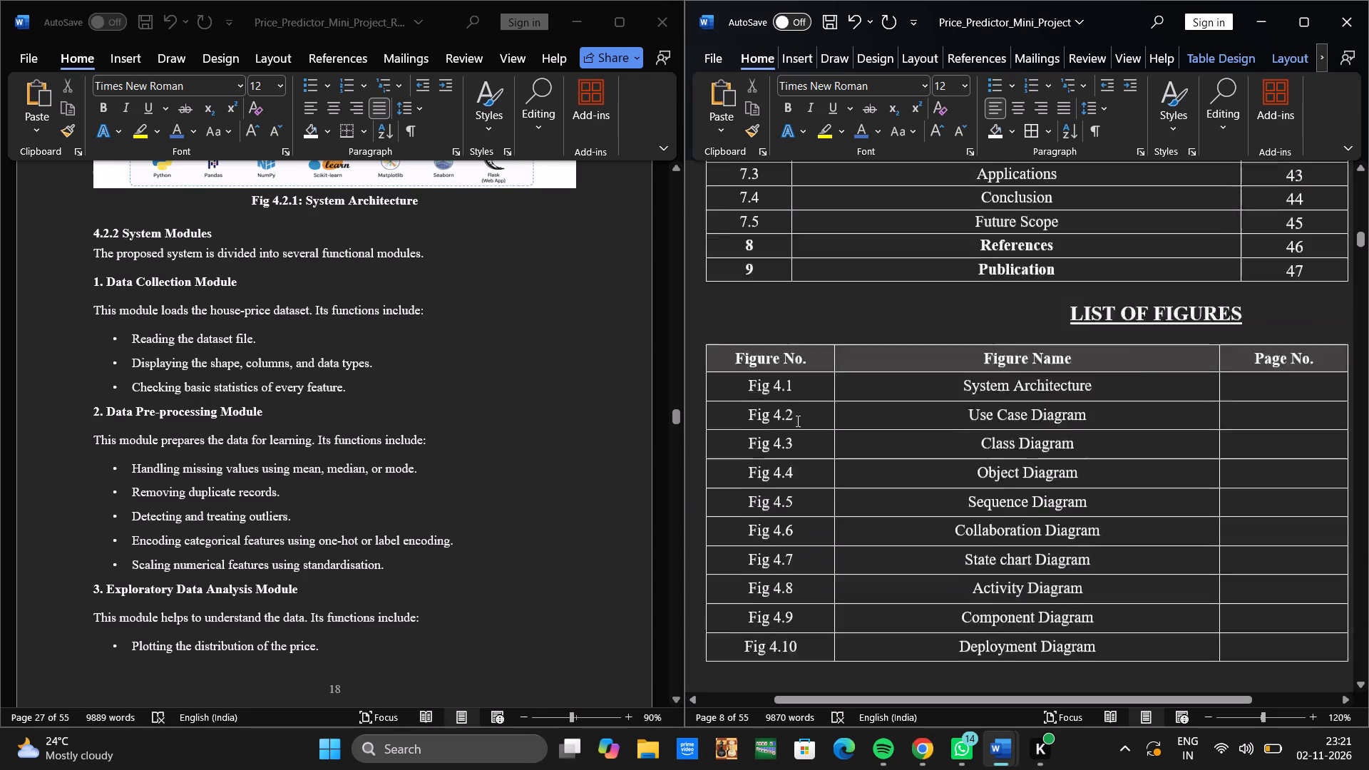
scroll(796, 421, down, 1)
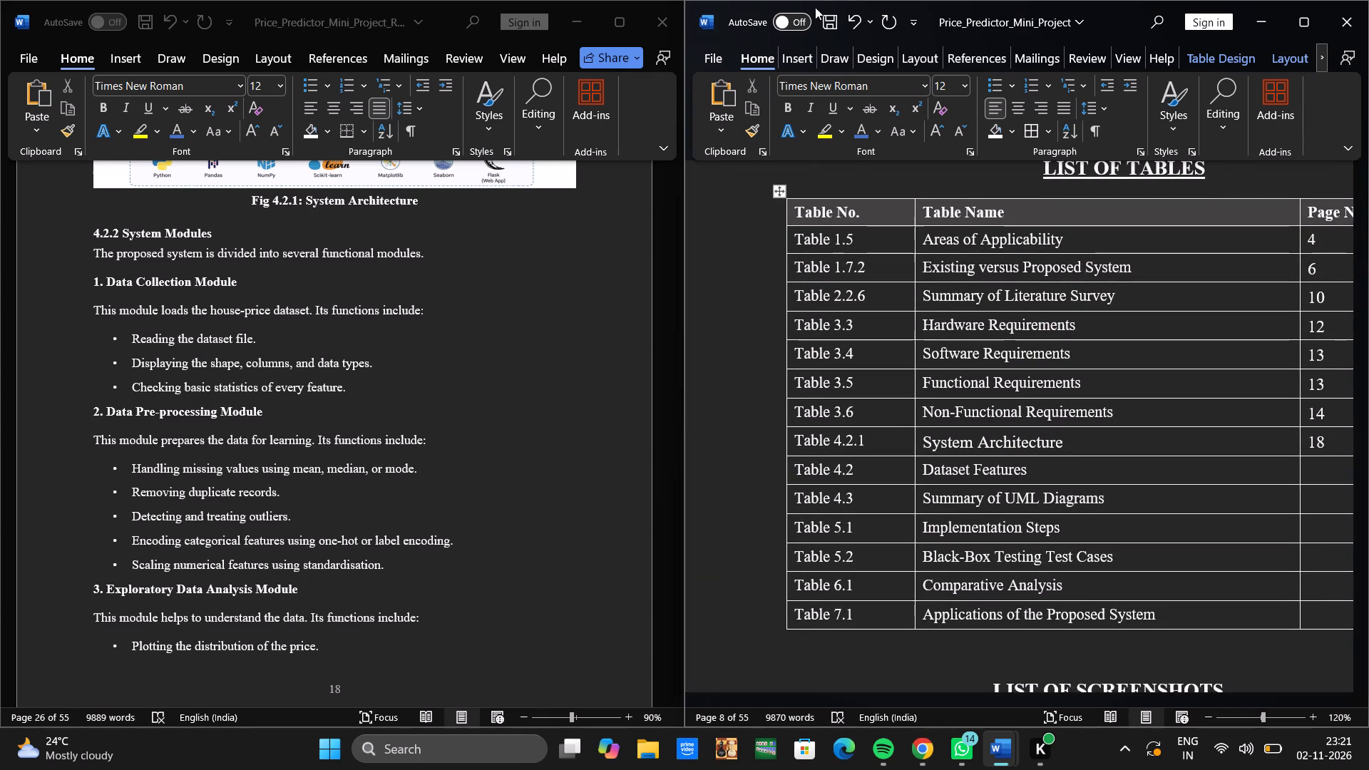
Undo the System Architecture name, page number and renumbering in the List of Tables, back to the Working Methodology entry with its number partly entered.
triple_click(847, 24)
double_click(847, 24)
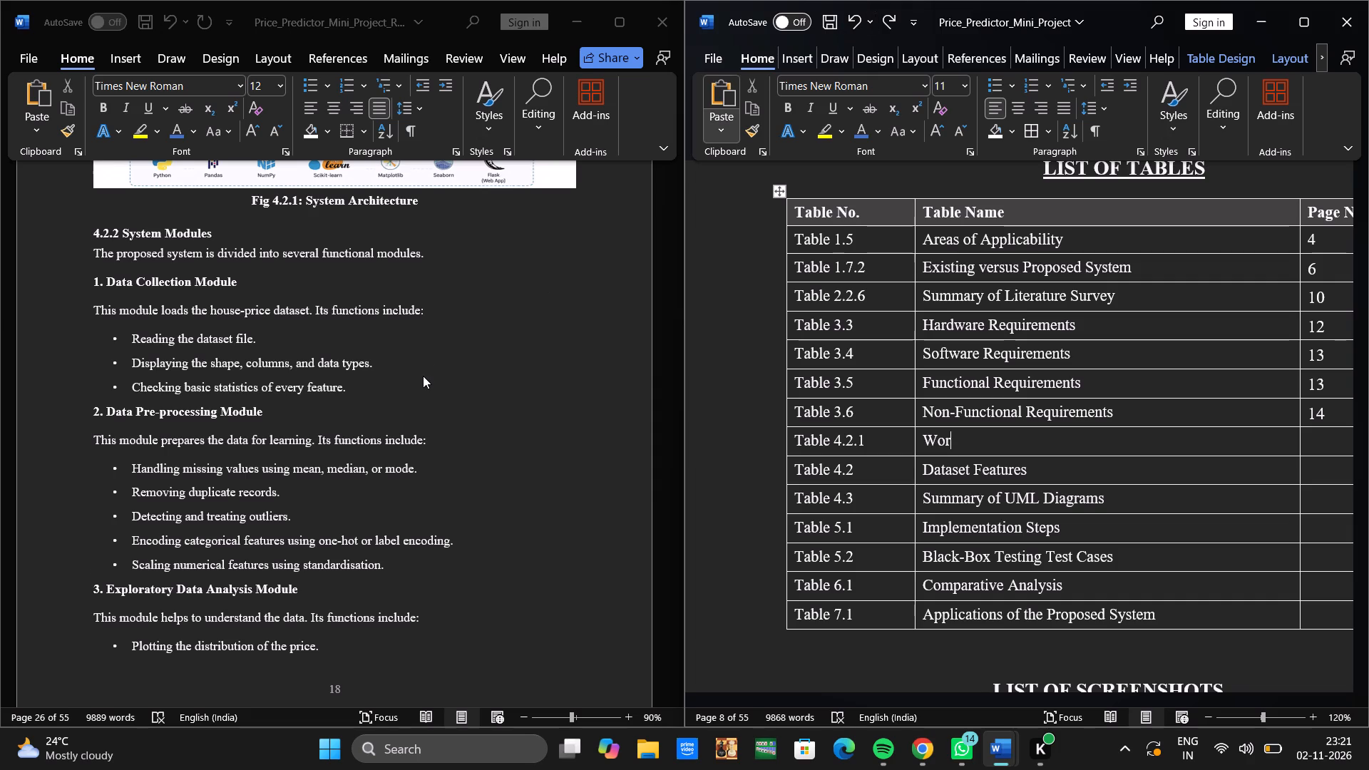
scroll(423, 376, down, 10)
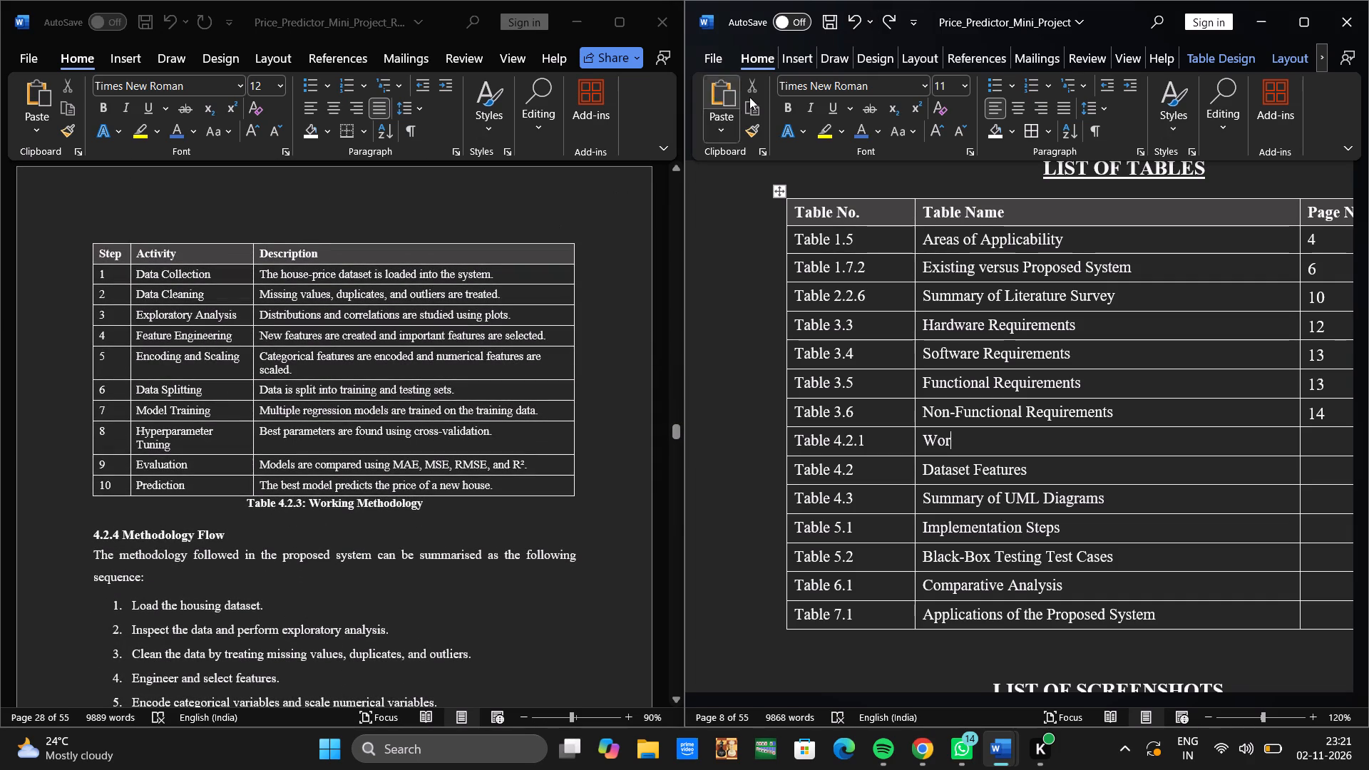
triple_click(853, 16)
triple_click(853, 16)
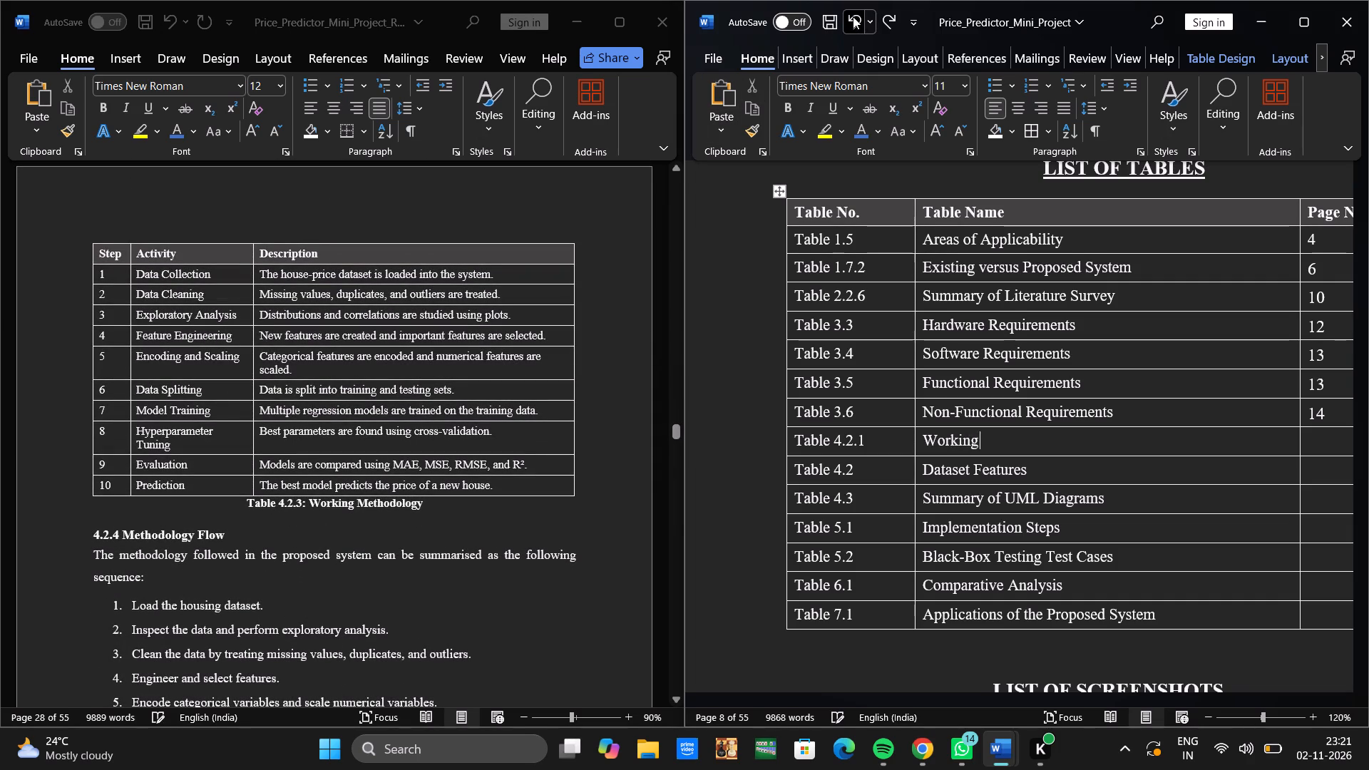
triple_click(853, 16)
triple_click(853, 16)
triple_click(853, 16)
click(853, 16)
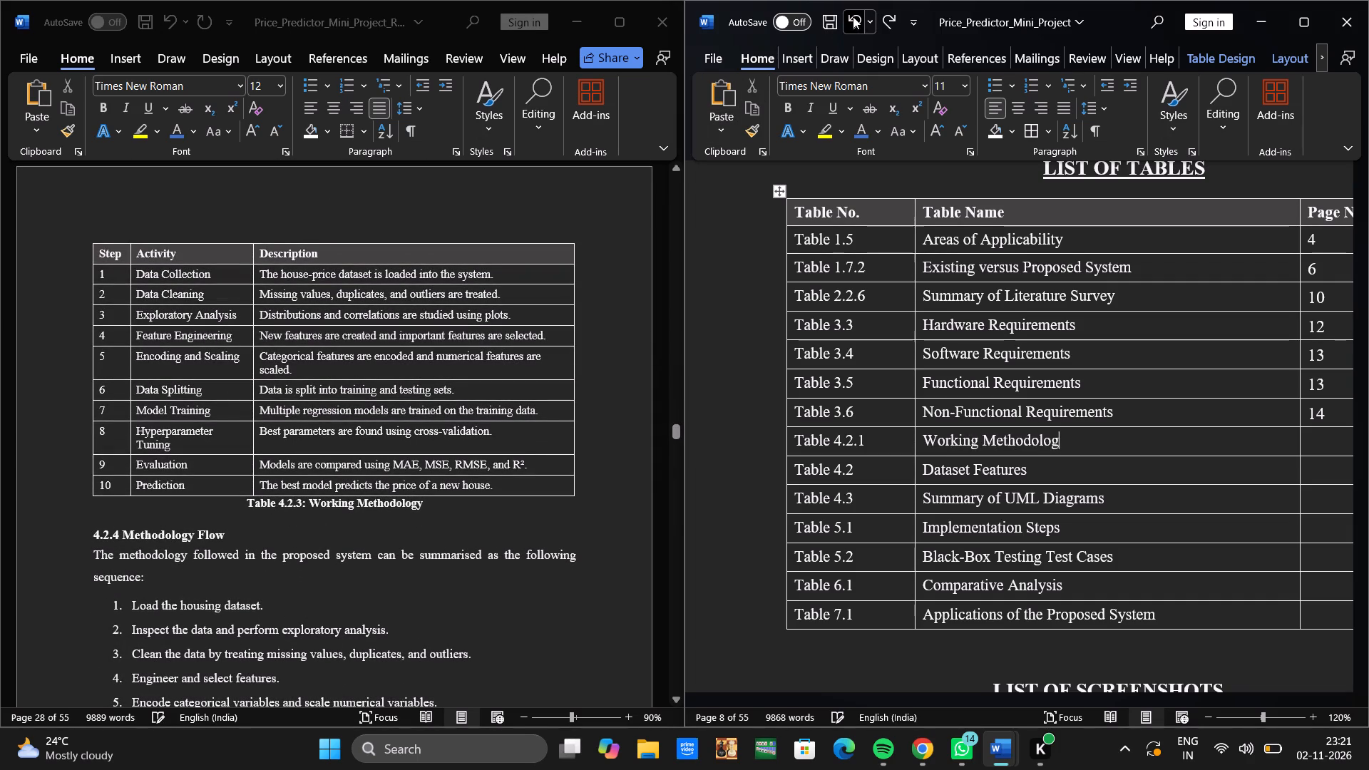
click(853, 16)
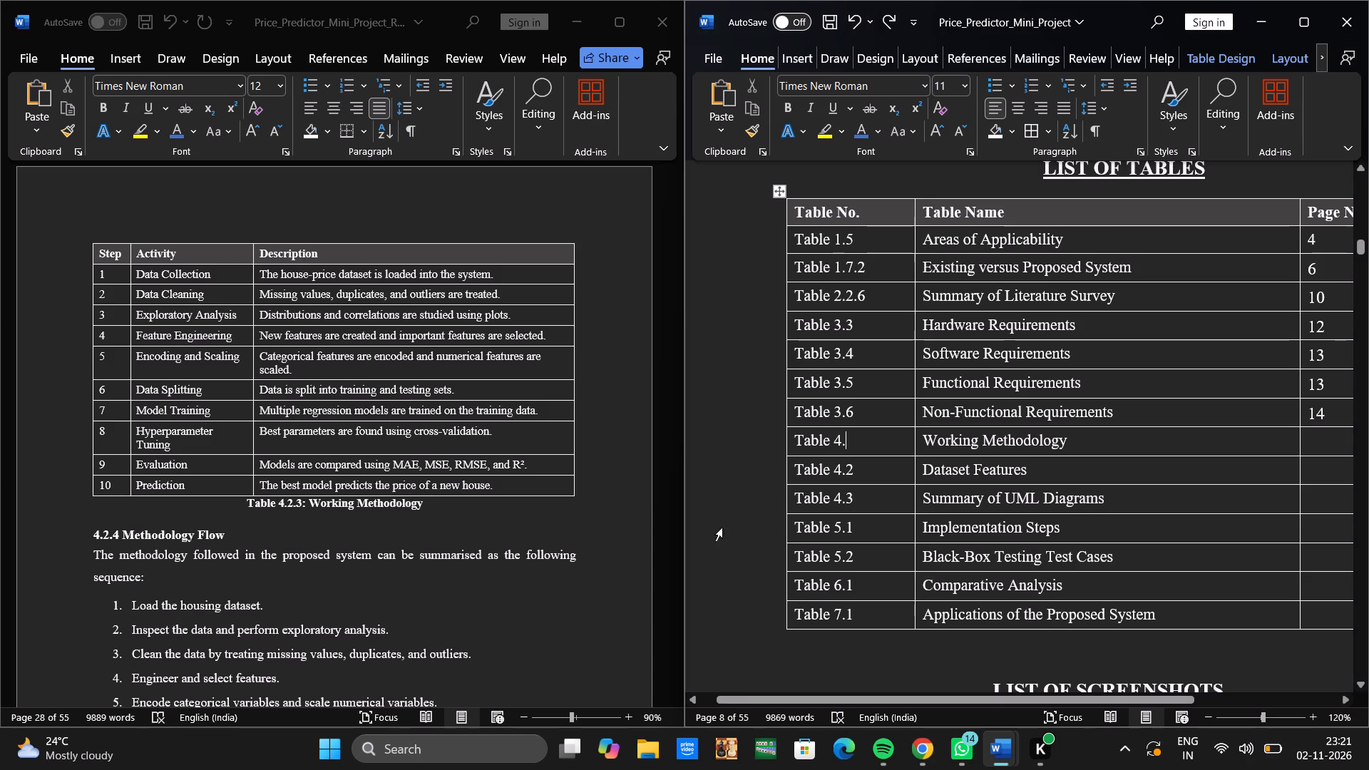
Renumber the Working Methodology entry in the List of Tables as Table 4.2.3.
key(2)
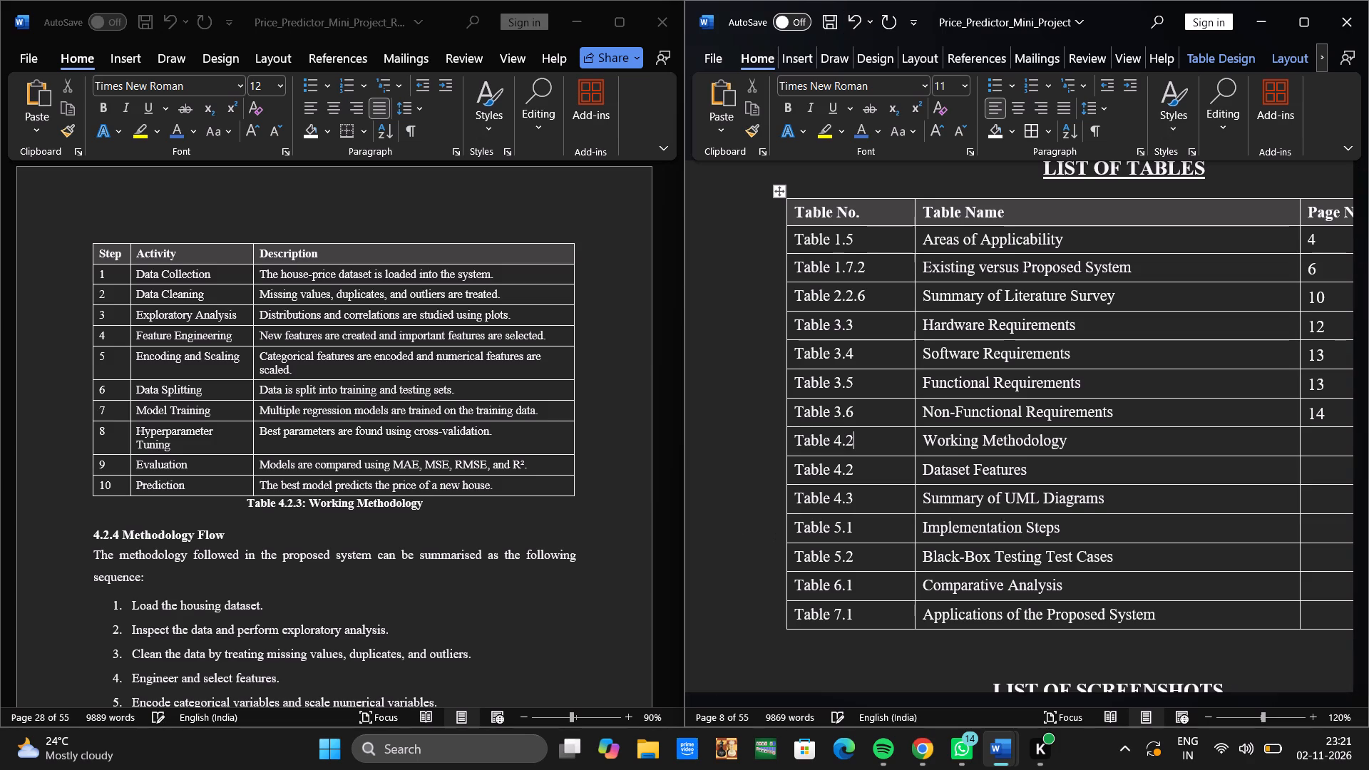
text(.3)
Look up the report page of the Working Methodology table and enter page number 20 for it in the List of Tables.
click(1317, 451)
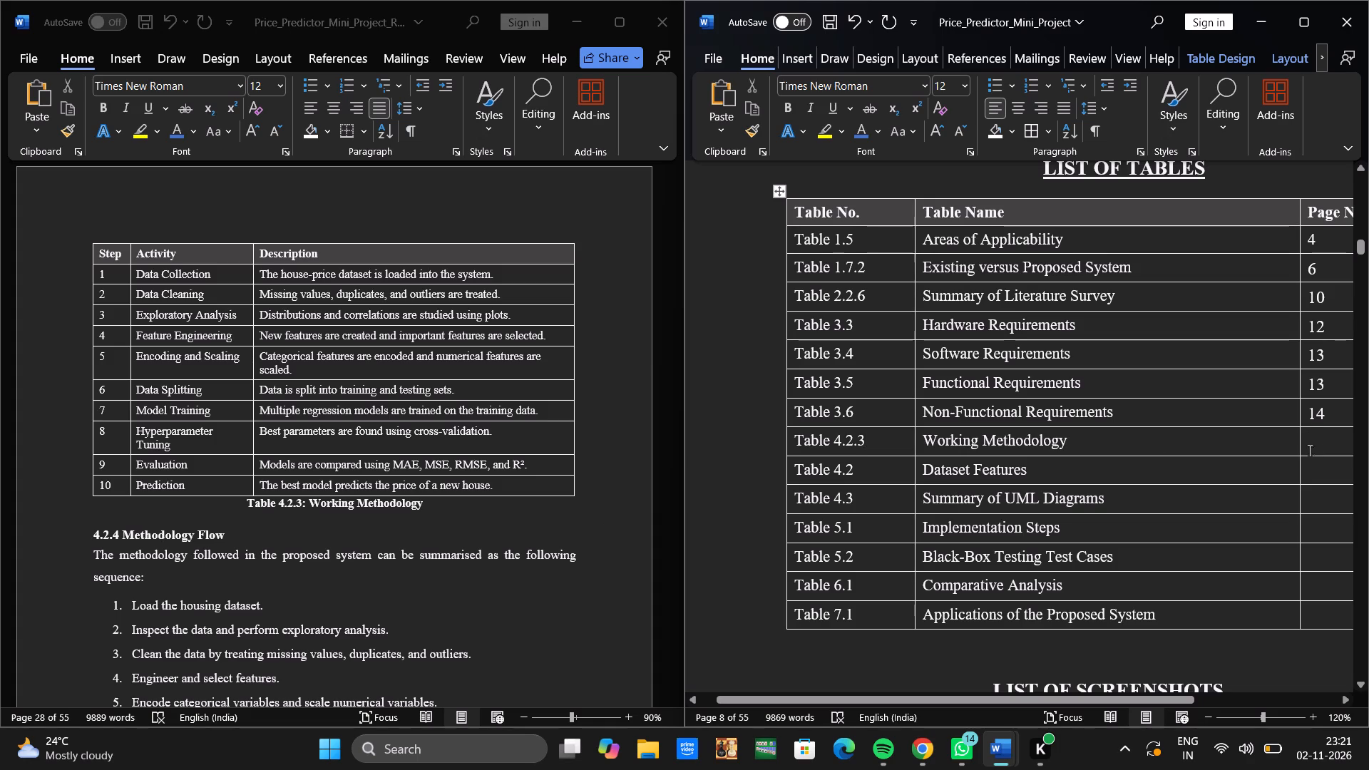
scroll(424, 533, down, 2)
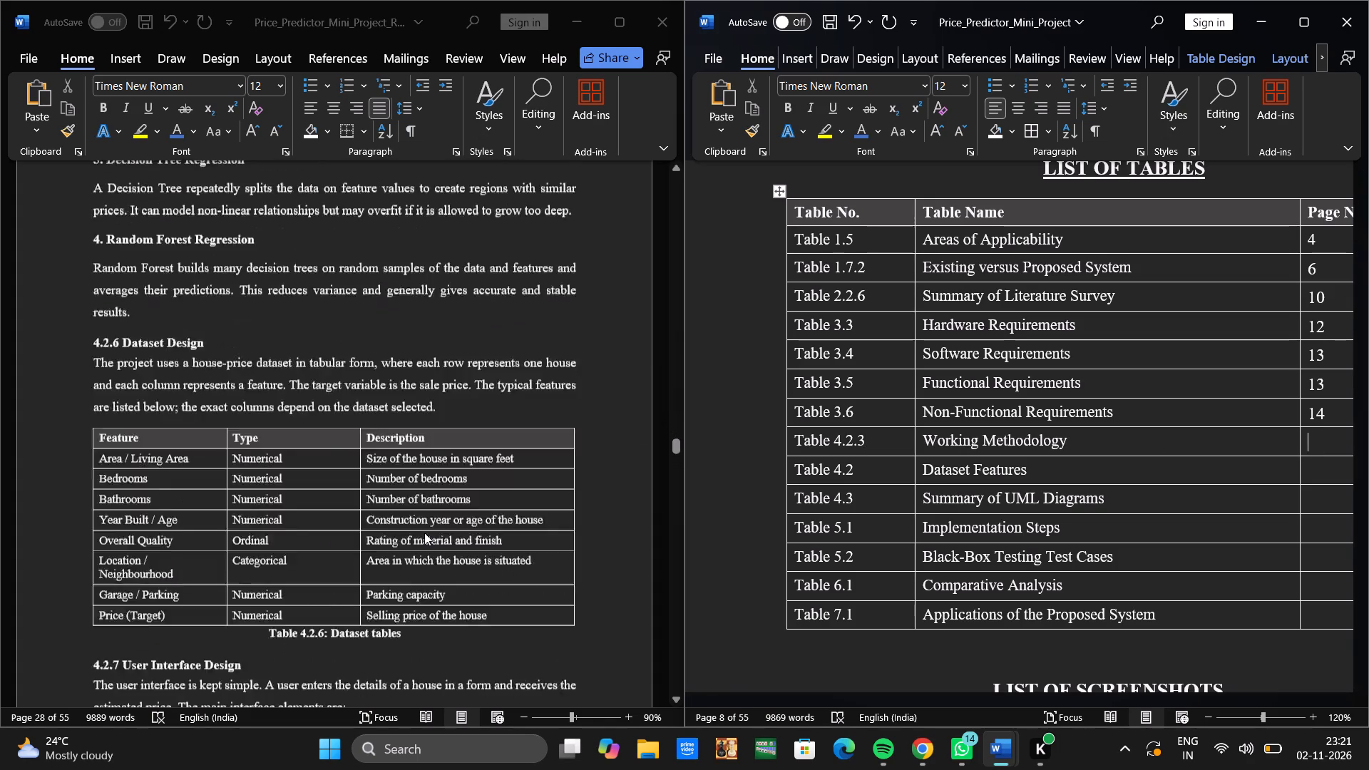
scroll(424, 533, up, 4)
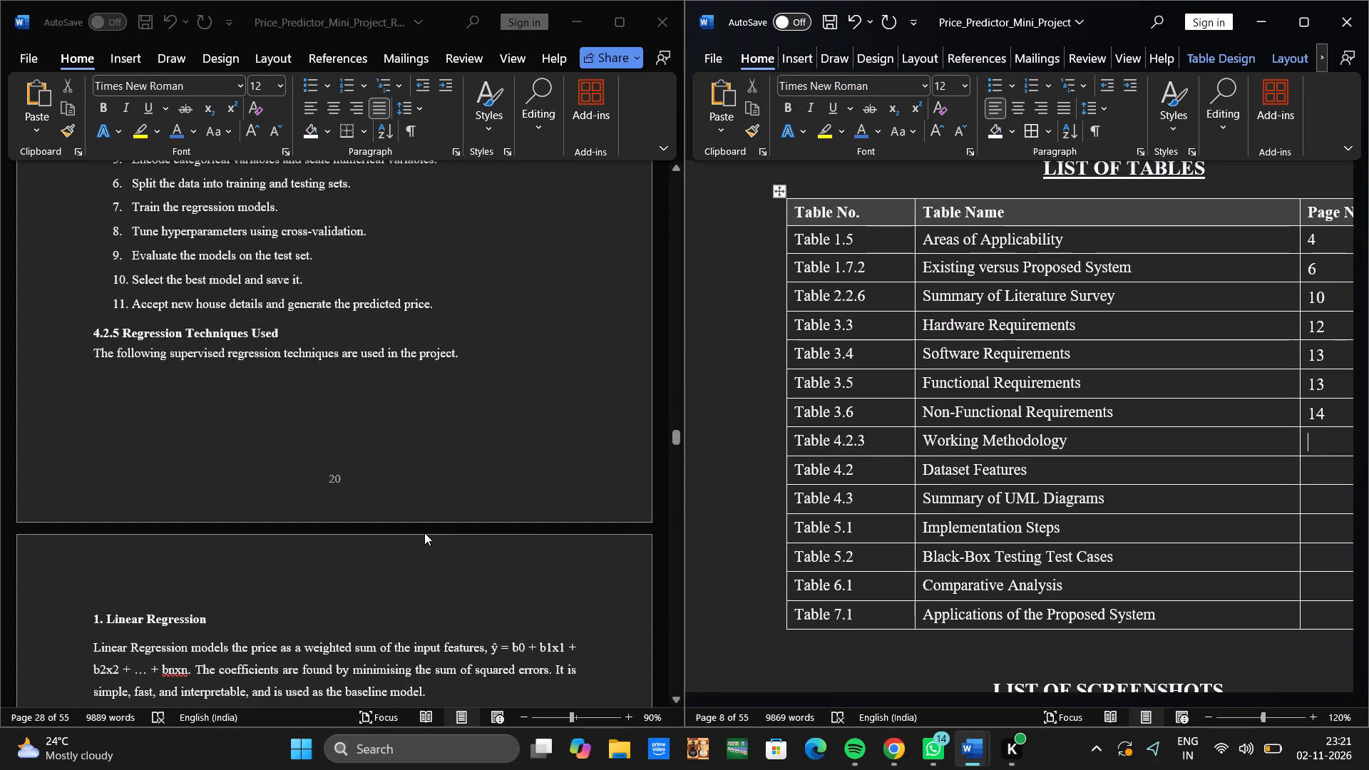
key(2)
key(0)
Find the System Architecture figure's caption in the report and renumber its entry in the List of Figures as Fig 4.2.1.
scroll(237, 533, up, 1)
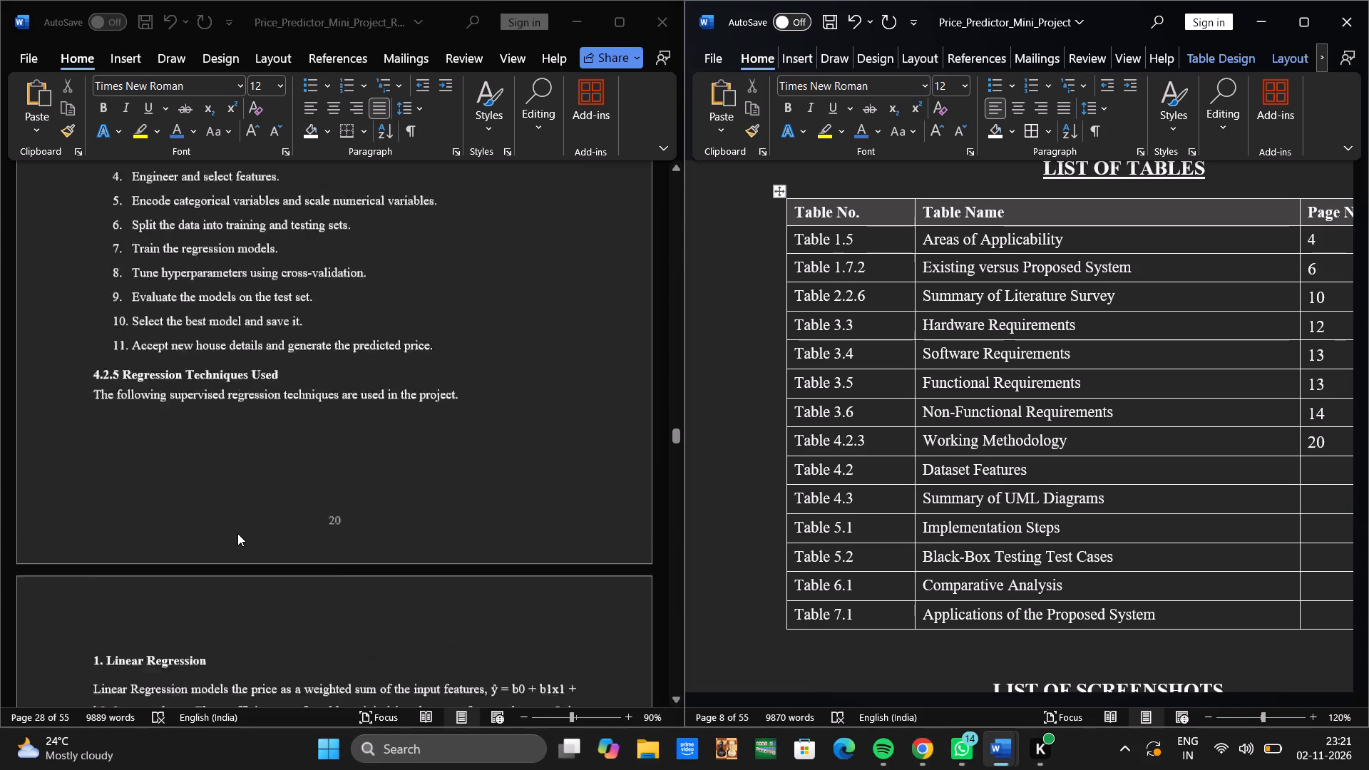
scroll(237, 533, up, 7)
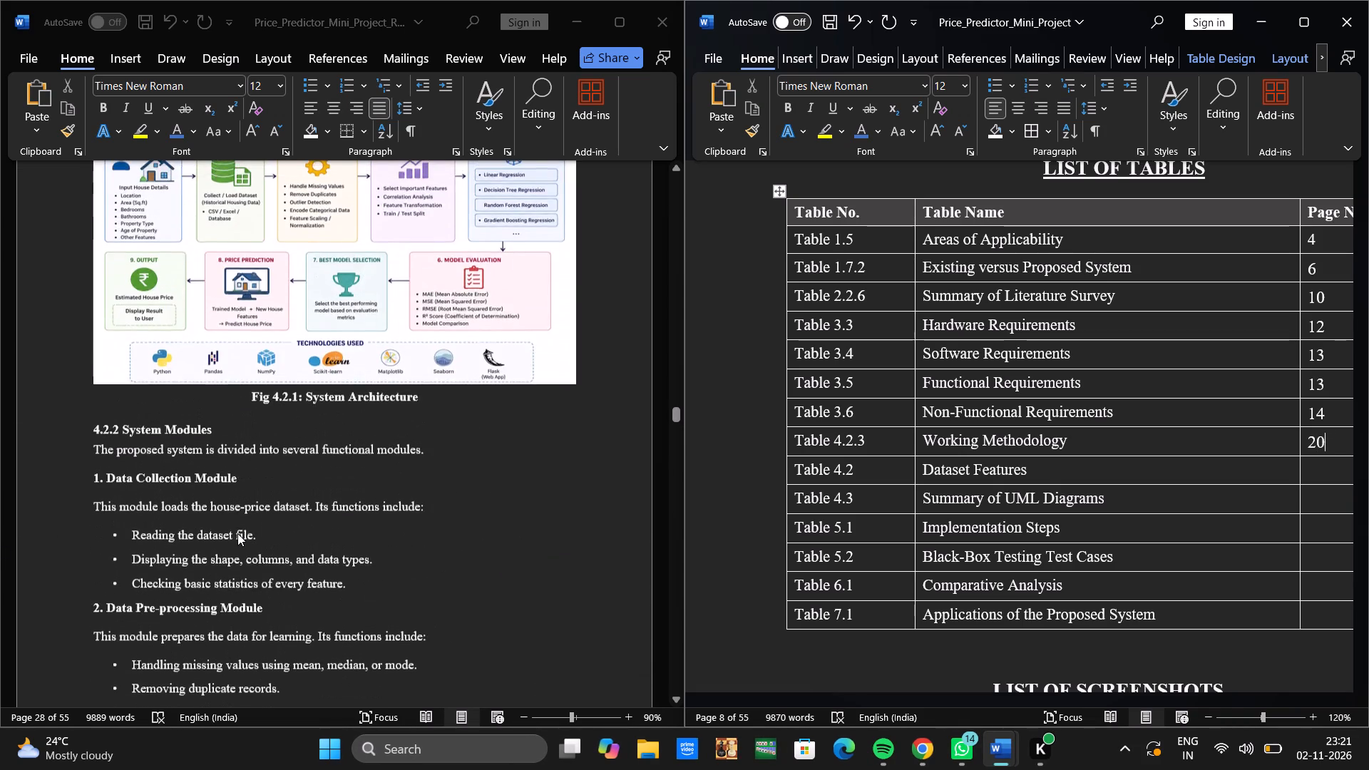
scroll(237, 533, up, 2)
scroll(923, 438, up, 2)
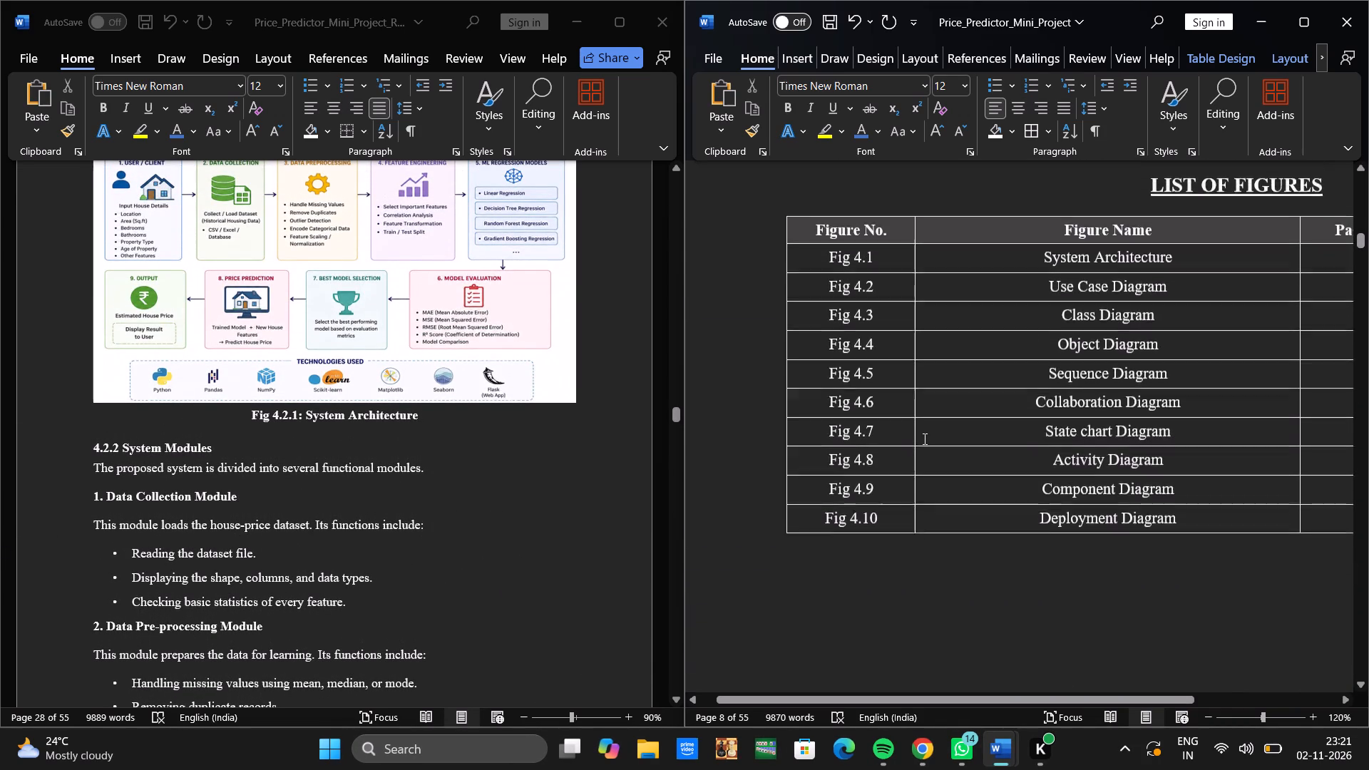
scroll(923, 438, up, 2)
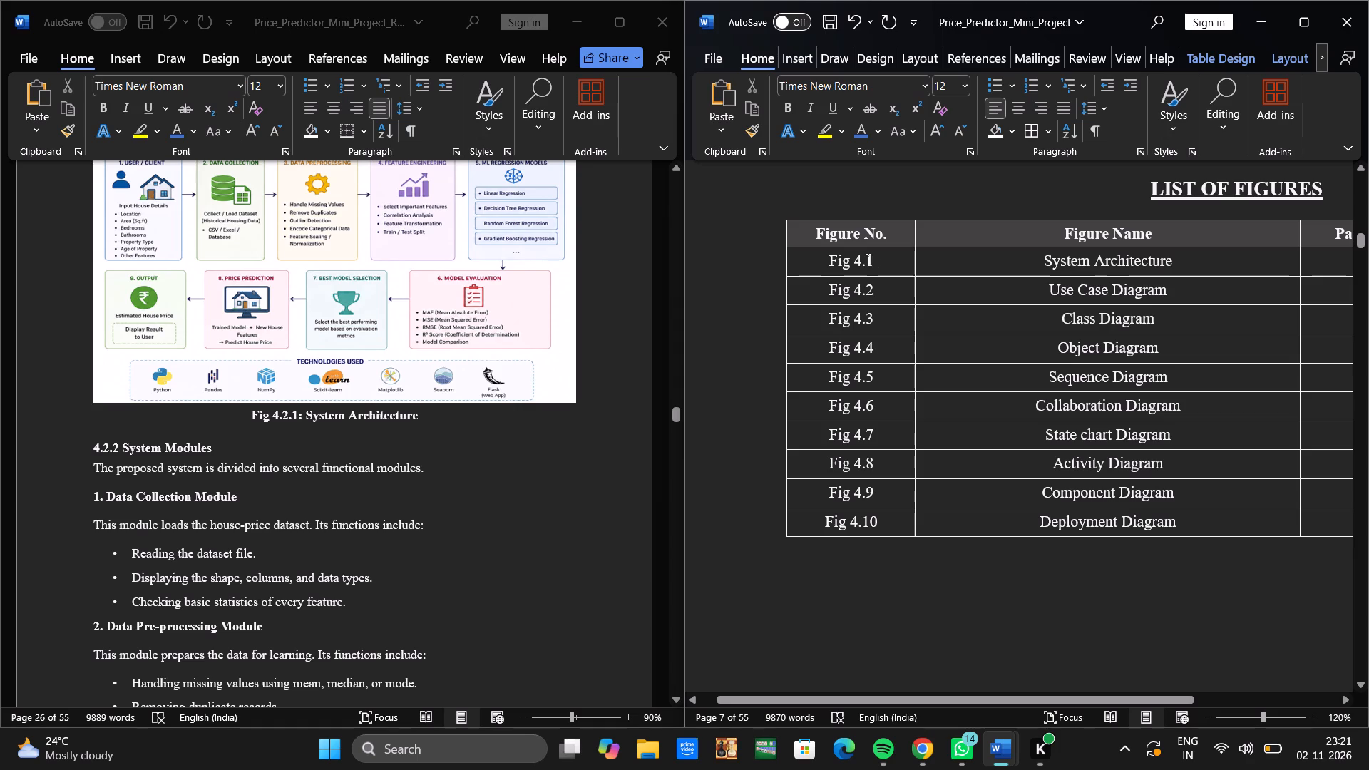
click(866, 259)
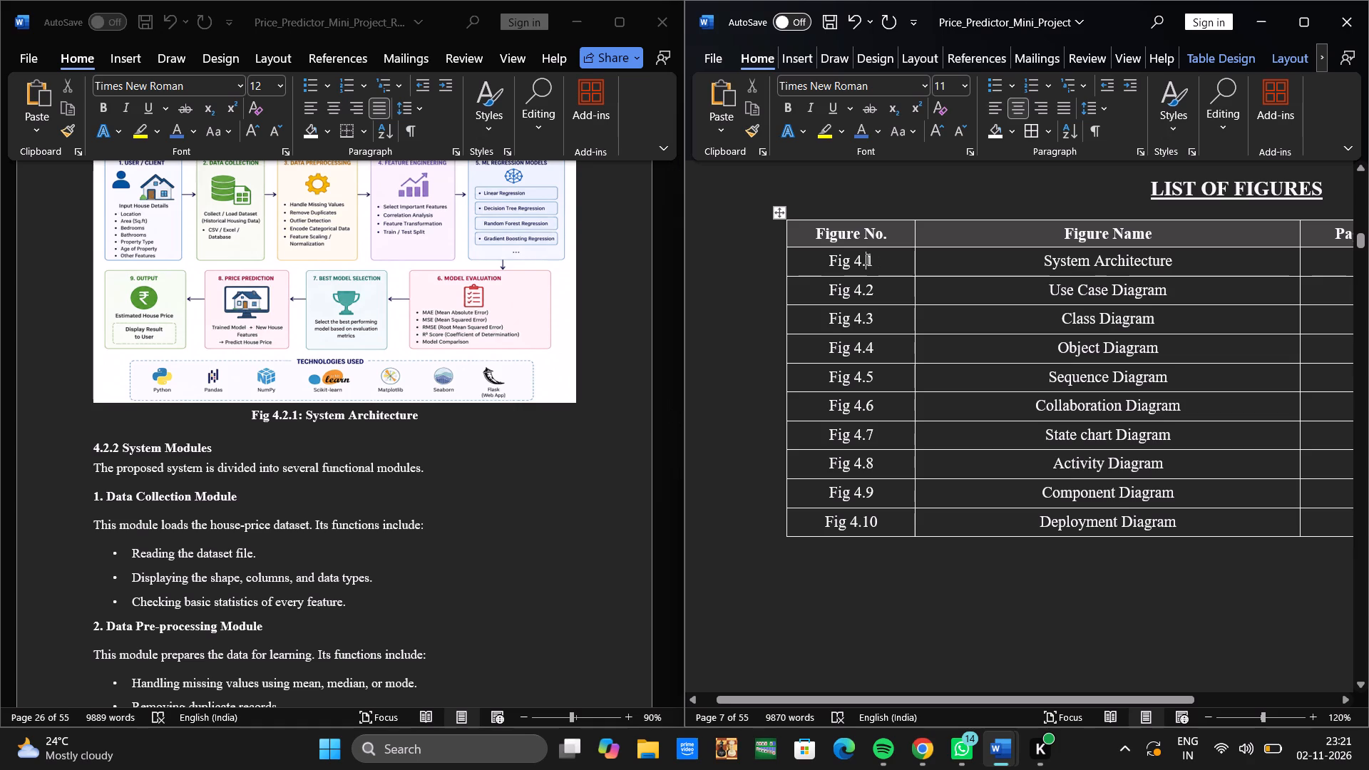
text(2.)
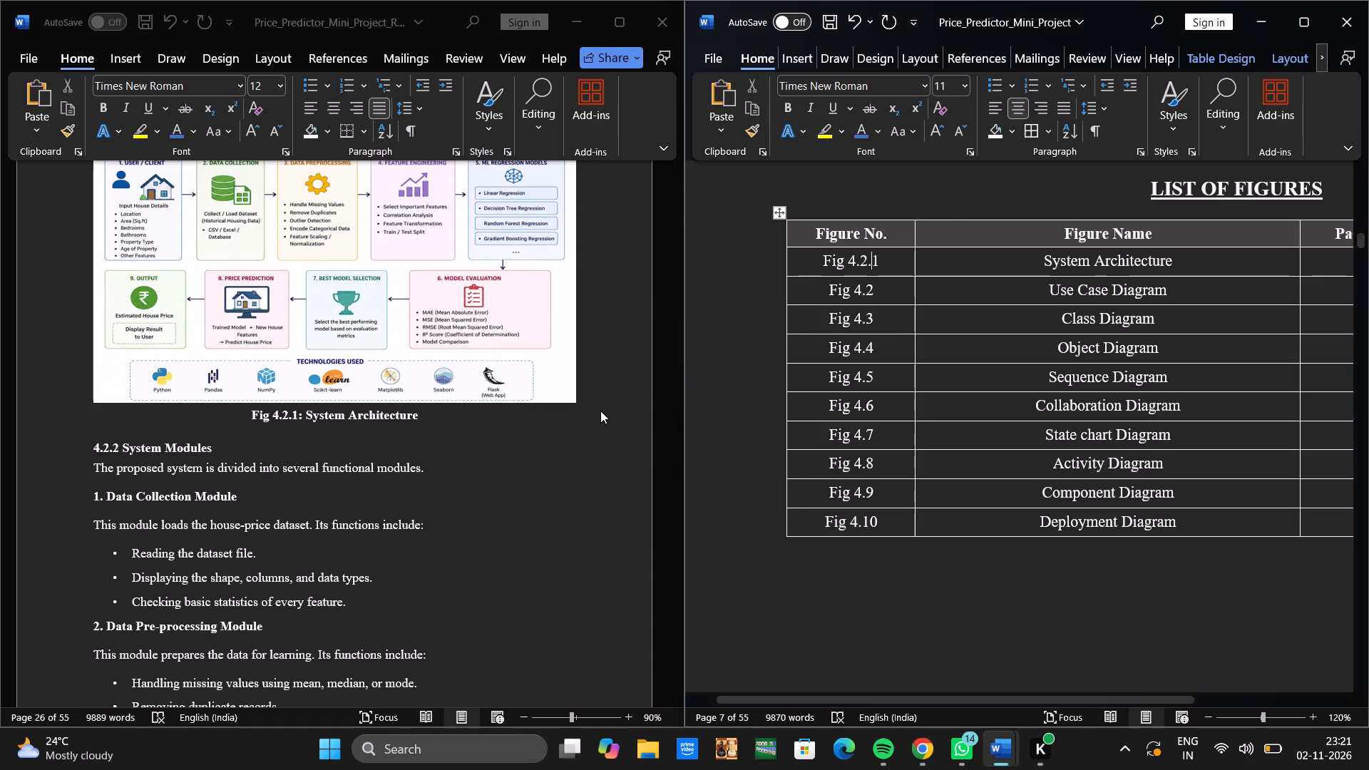
Look up the report page of the System Architecture figure and enter page number 18 for it in the List of Figures.
scroll(600, 411, down, 1)
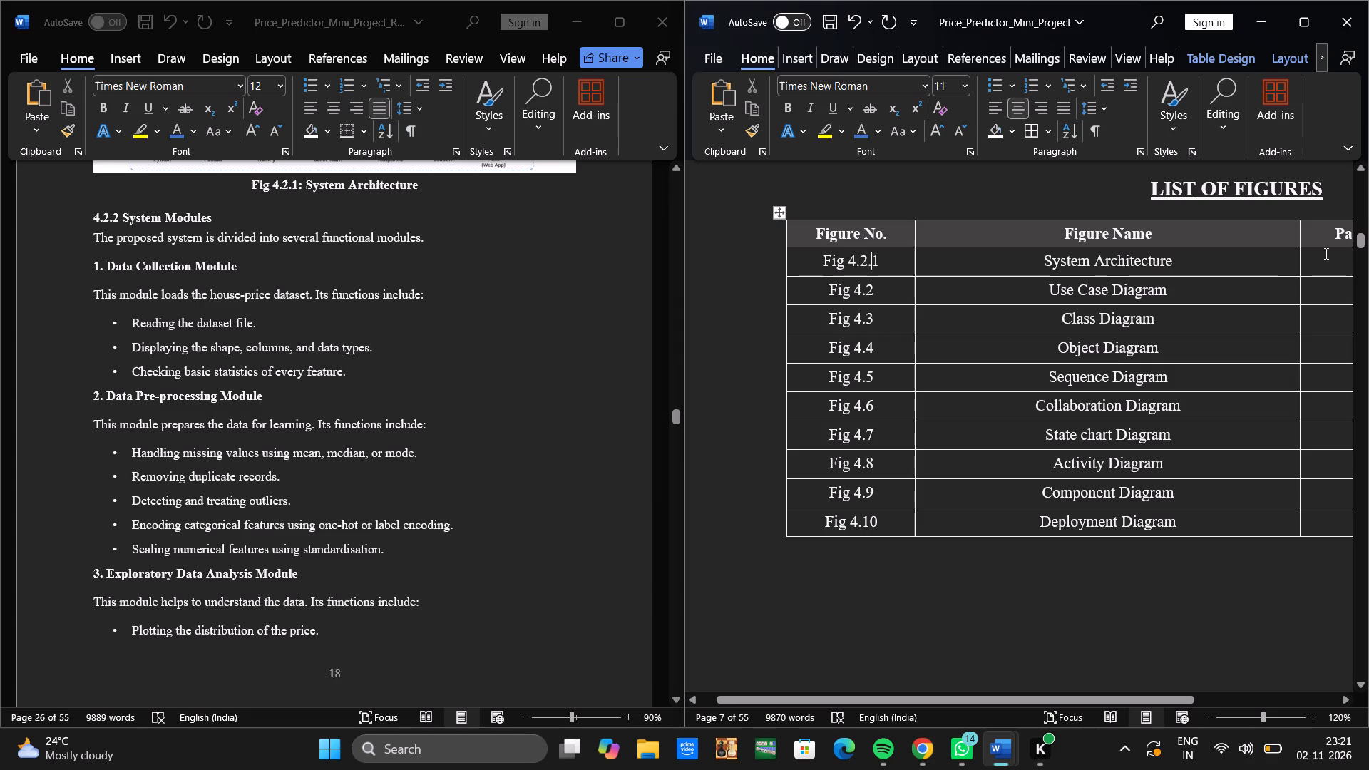
click(1328, 262)
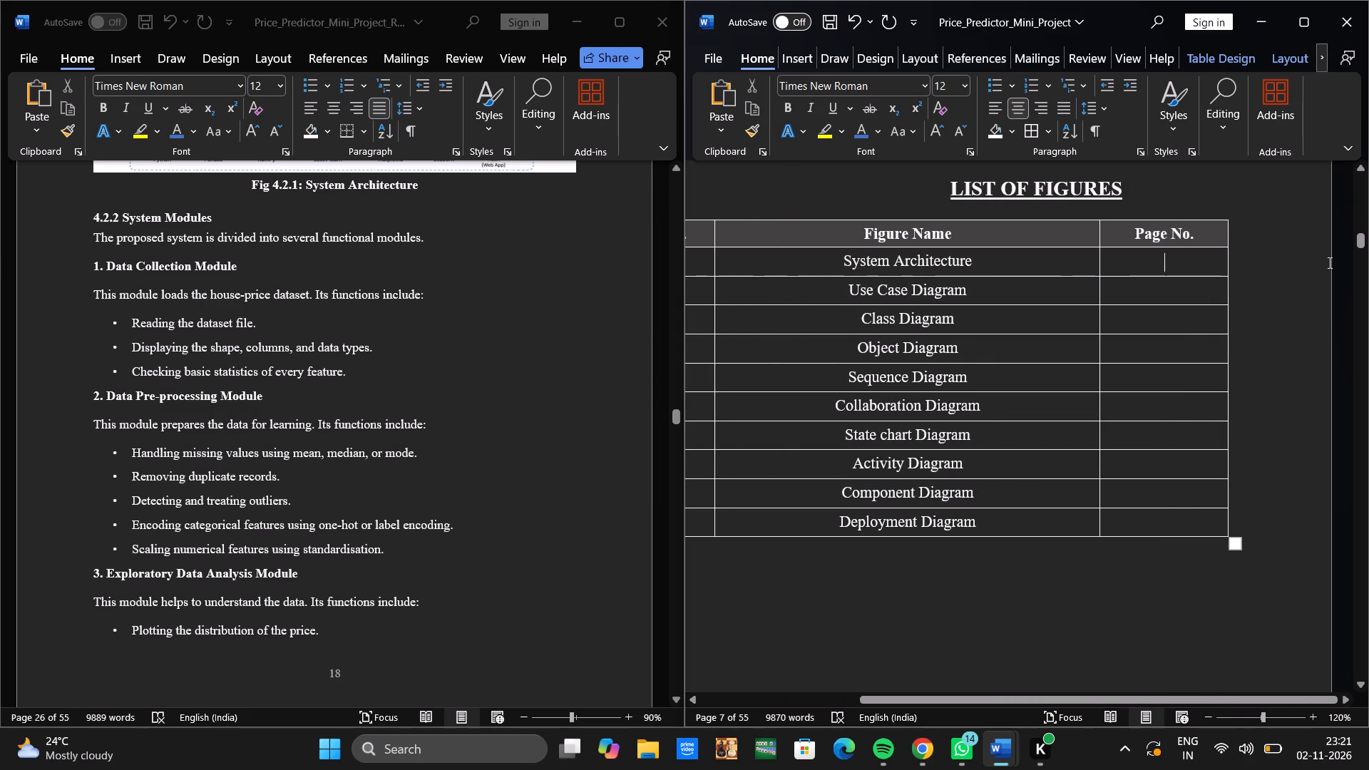
text(18)
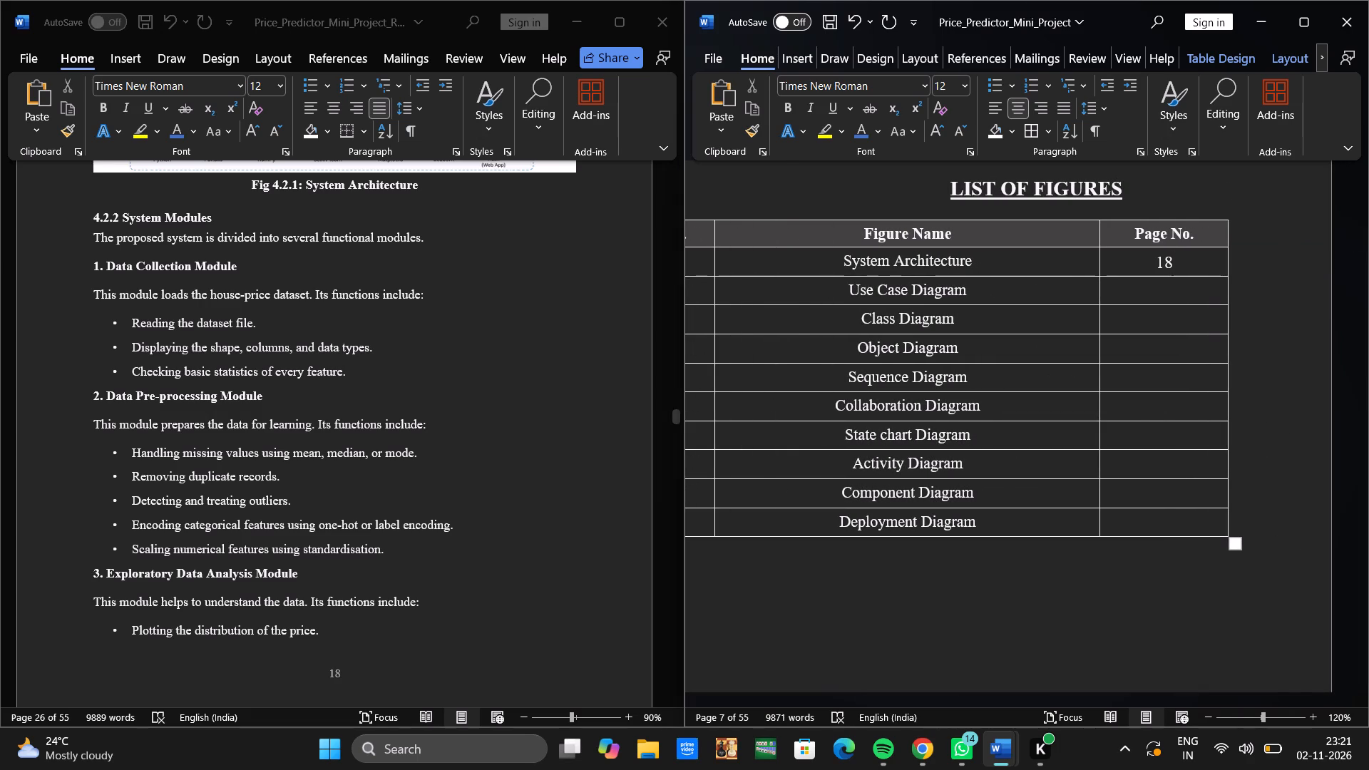
Find the dataset table's caption in the report and renumber the Dataset Features entry in the List of Tables as Table 4.2.6.
scroll(550, 302, down, 3)
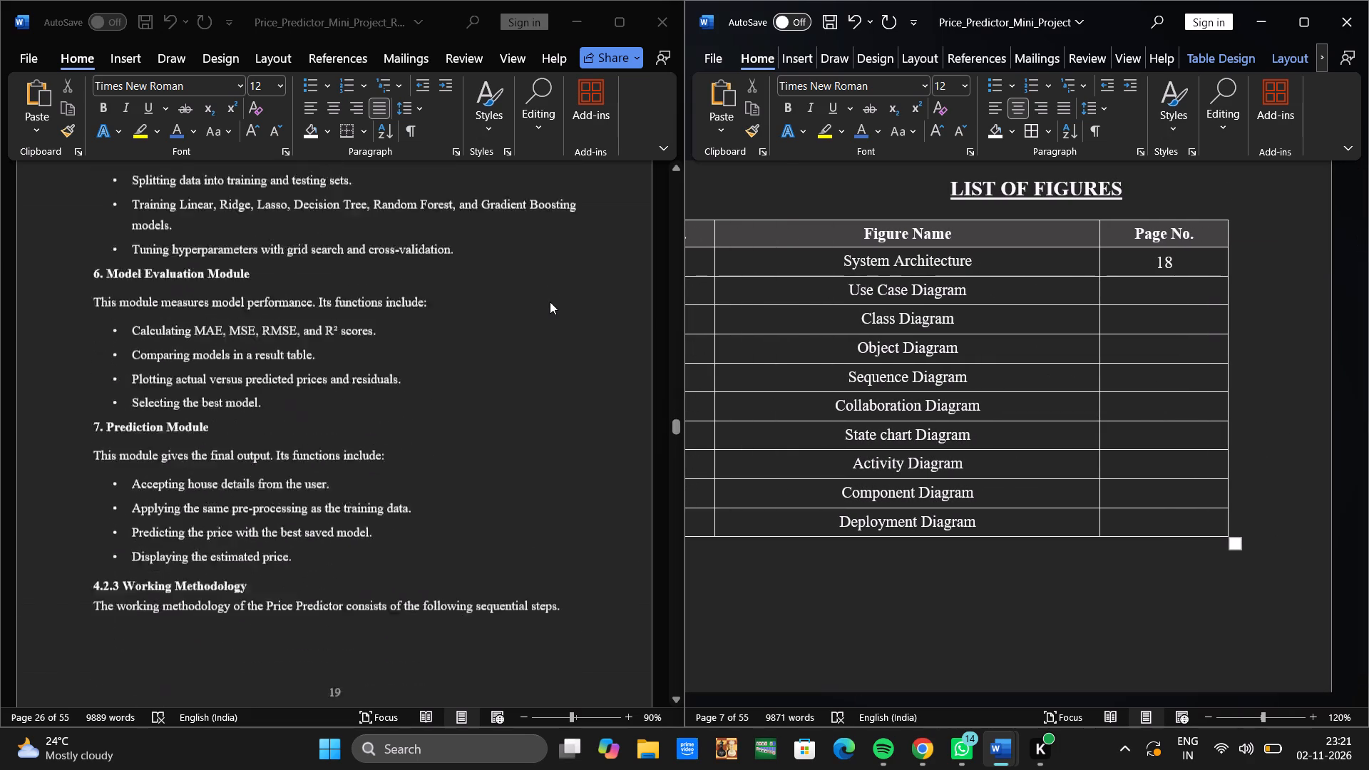
scroll(550, 302, down, 5)
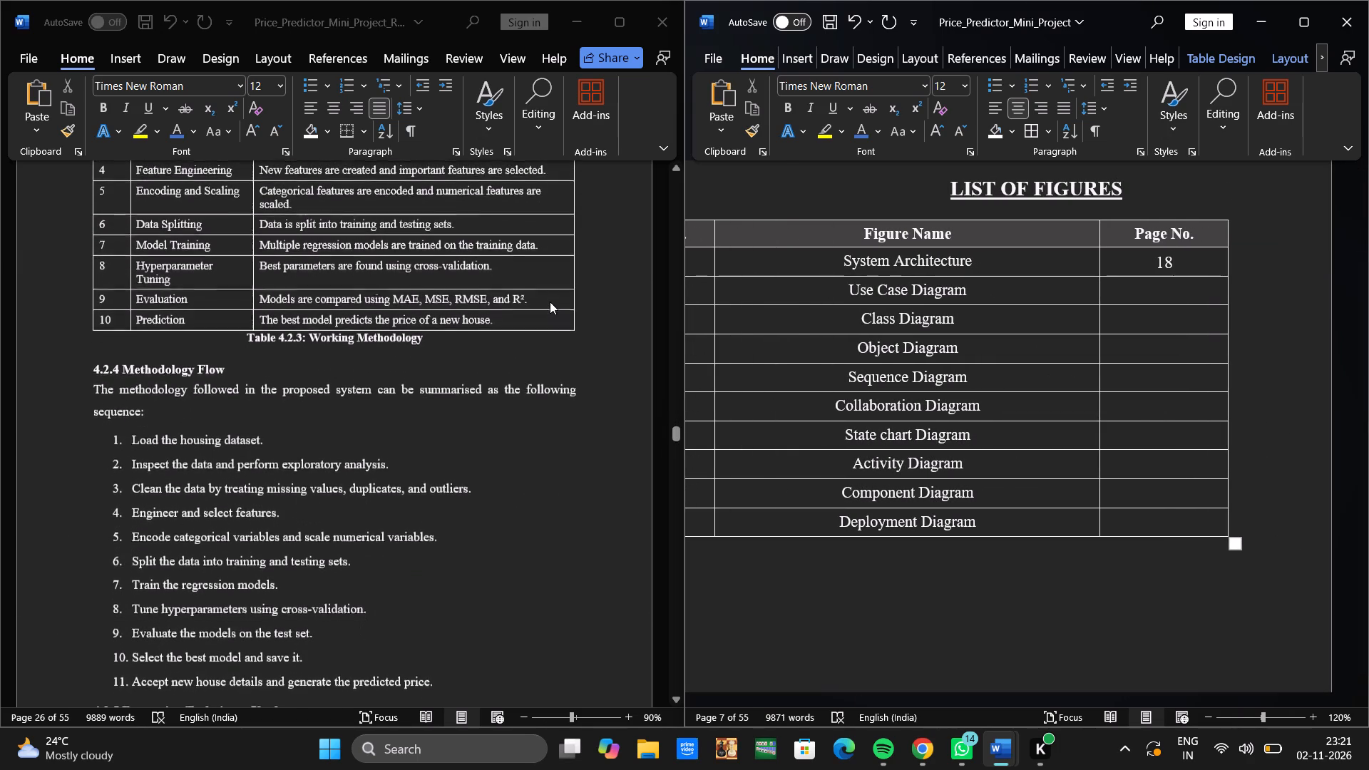
scroll(924, 463, down, 4)
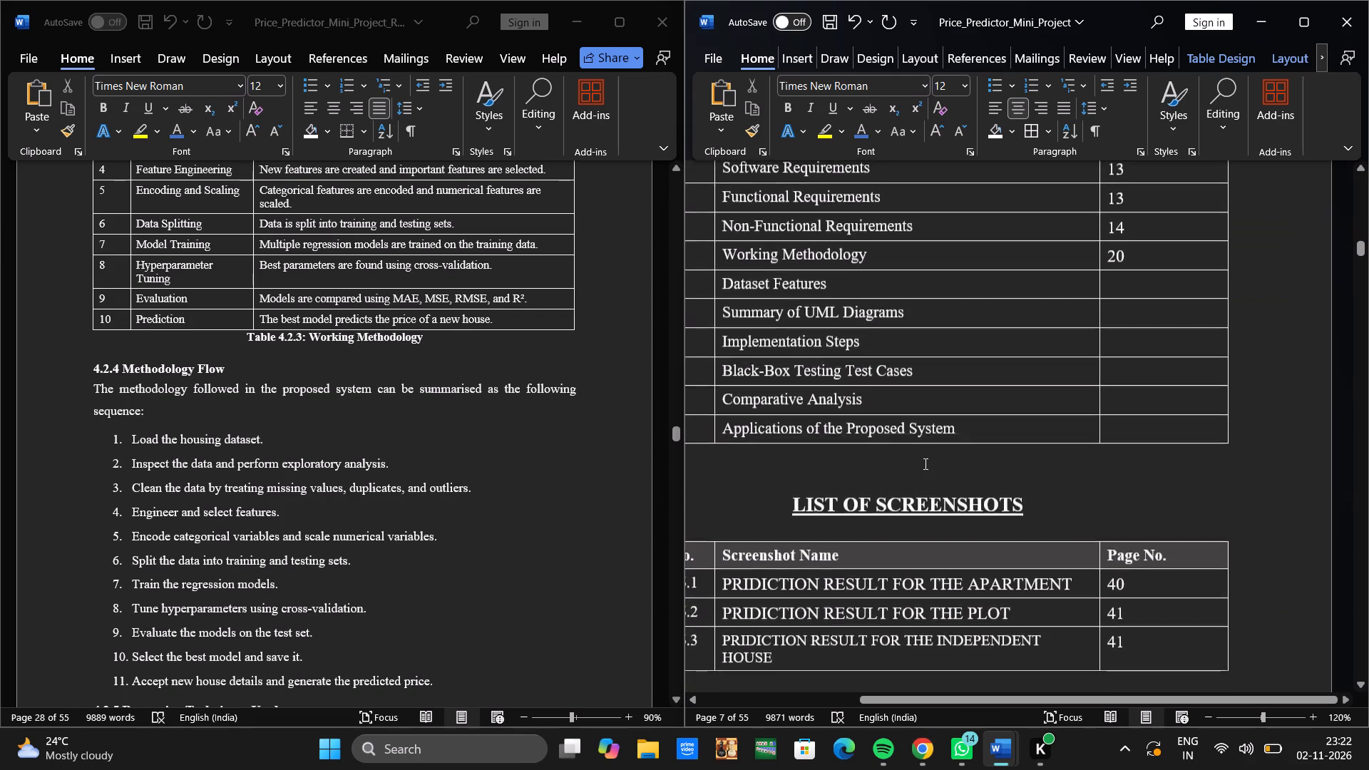
scroll(924, 463, down, 1)
scroll(518, 468, down, 3)
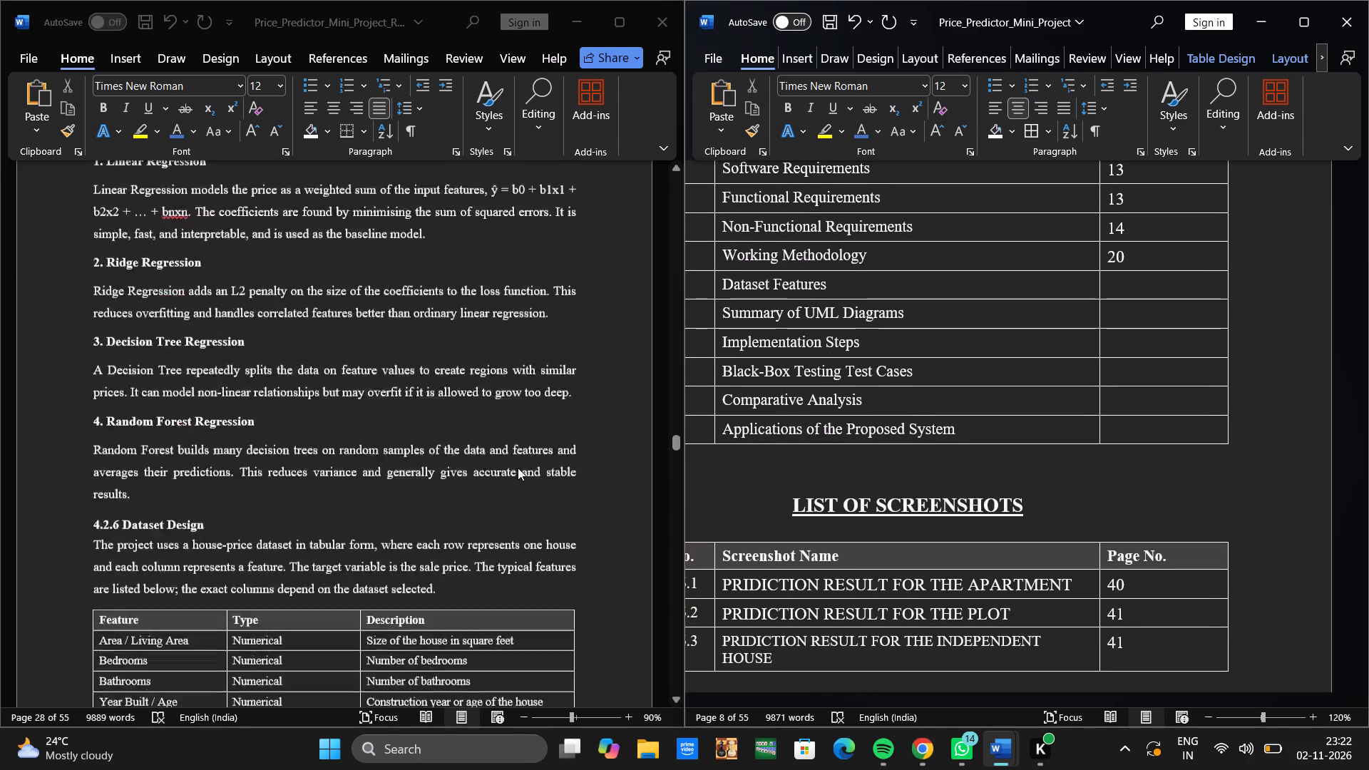
scroll(518, 468, down, 4)
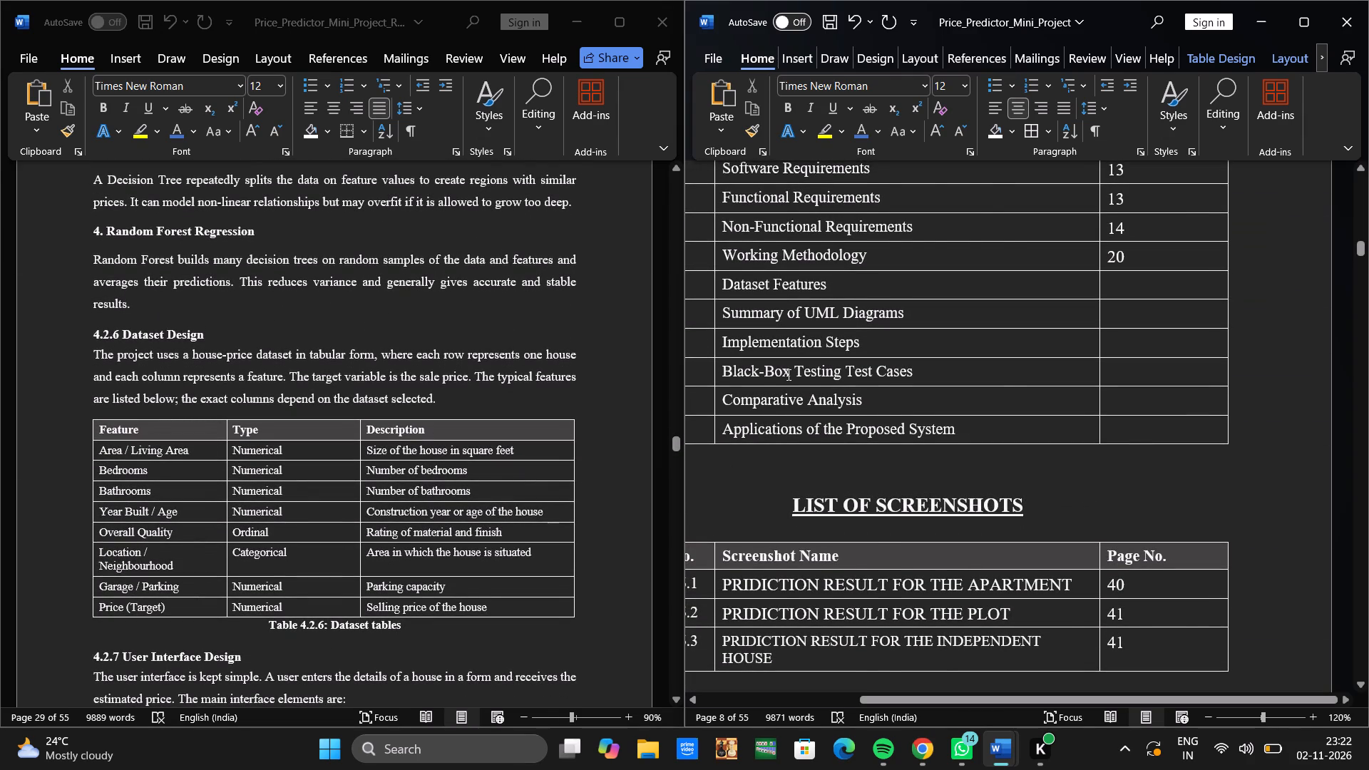
scroll(786, 374, right, 1)
click(893, 285)
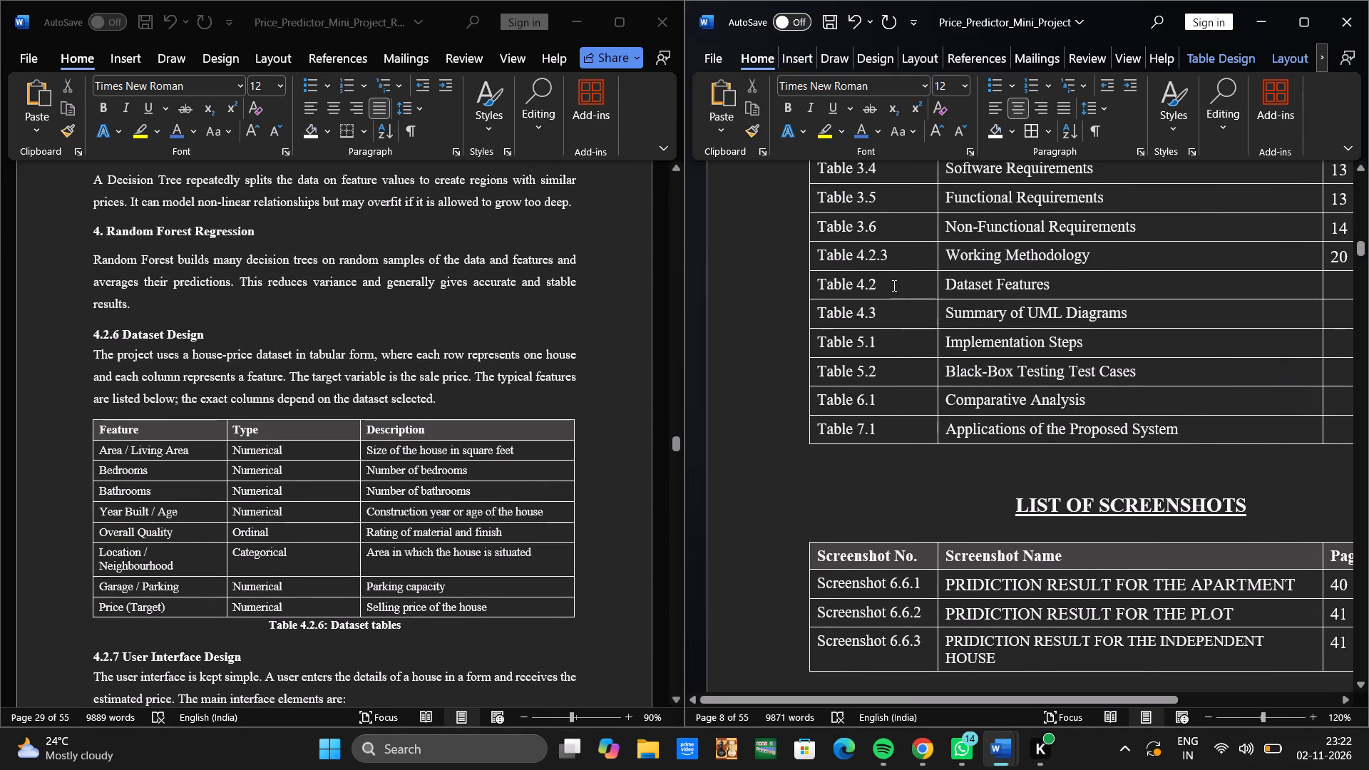
key(period)
key(6)
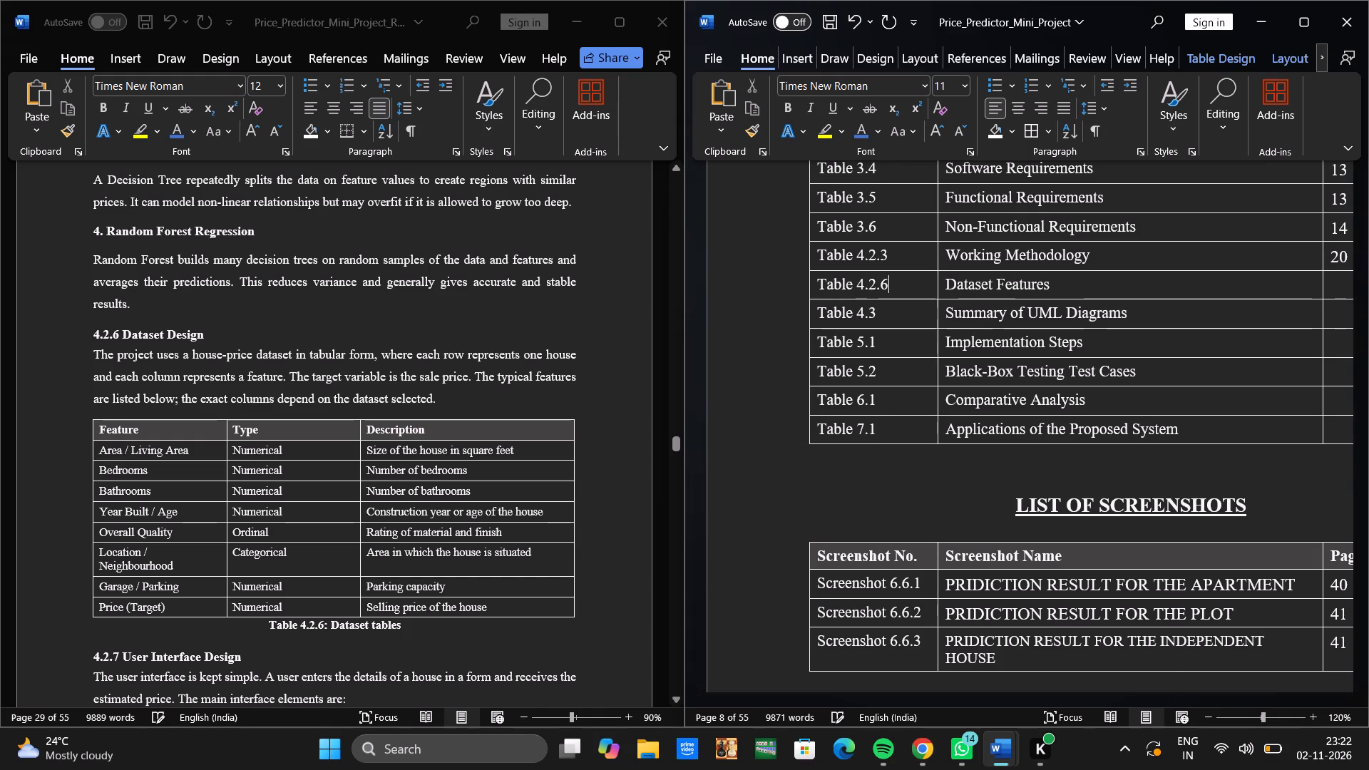
Look up the report page of the dataset table and enter page number 21 for Dataset Features in the List of Tables.
scroll(893, 285, left, 1)
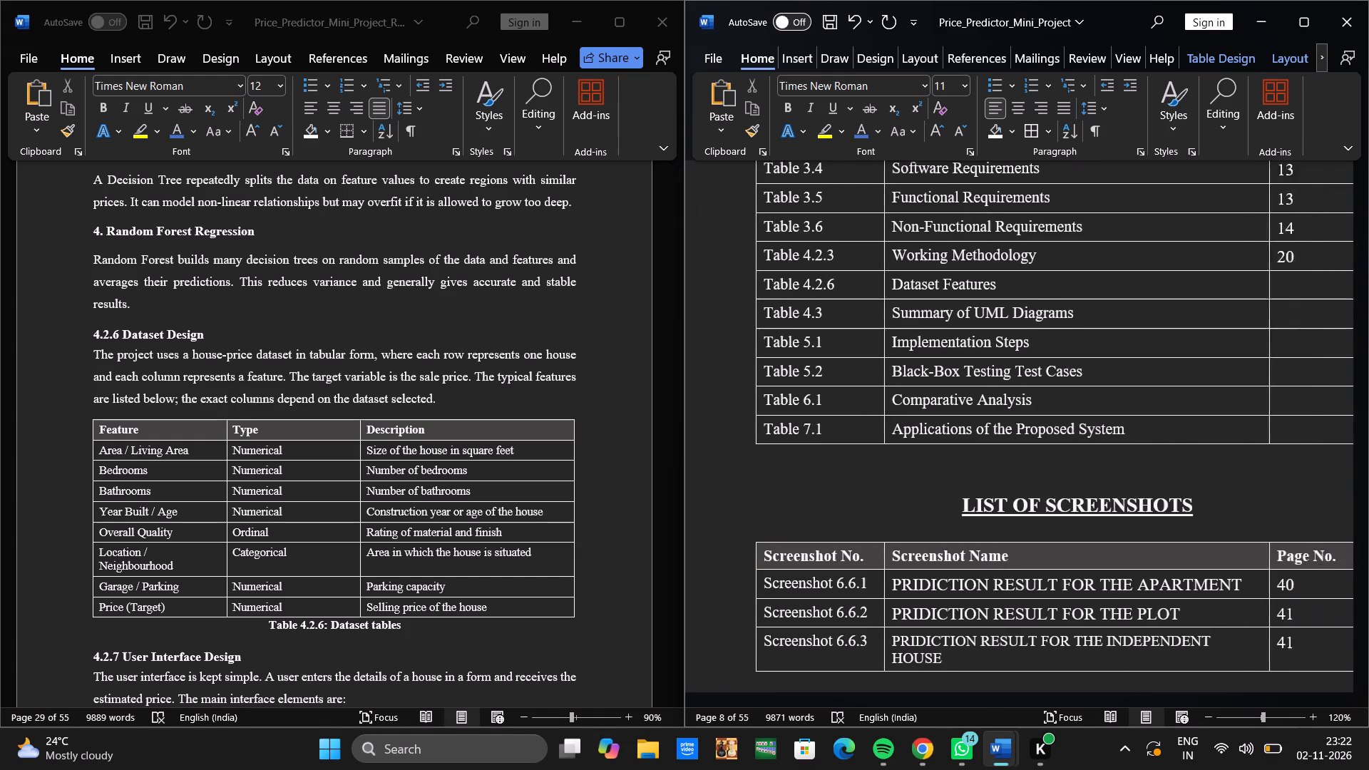
scroll(893, 285, left, 1)
scroll(498, 319, down, 1)
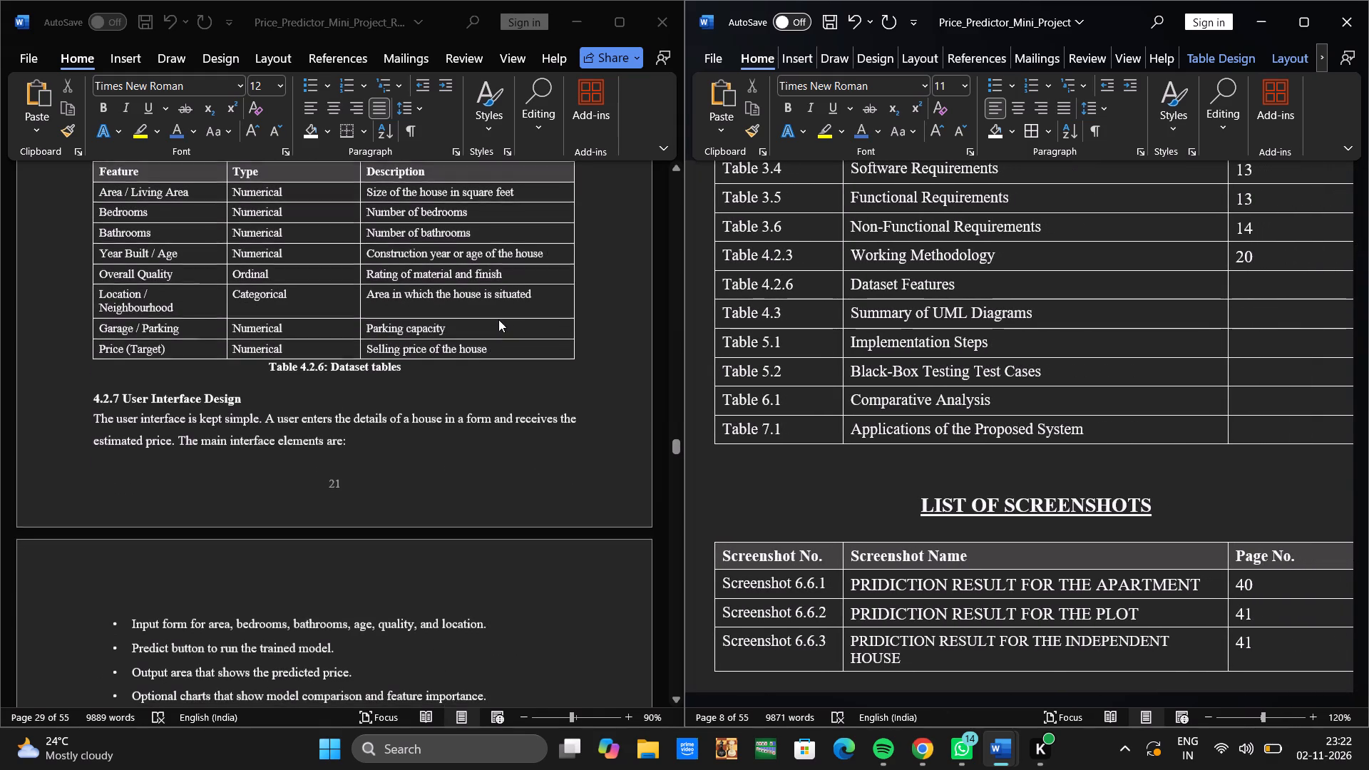
scroll(498, 319, down, 1)
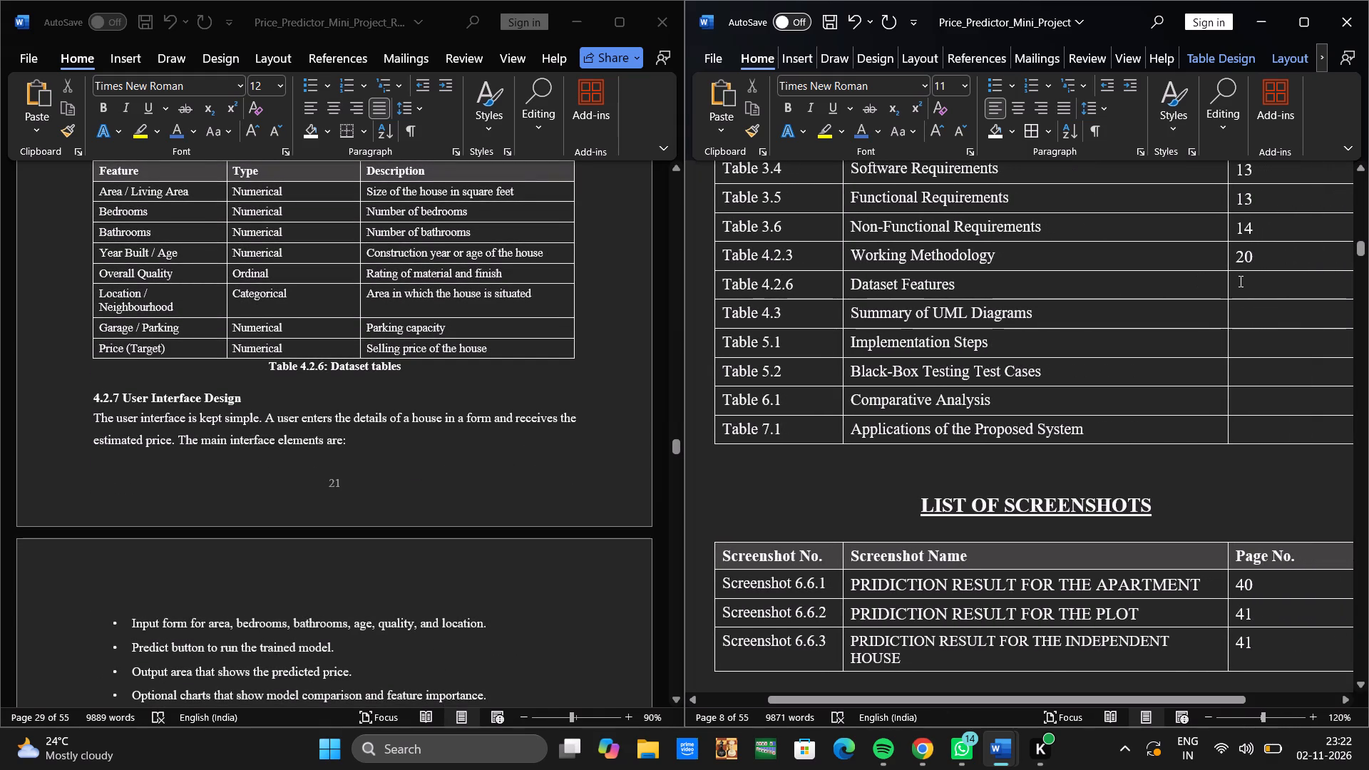
click(1240, 281)
text(21)
Look up the report page of the Summary of UML Diagrams table and enter page number 22 for it in the List of Tables.
scroll(568, 423, down, 1)
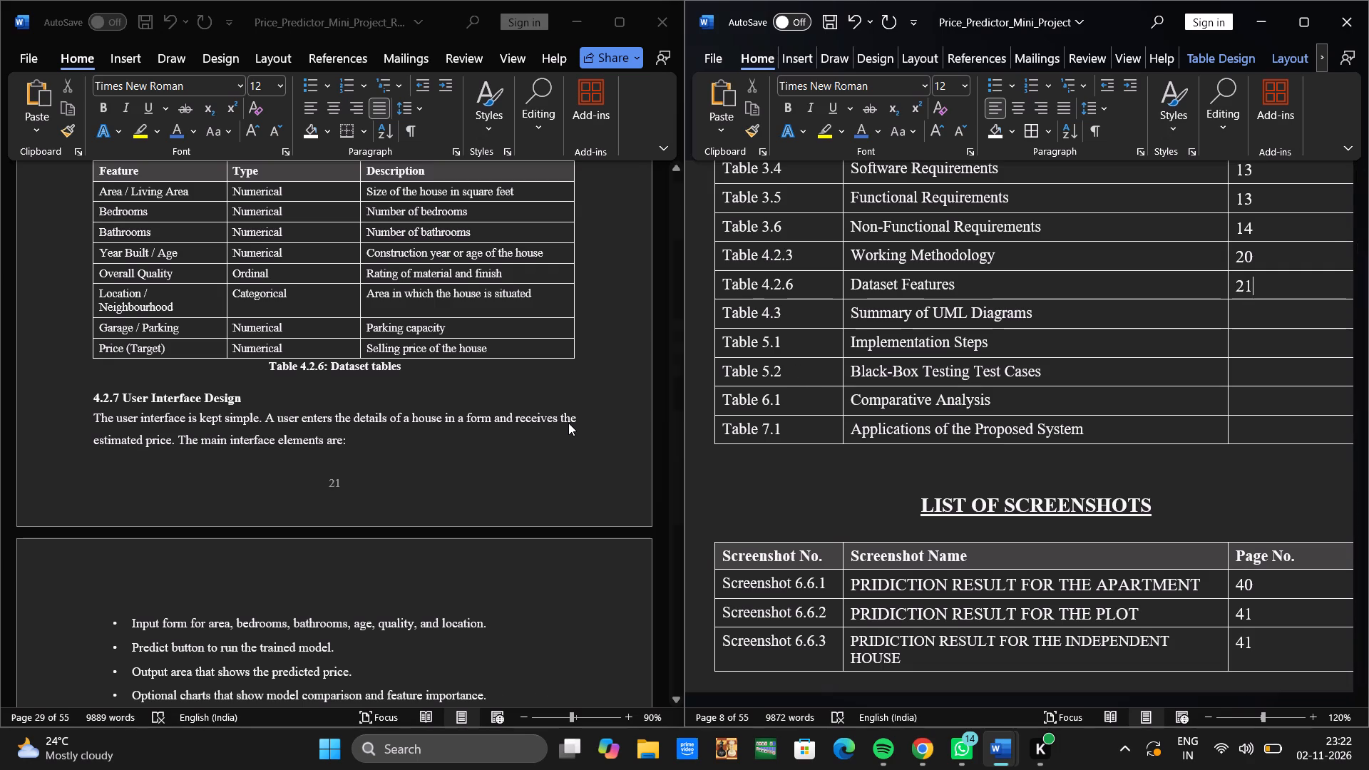
scroll(568, 423, down, 2)
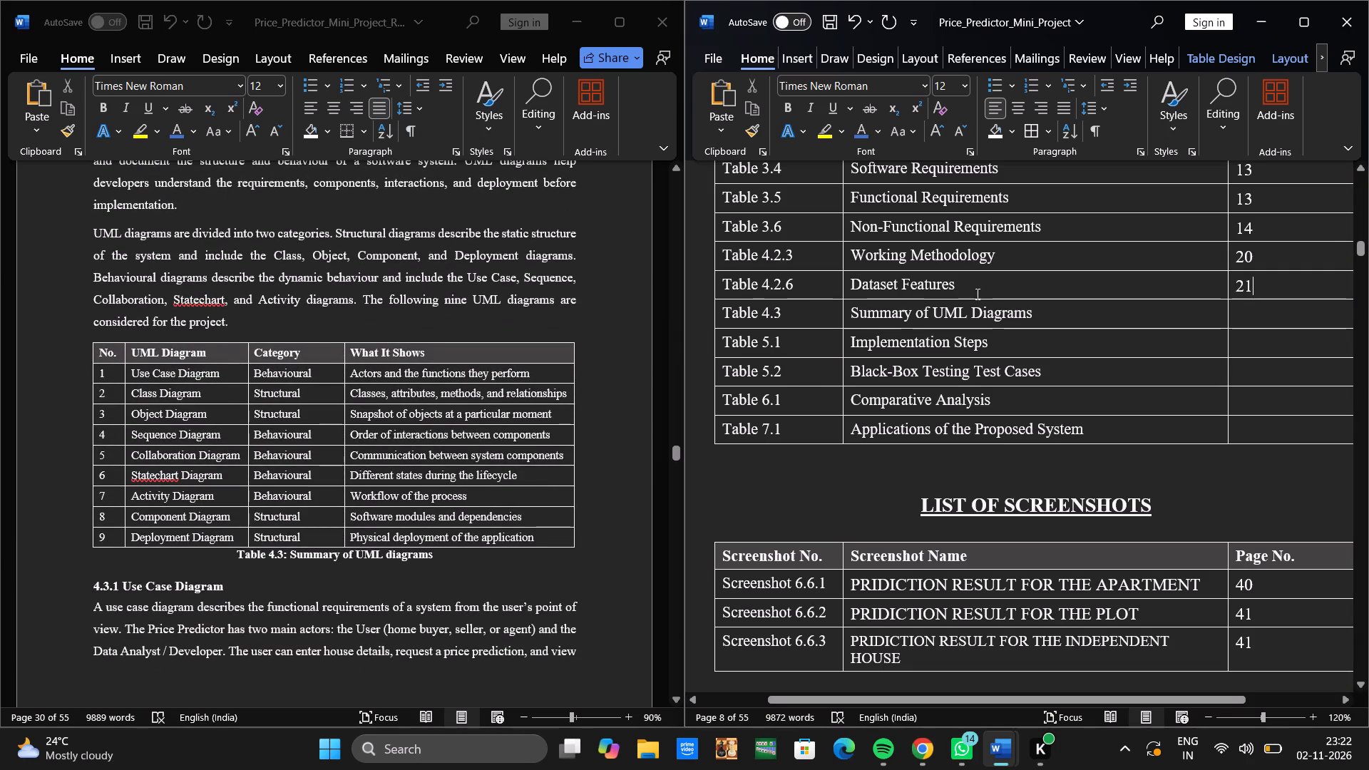
click(1248, 320)
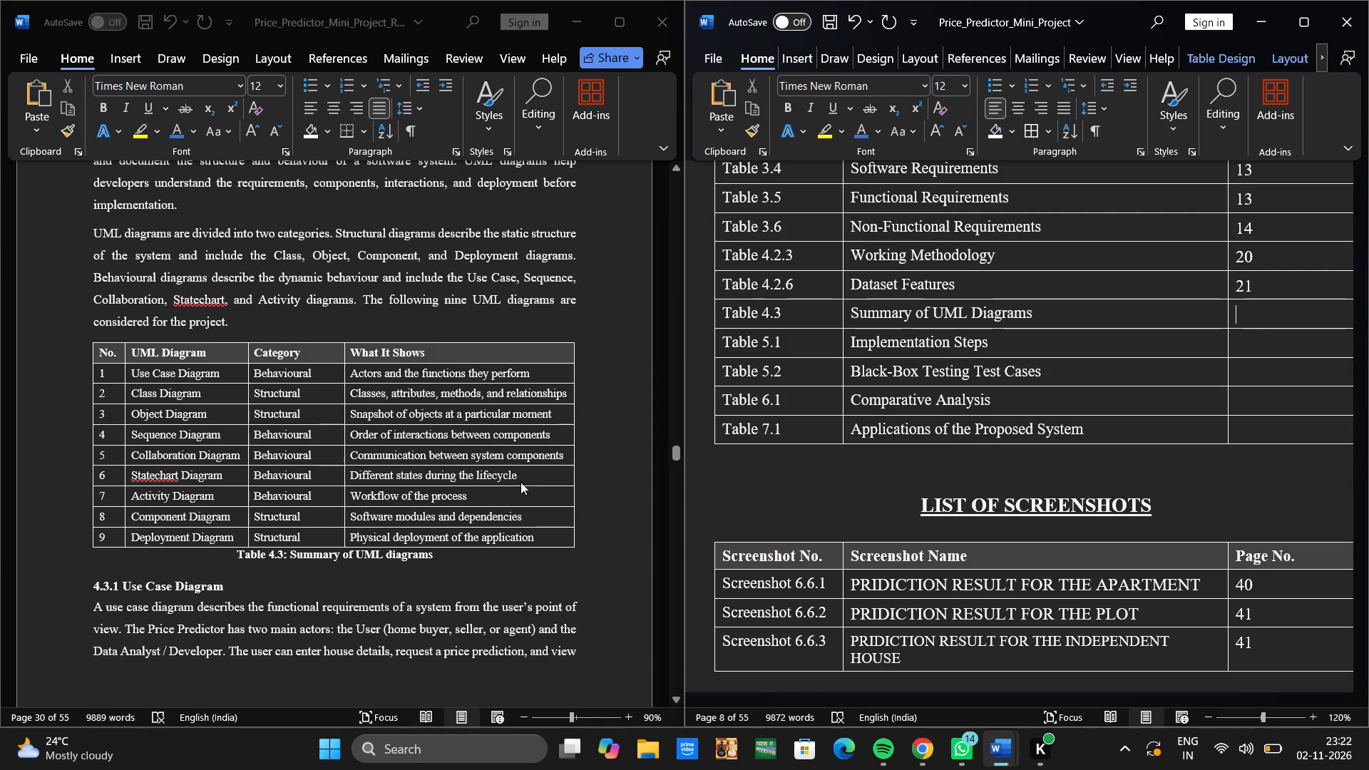
scroll(487, 486, down, 1)
text(22)
Find the Use Case Diagram's caption in the report and renumber its entry in the List of Figures as Fig 4.3.1.
scroll(344, 571, down, 3)
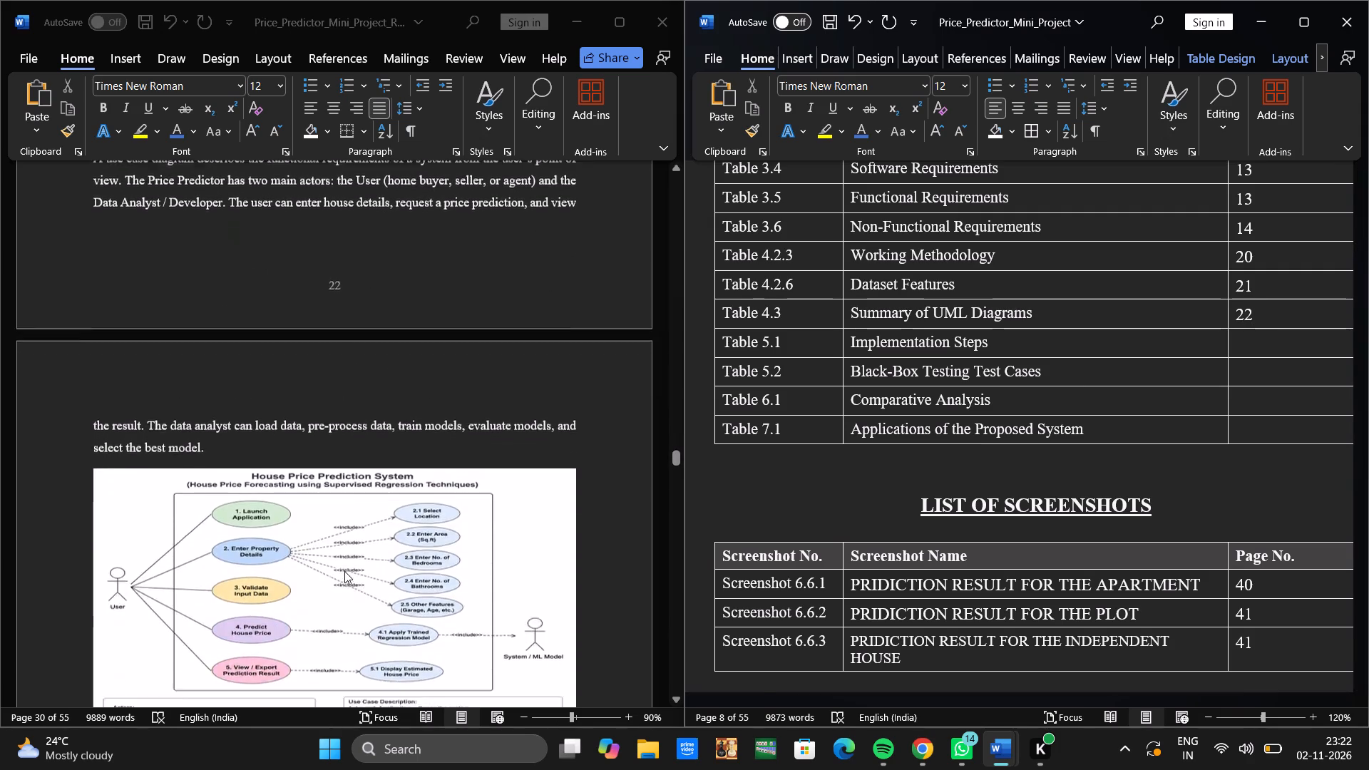
scroll(344, 571, down, 1)
scroll(344, 571, up, 3)
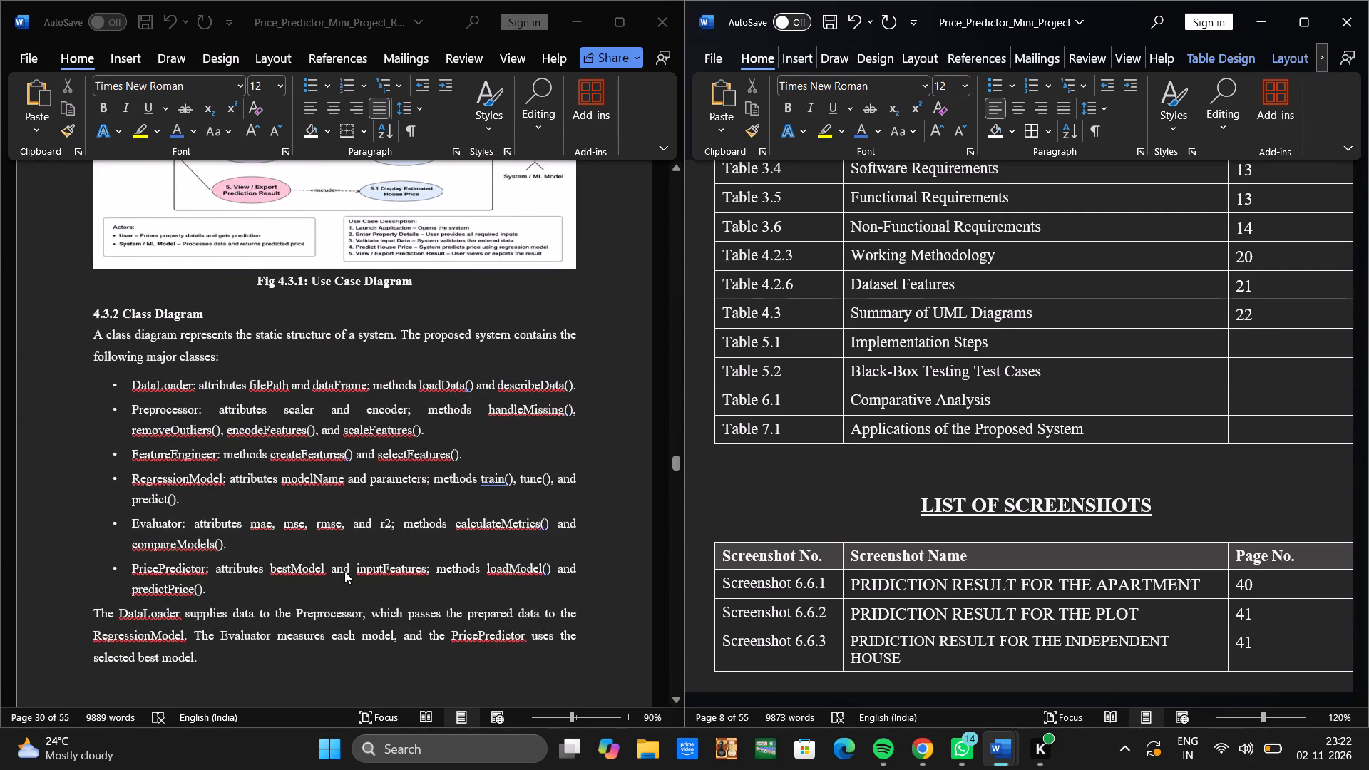
scroll(344, 571, up, 1)
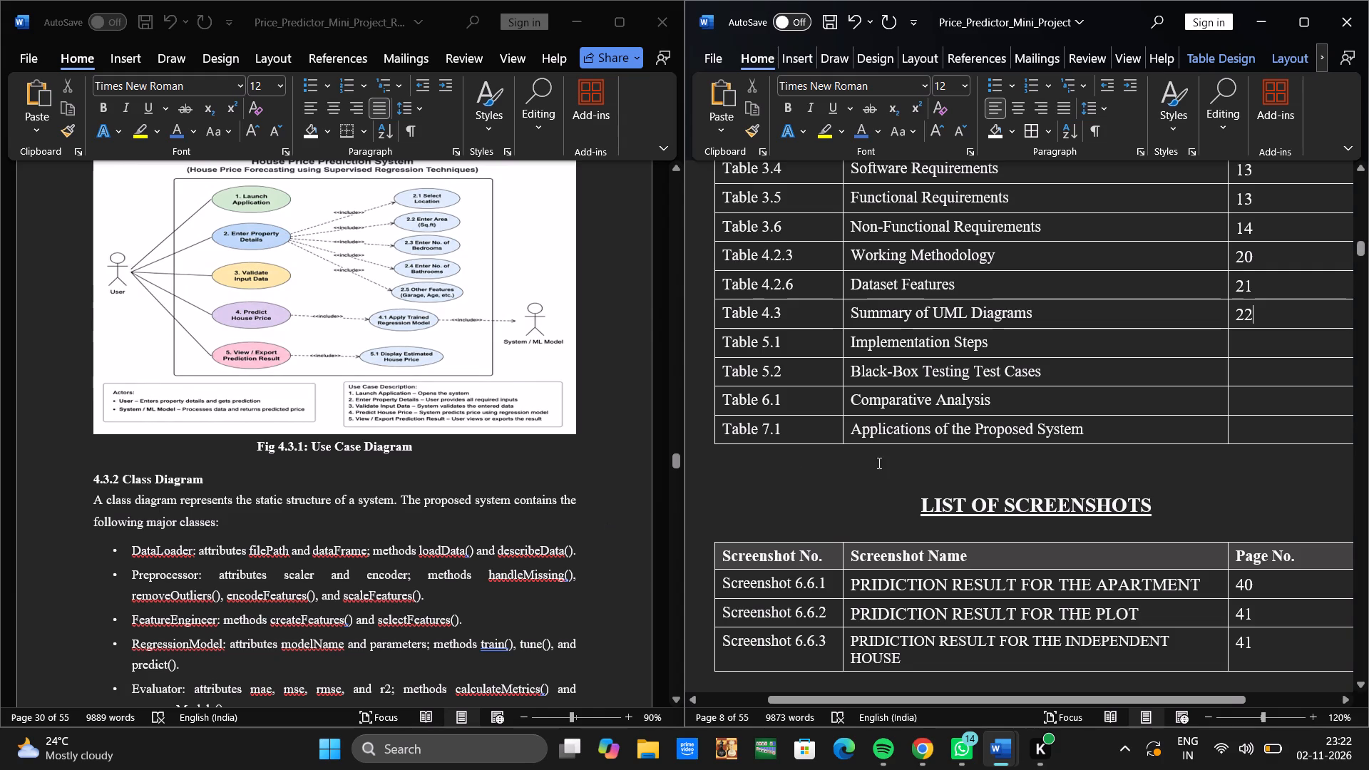
scroll(878, 463, up, 7)
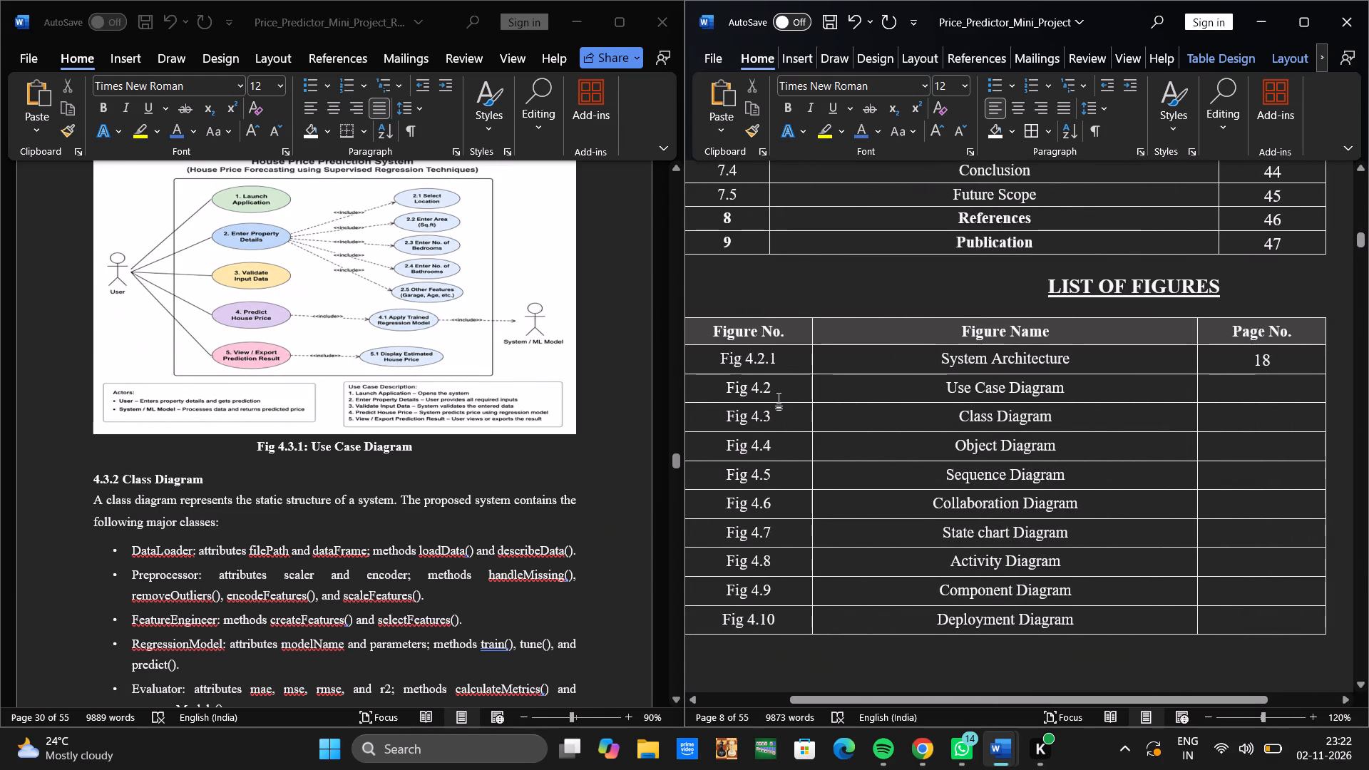
click(778, 398)
key(BackSpace)
key(3)
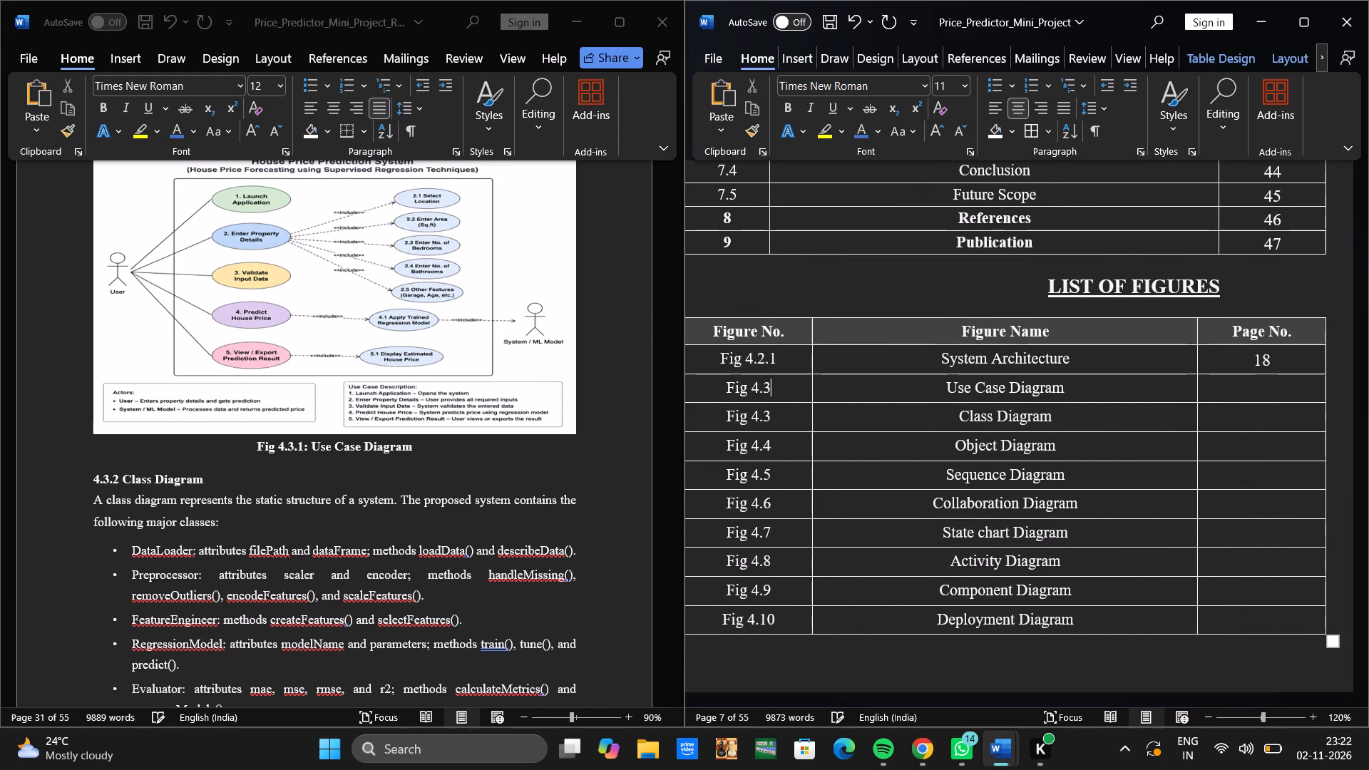
text(.1)
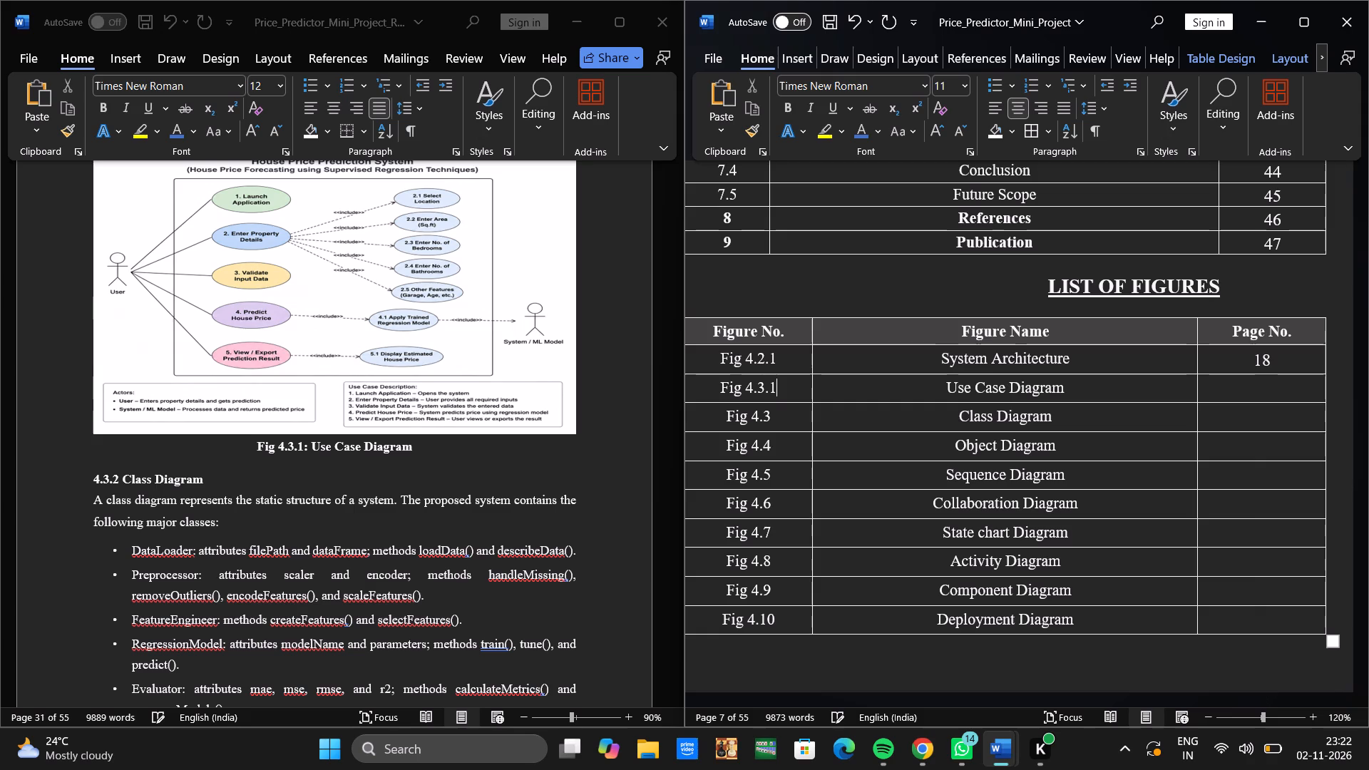
Look up the report page of the Use Case Diagram and enter page number 23 for it in the List of Figures.
scroll(496, 472, down, 1)
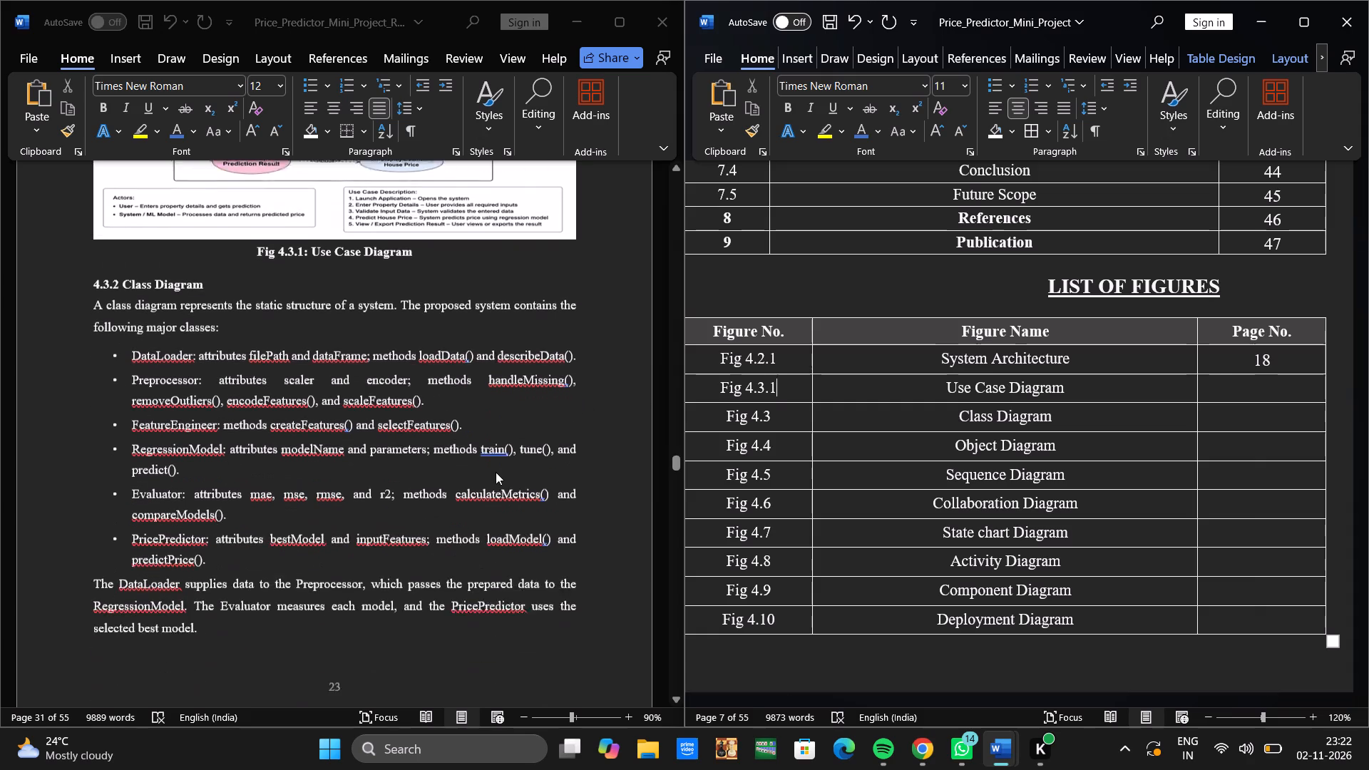
scroll(496, 472, down, 1)
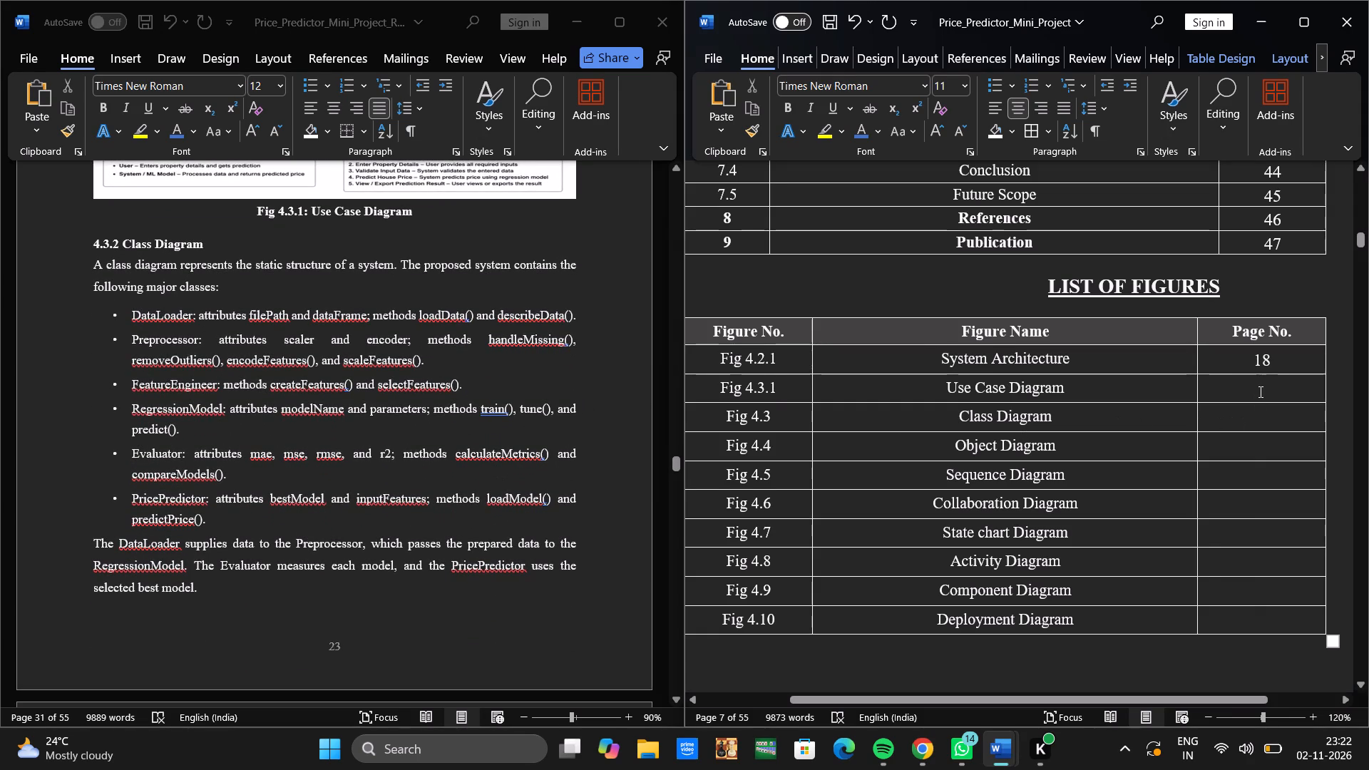
click(1259, 391)
text(23)
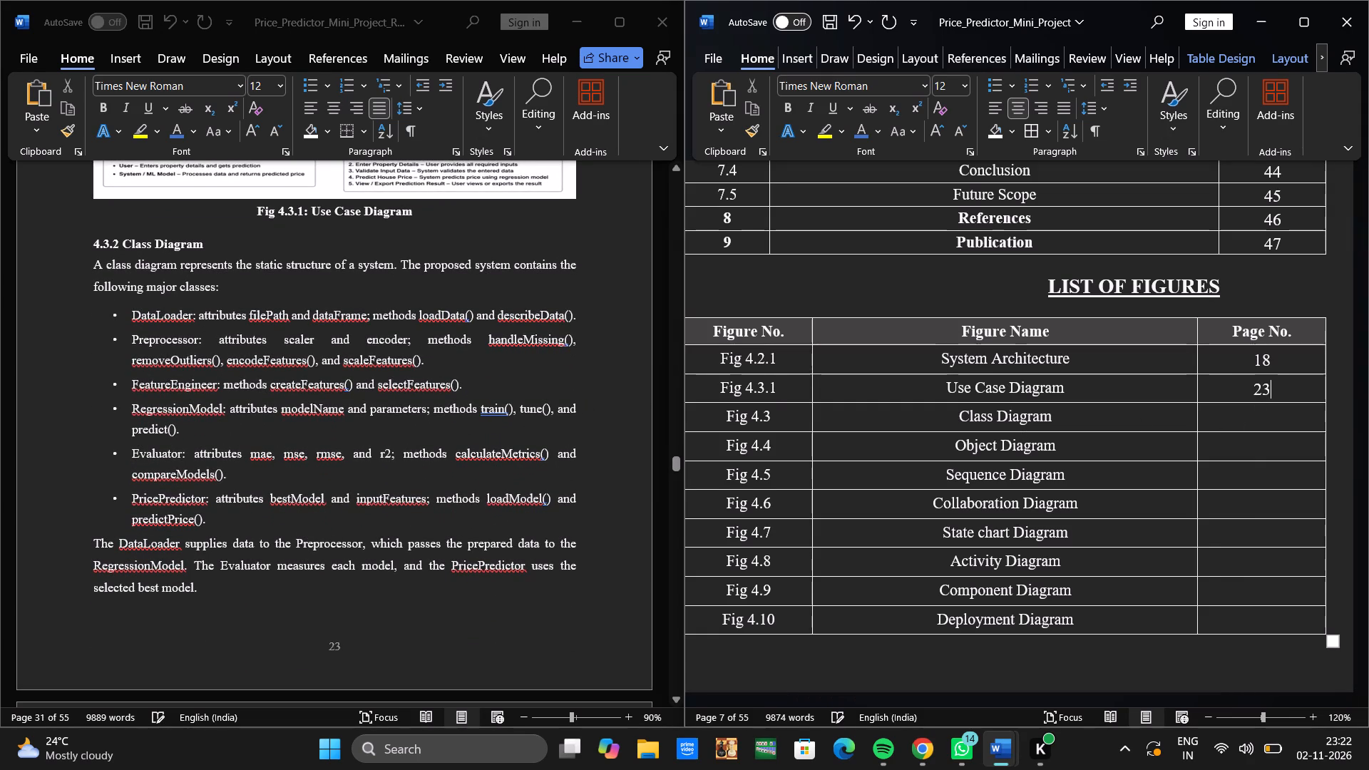
Find the Class Diagram's caption in the report and renumber its entry in the List of Figures as Fig 4.3.2.
scroll(568, 399, down, 1)
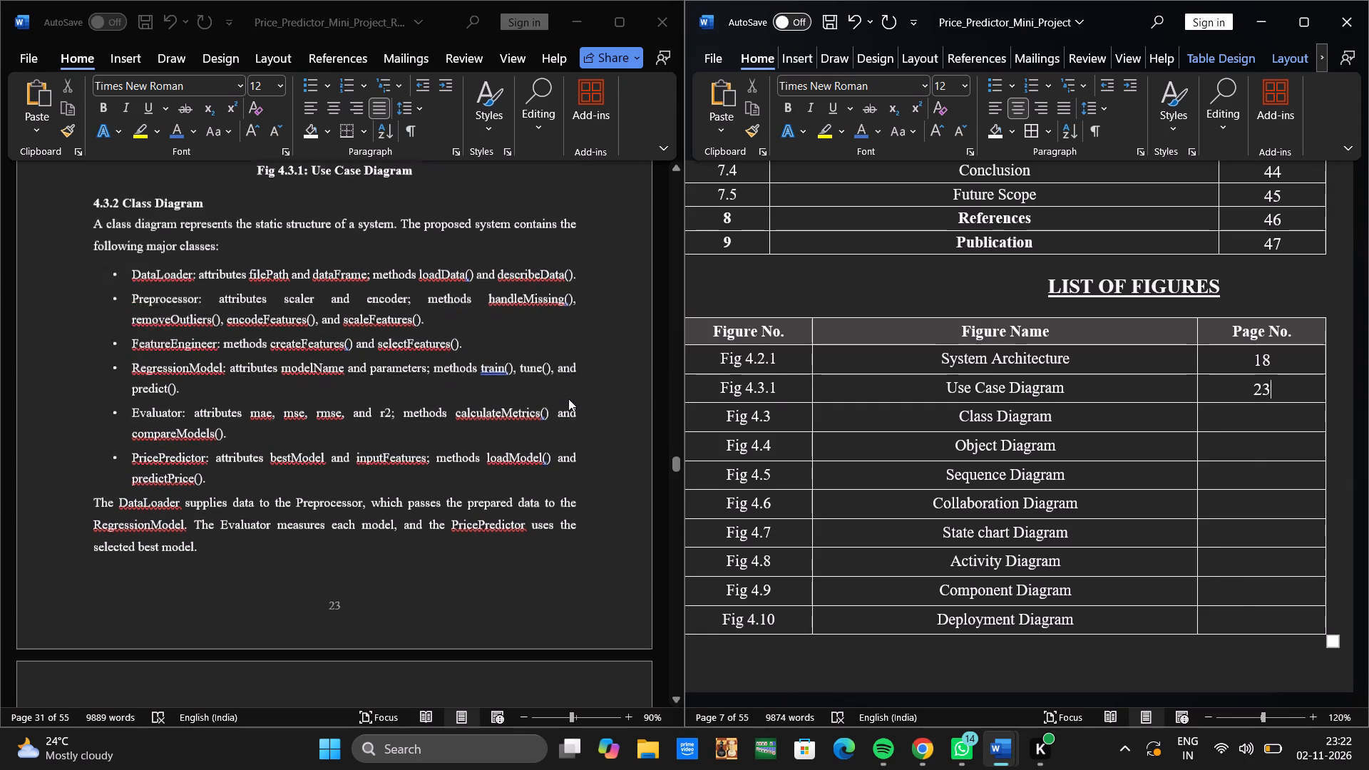
scroll(568, 399, down, 2)
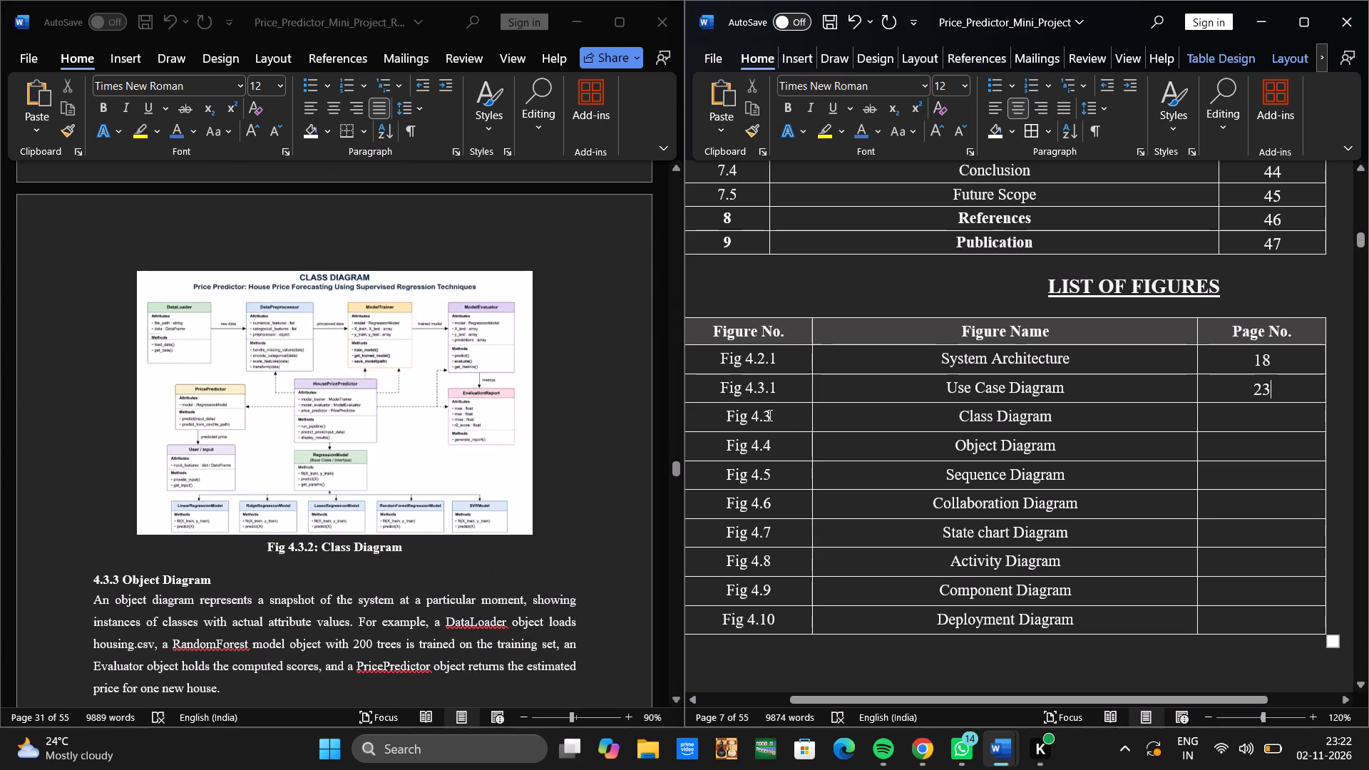
click(768, 421)
text(.2)
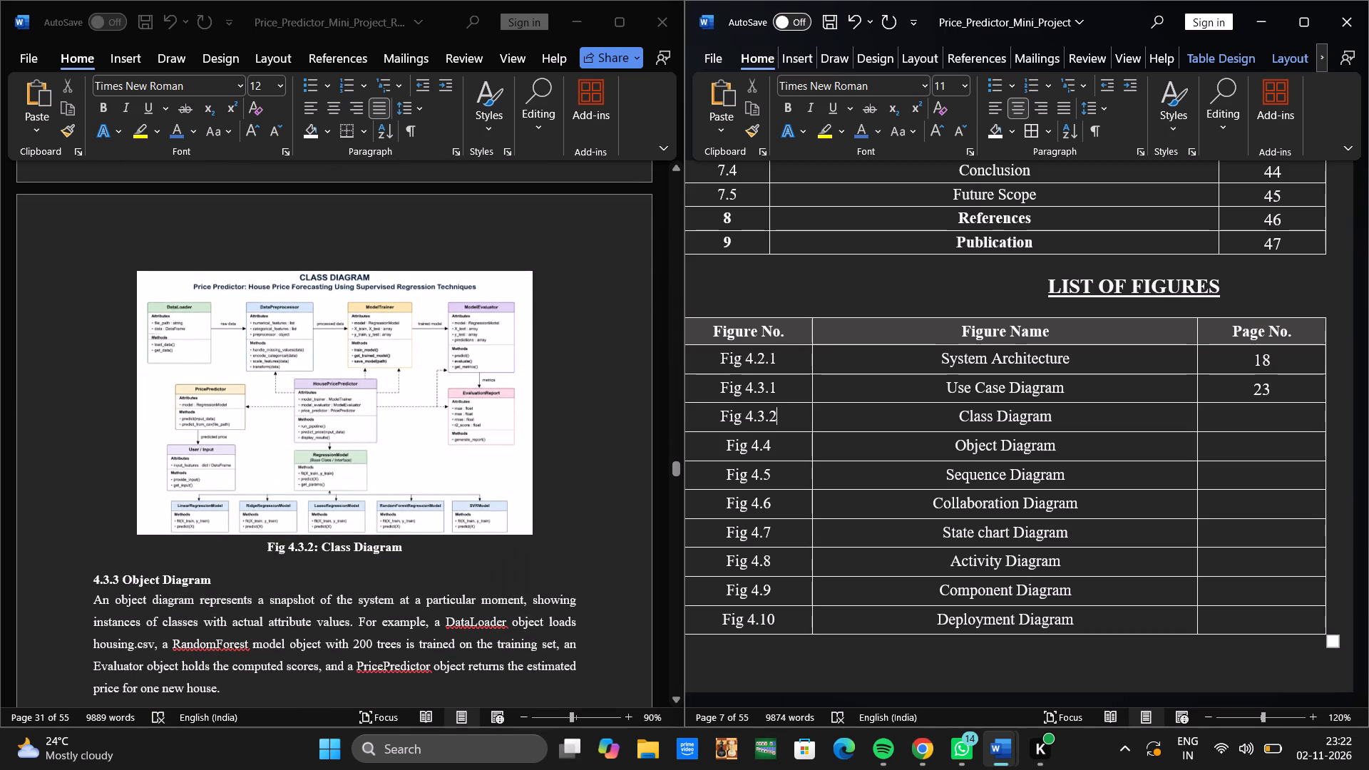
Look up the report page of the Class Diagram and enter page number 24 for it in the List of Figures.
scroll(604, 384, down, 1)
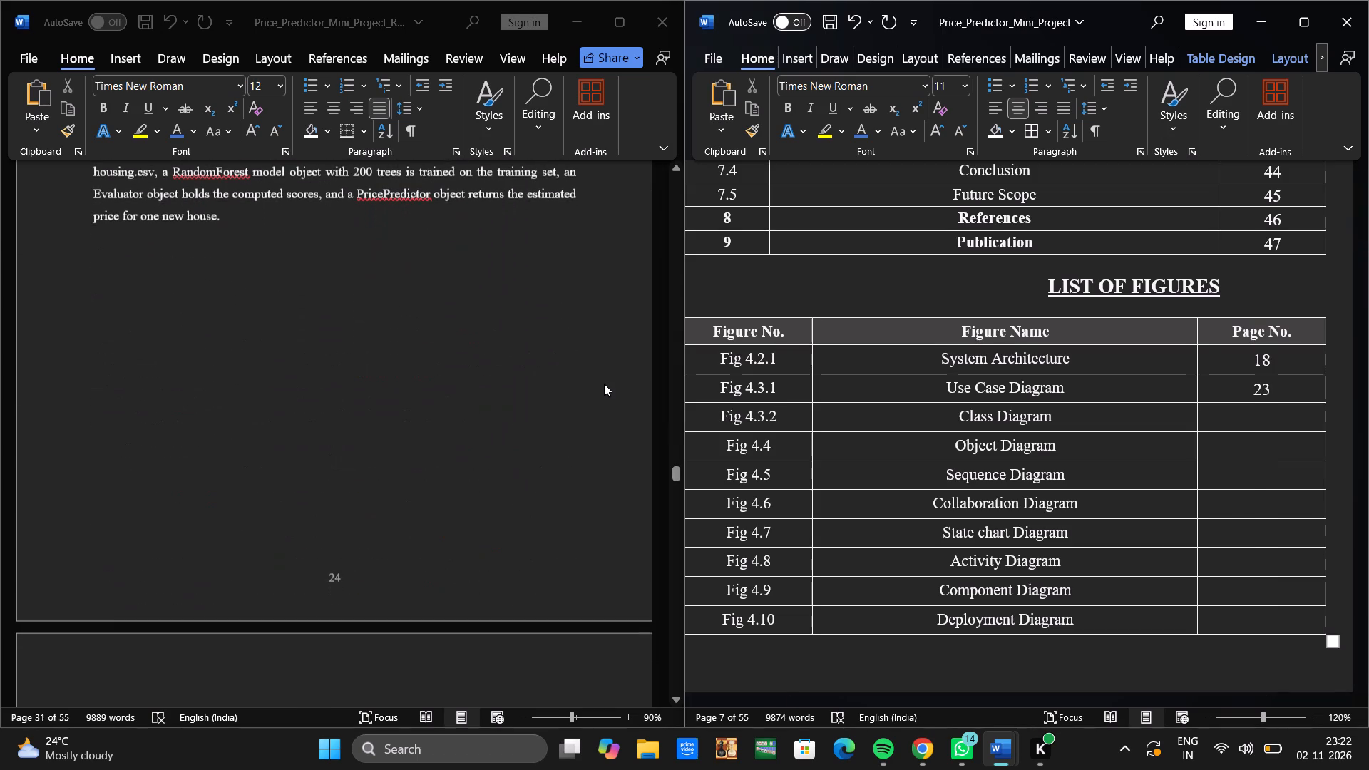
scroll(604, 384, down, 1)
click(1250, 414)
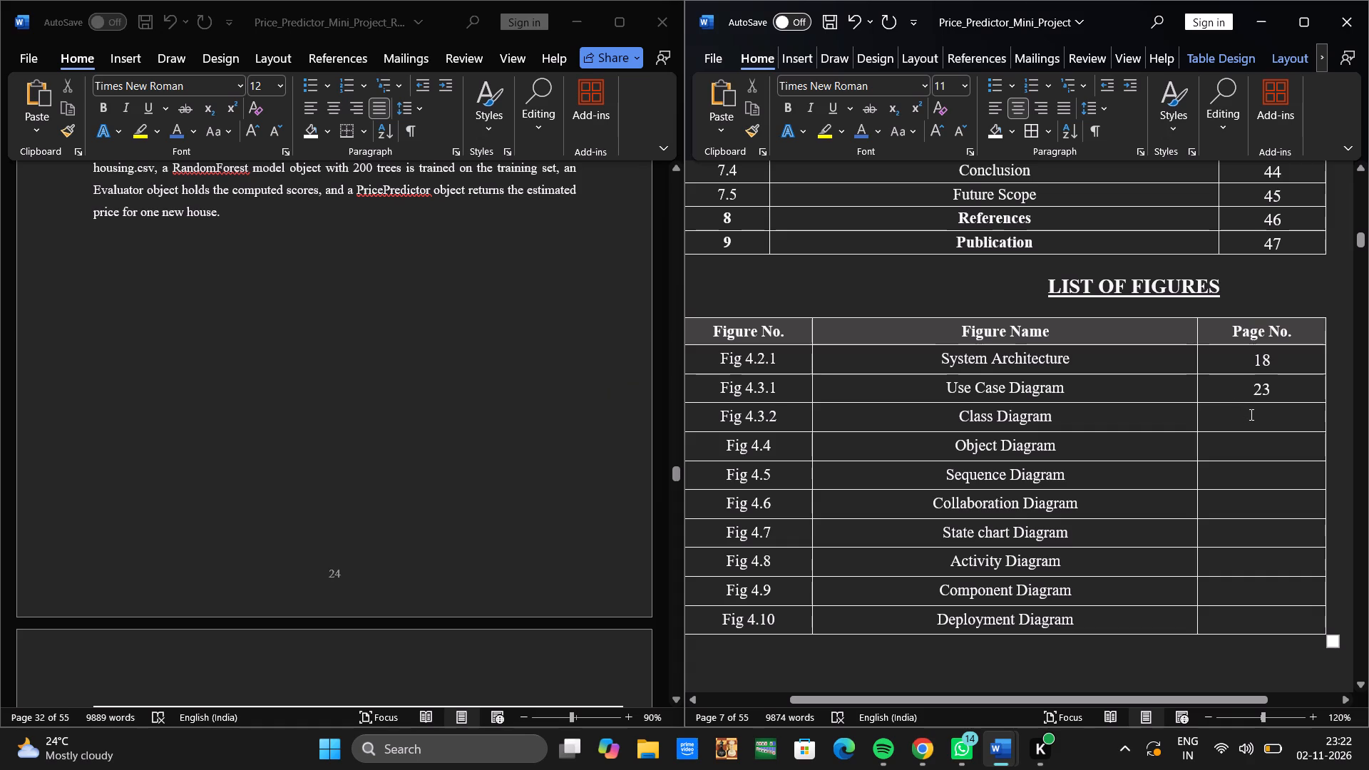
text(24)
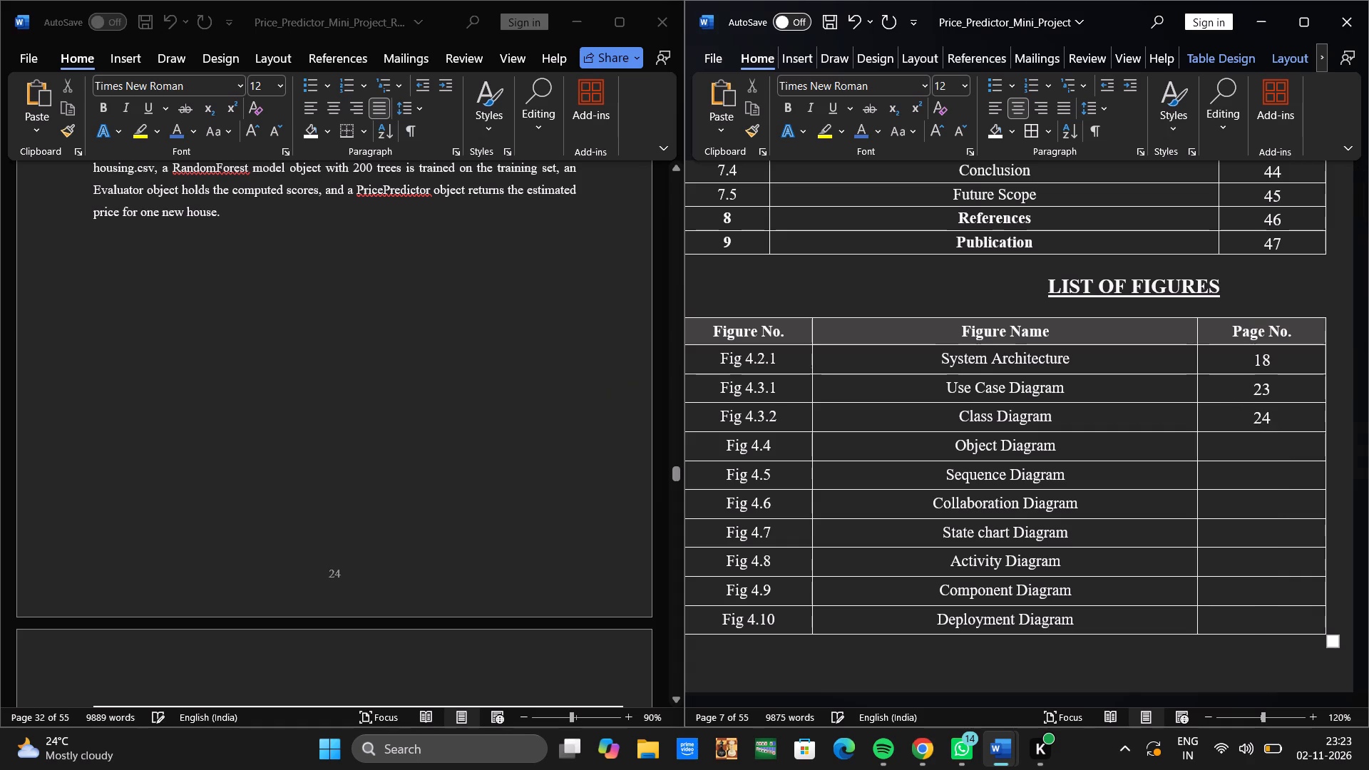
Find the Object Diagram's caption in the report and renumber its entry in the List of Figures as Fig 4.3.3.
scroll(468, 543, down, 3)
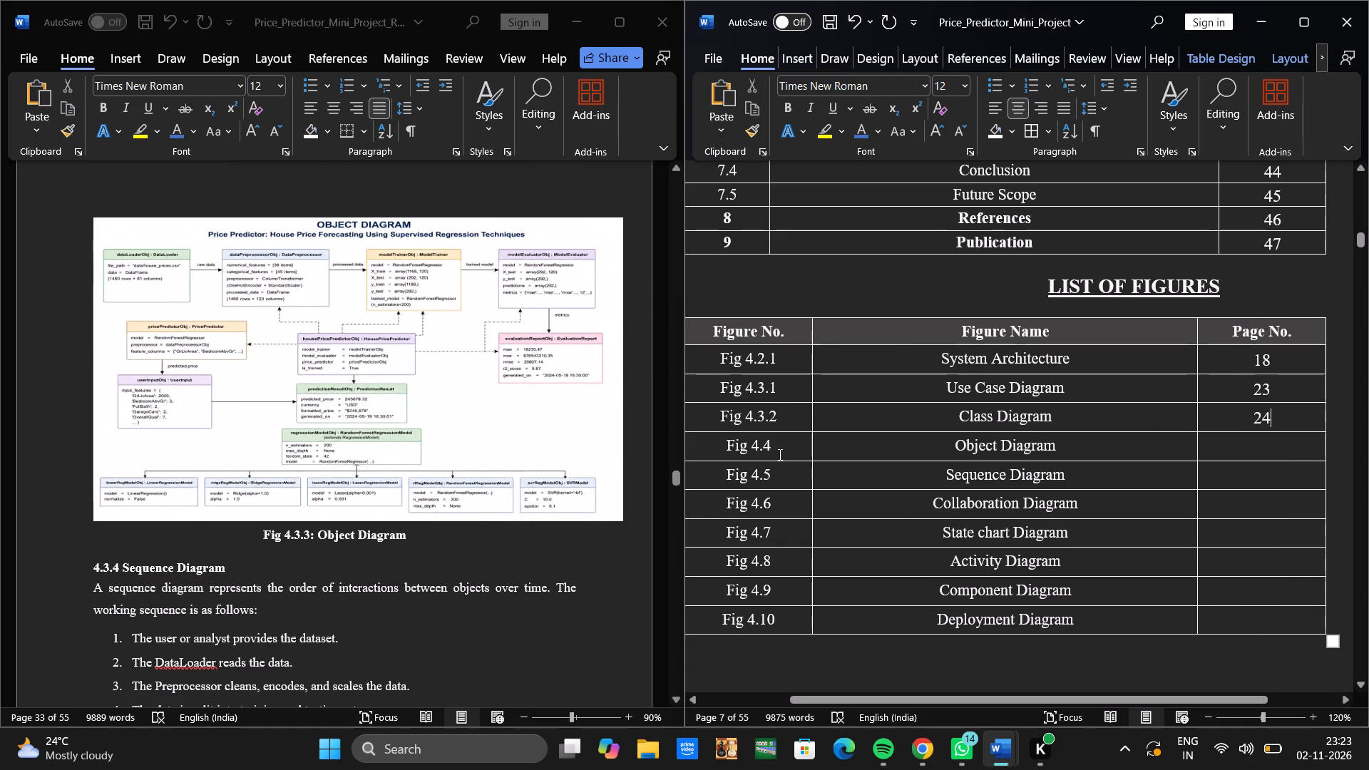
click(779, 454)
key(BackSpace)
text(3.)
key(3)
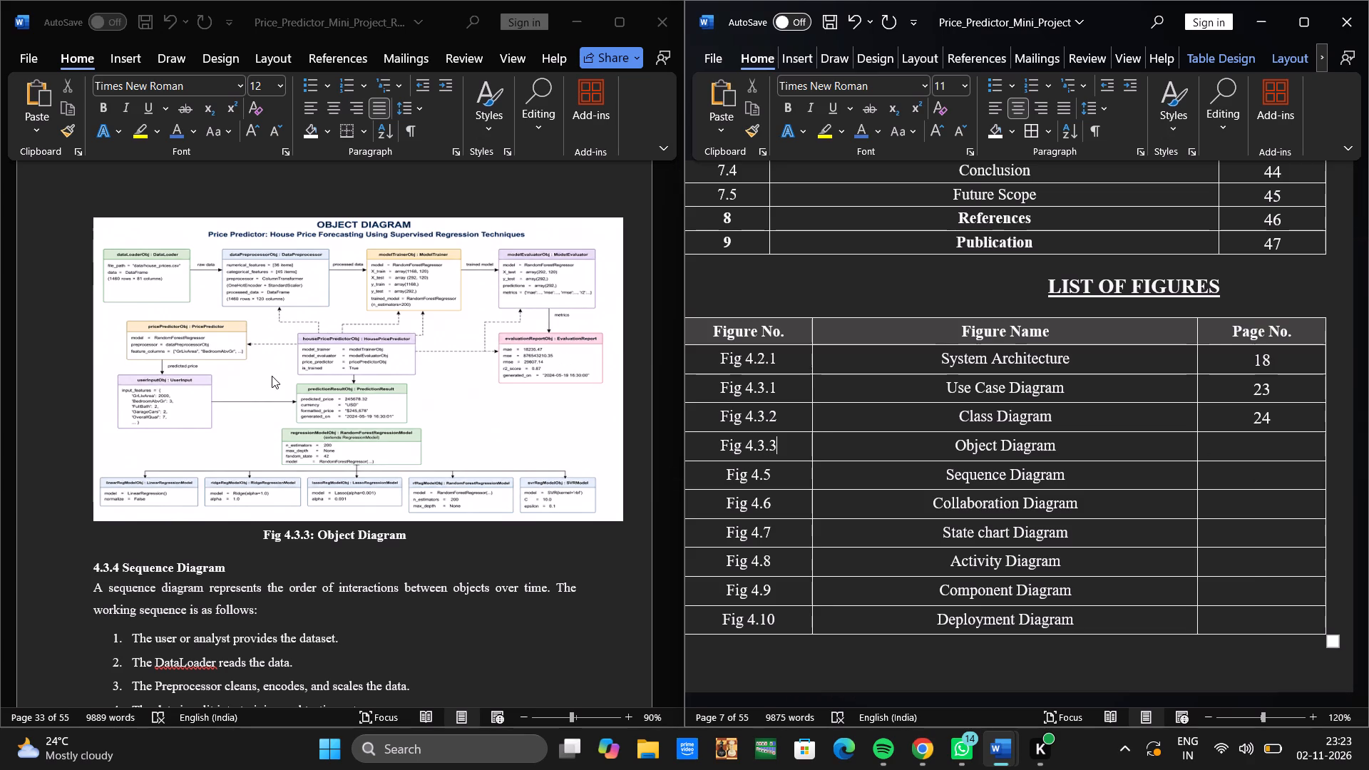
Look up the report page of the Object Diagram and enter page number 25 for it in the List of Figures.
scroll(286, 396, down, 2)
scroll(286, 396, up, 1)
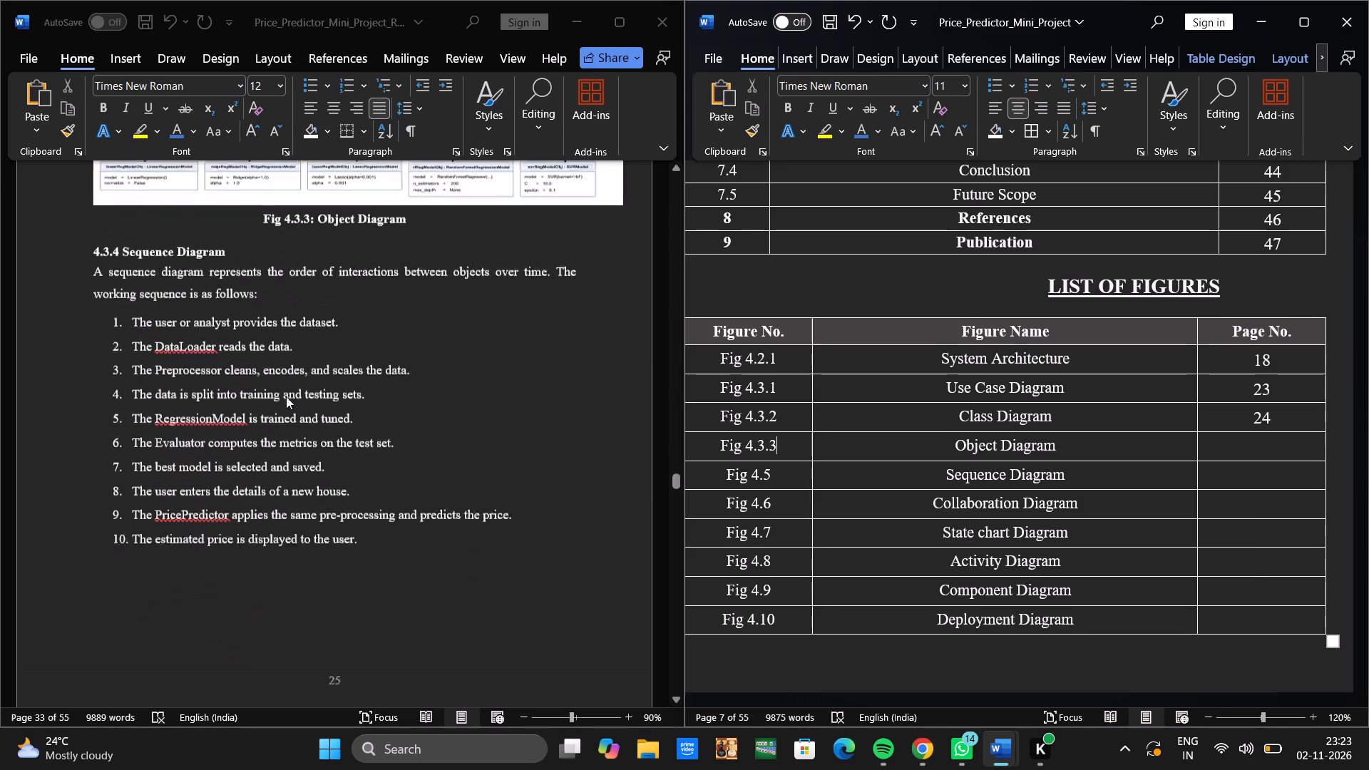
scroll(286, 396, up, 1)
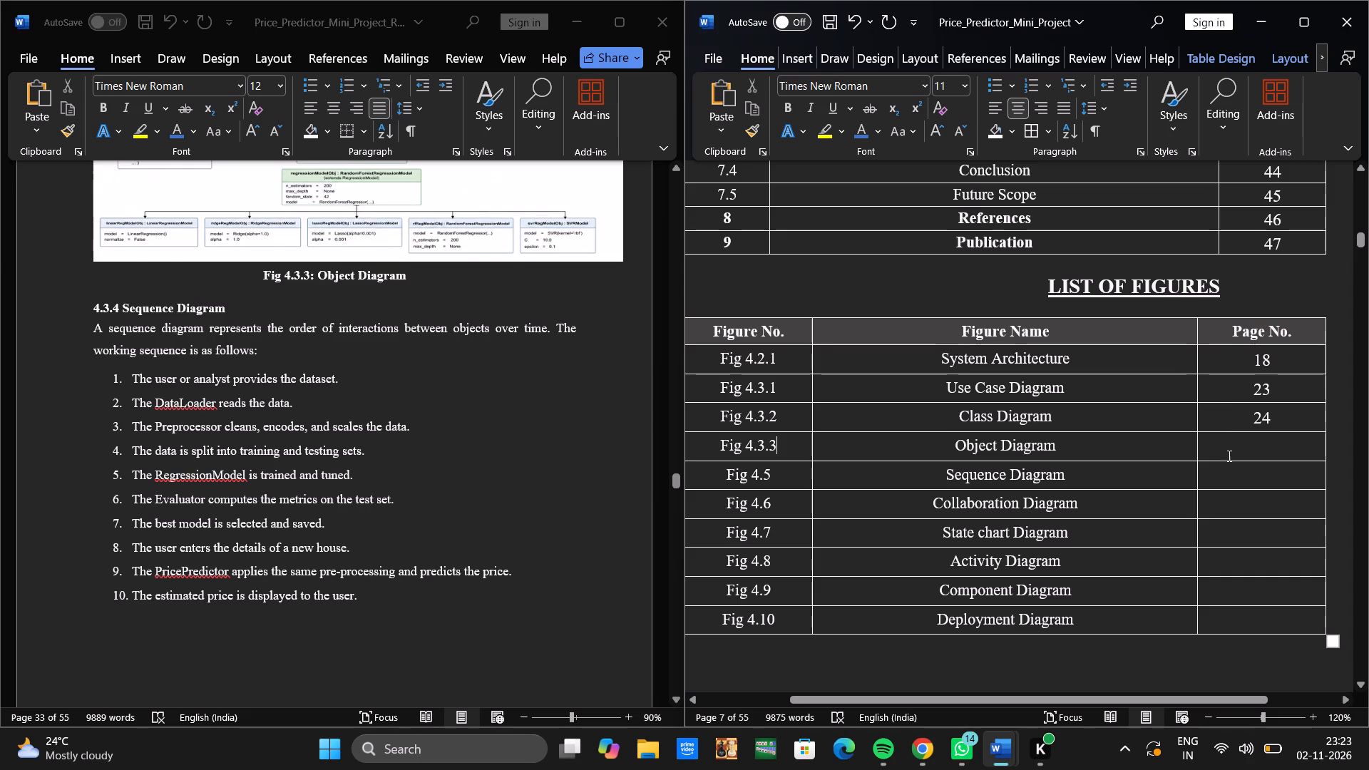
click(1238, 446)
text(26)
key(BackSpace)
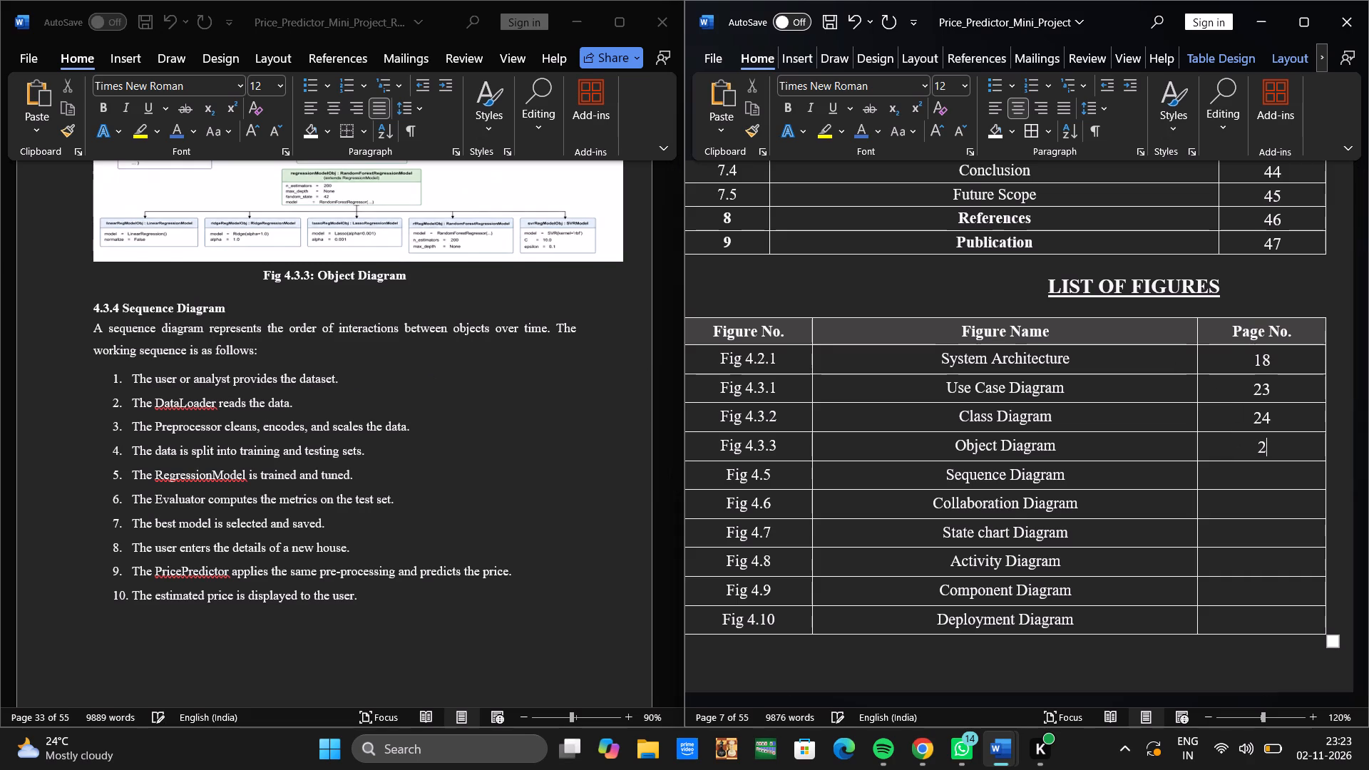
key(5)
Find the Sequence Diagram's caption in the report and renumber its entry in the List of Figures as Fig 4.3.4.
scroll(498, 436, down, 1)
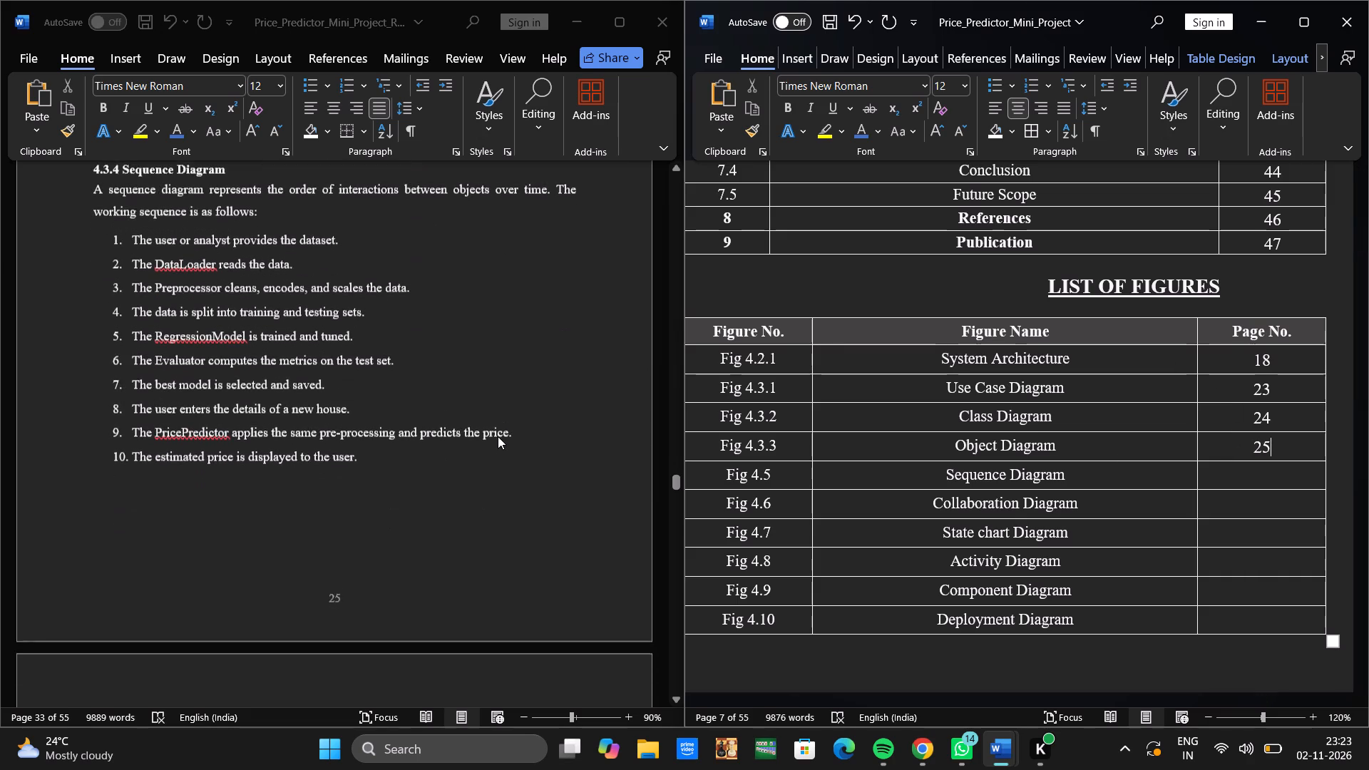
scroll(498, 436, down, 2)
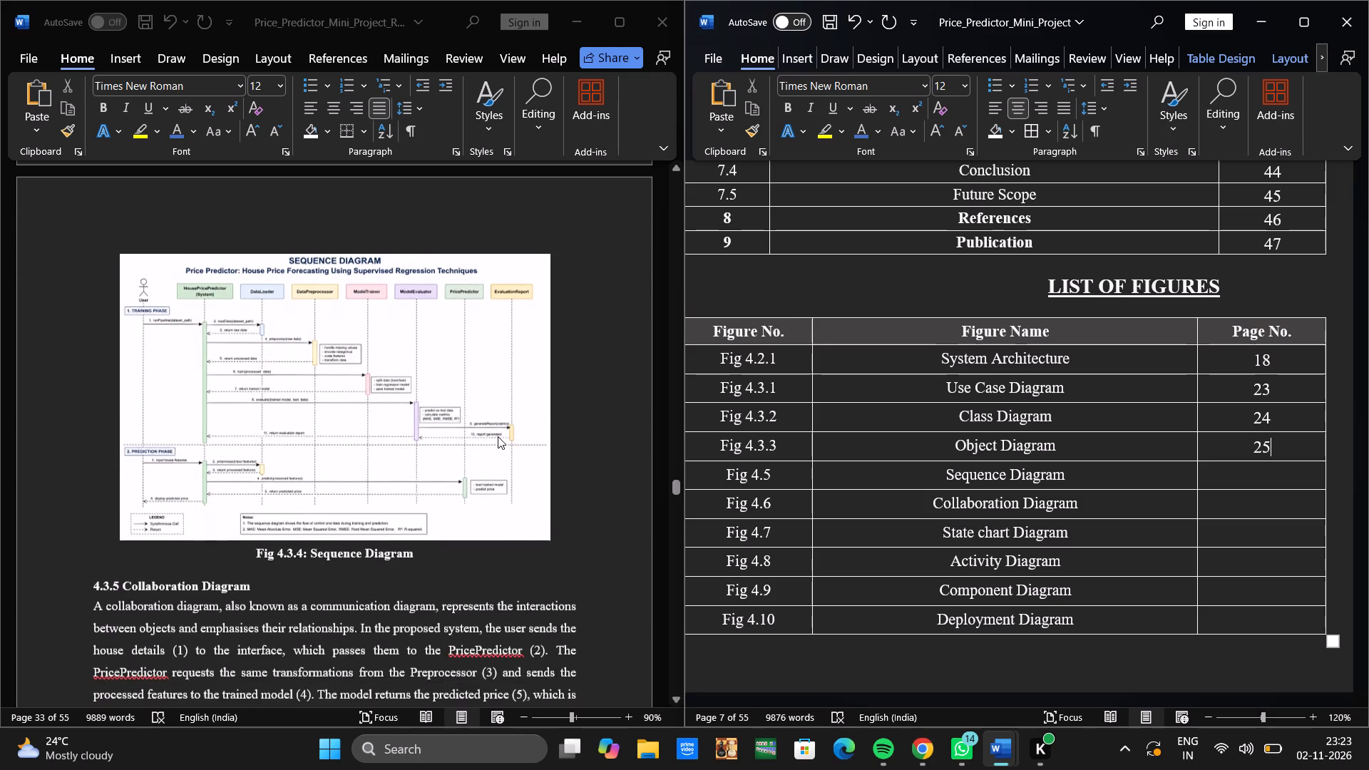
scroll(498, 436, down, 2)
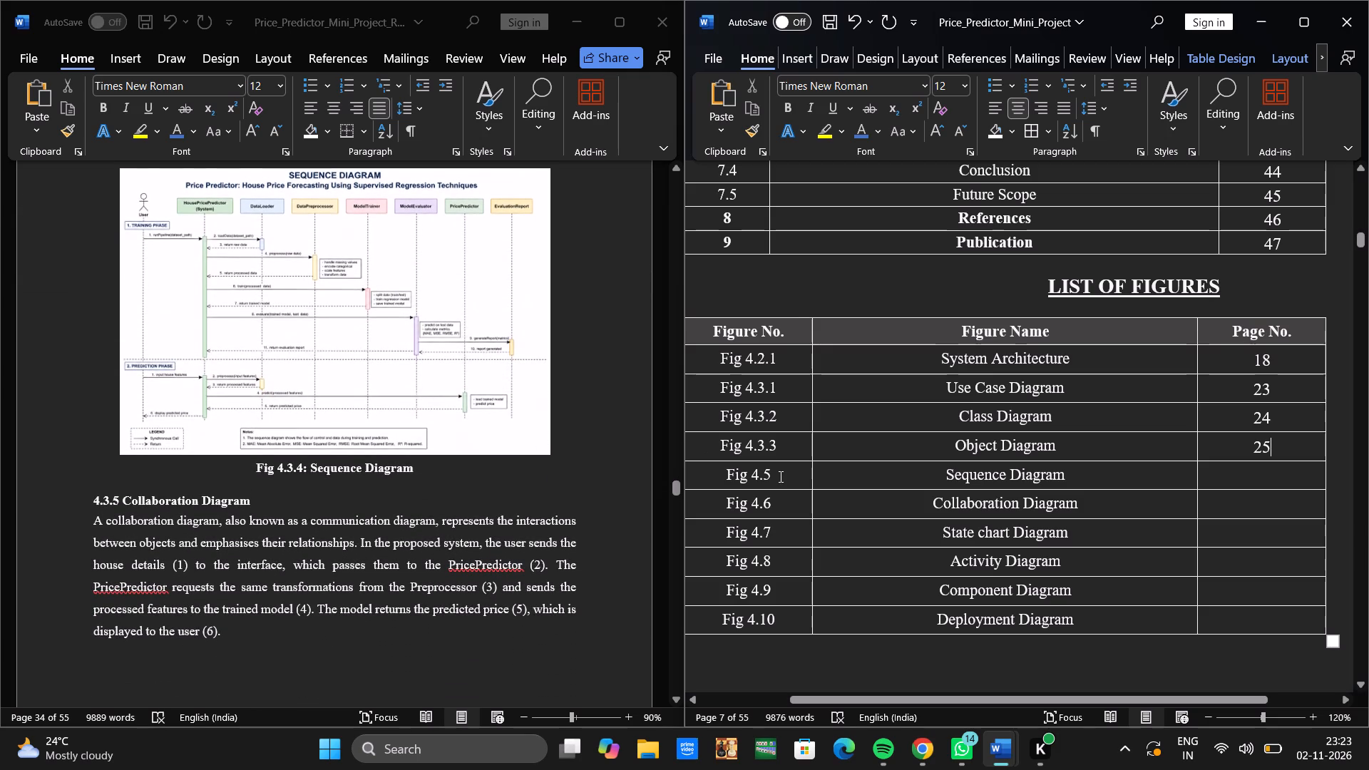
click(780, 476)
key(BackSpace)
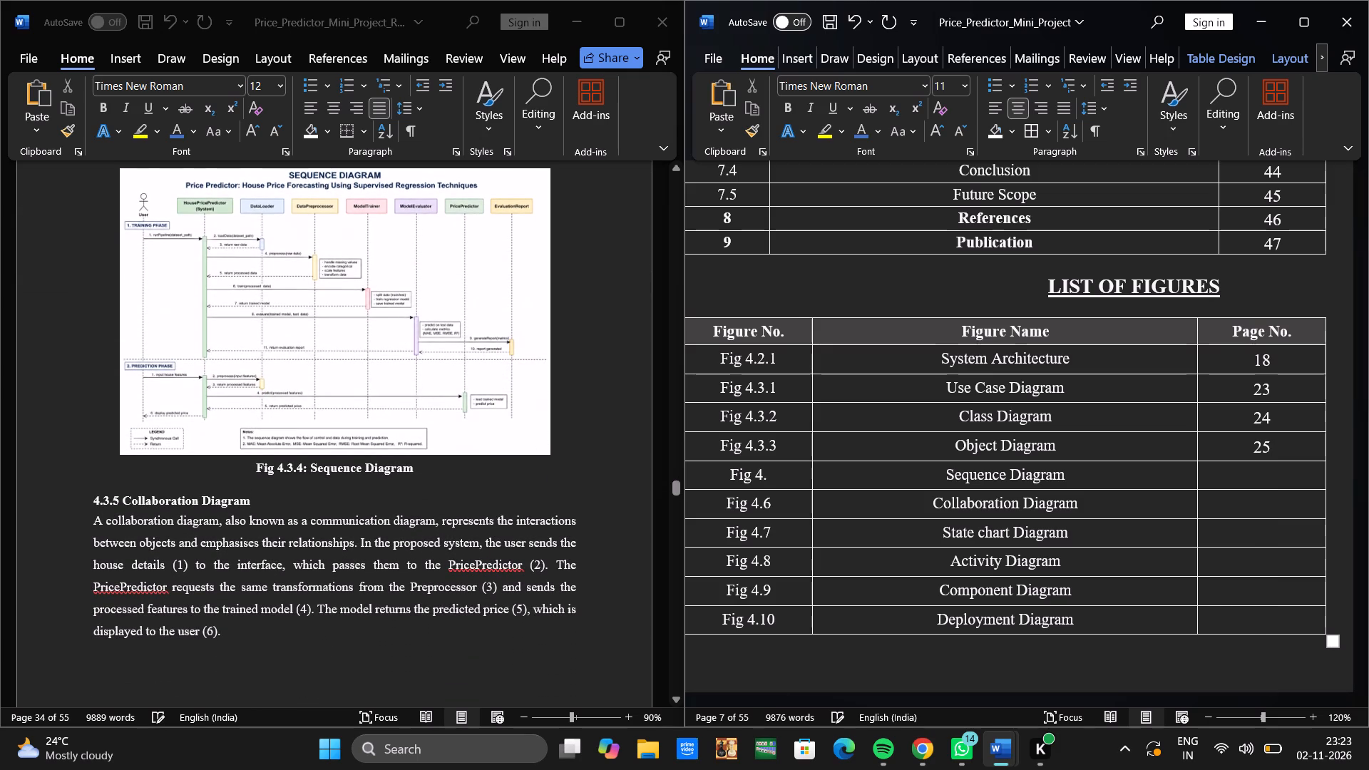
key(3)
text(.4)
Look up the report page of the Sequence Diagram and enter page number 26 for it in the List of Figures.
click(1268, 476)
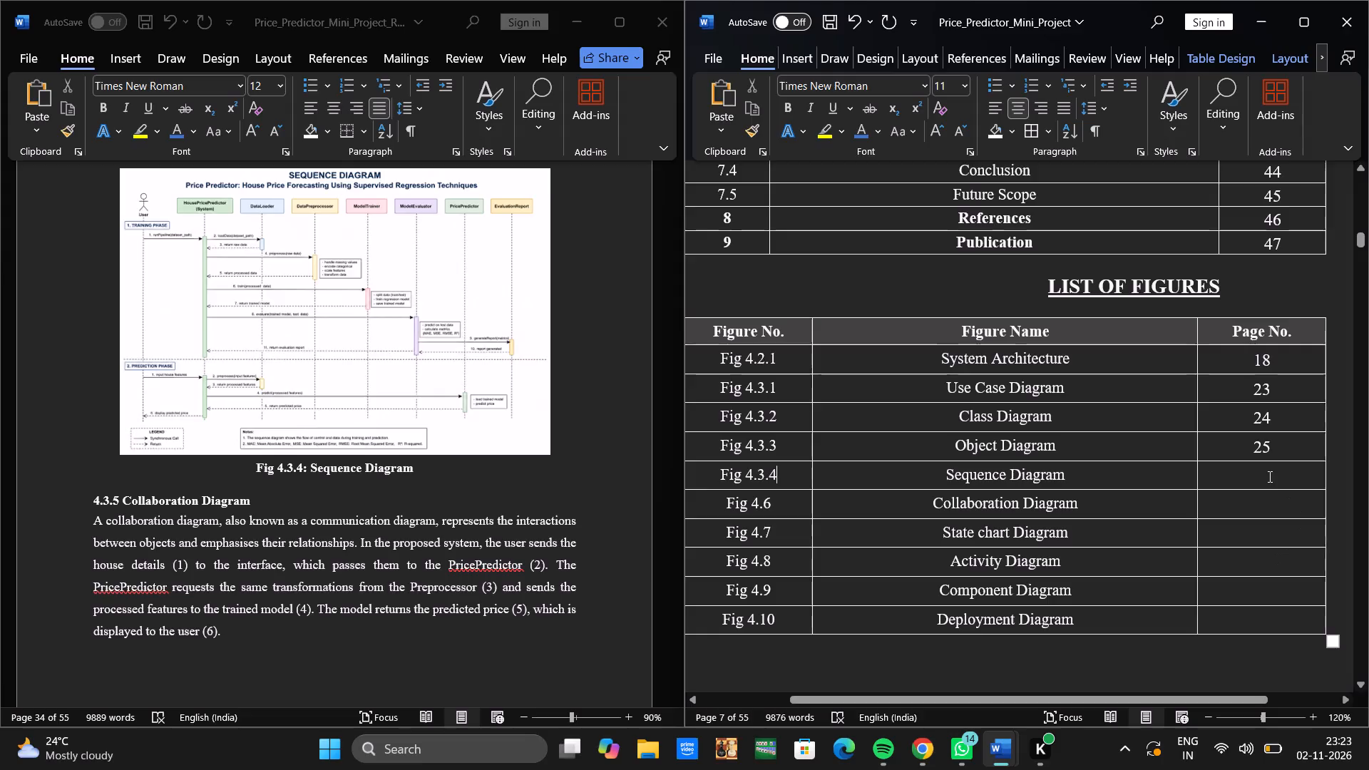
scroll(677, 497, down, 1)
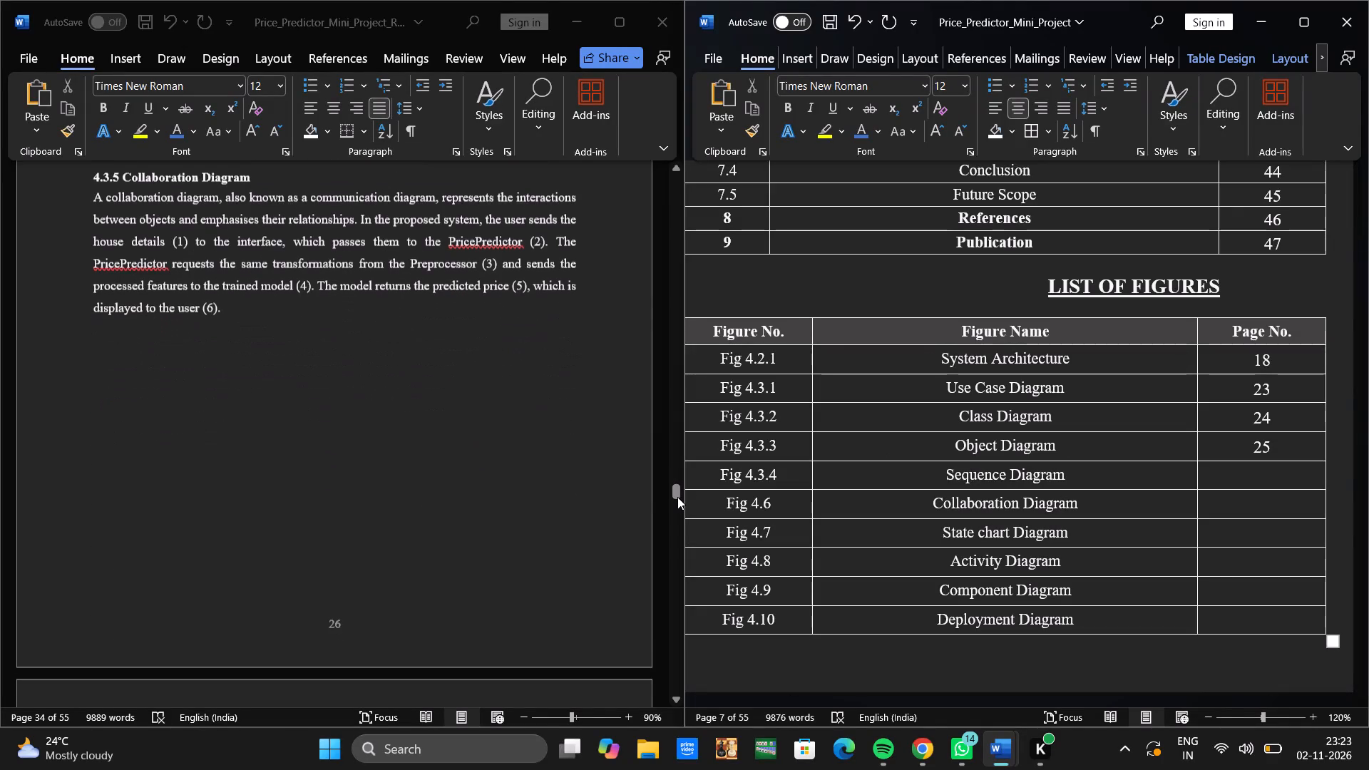
scroll(677, 497, down, 1)
key(2)
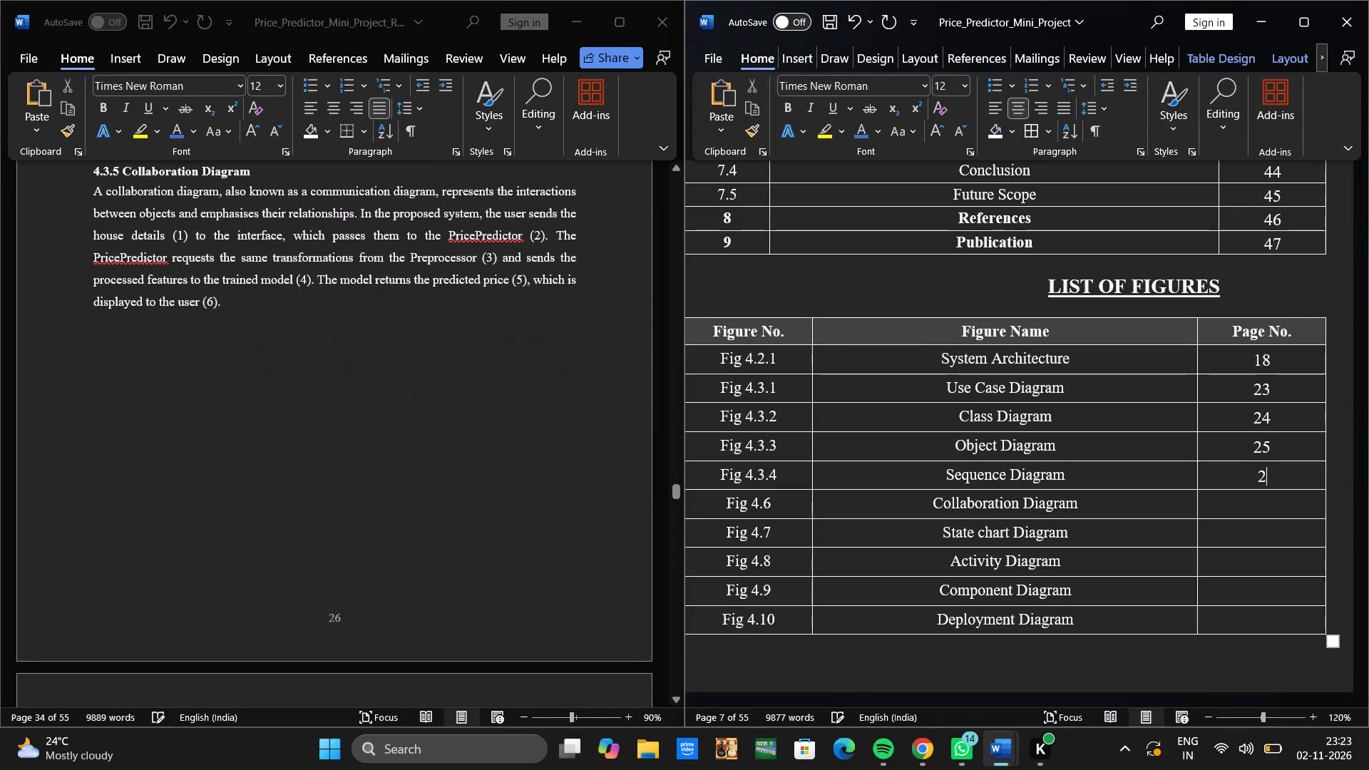
key(6)
Find the Collaboration Diagram's caption in the report and renumber its entry in the List of Figures as Fig 4.3.5.
scroll(457, 454, down, 1)
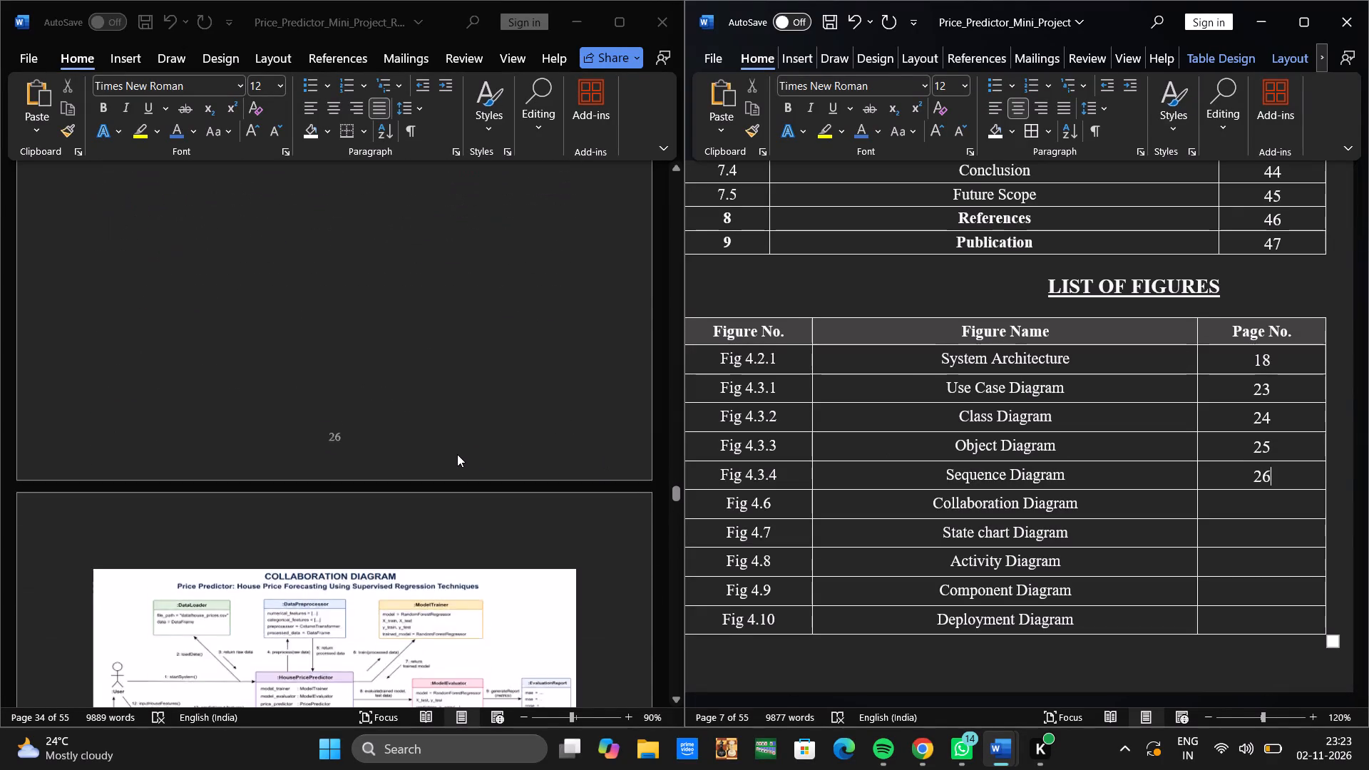
scroll(457, 454, down, 2)
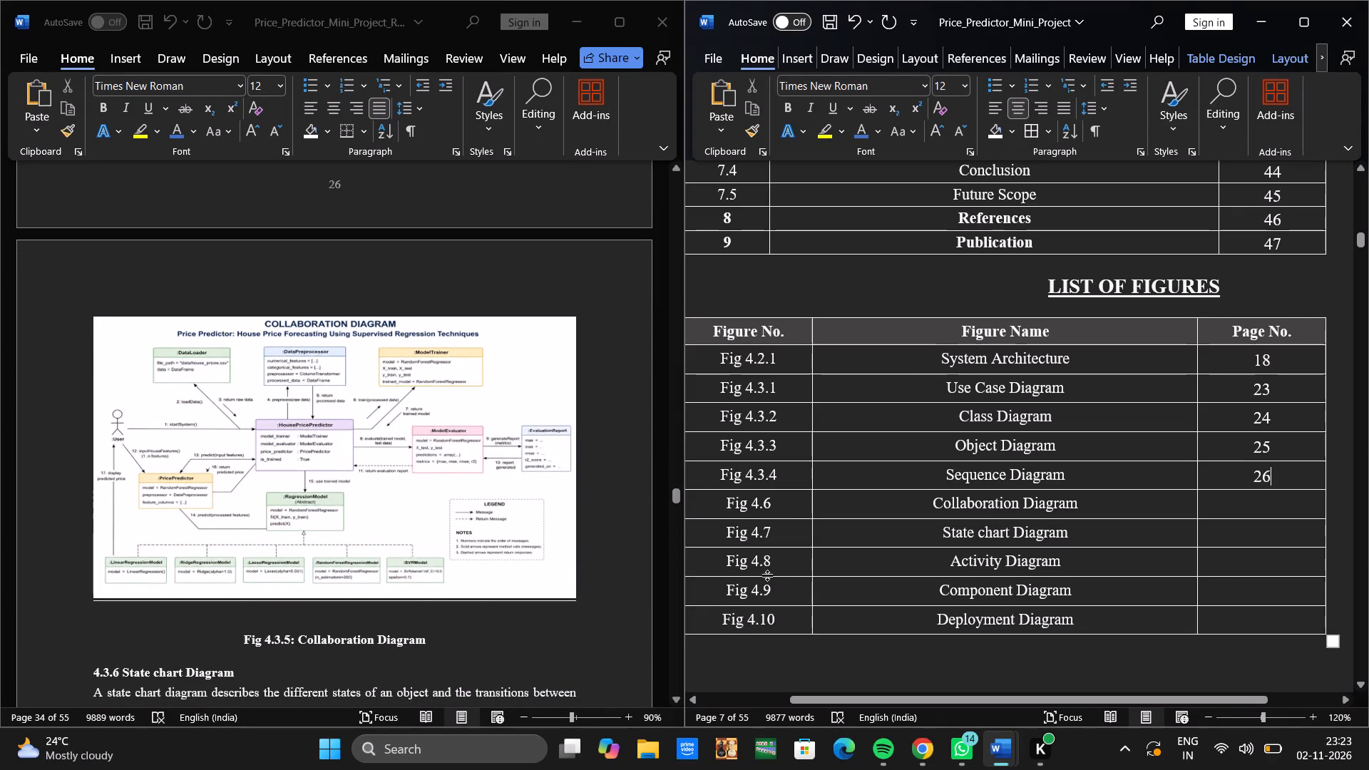
click(778, 511)
key(BackSpace)
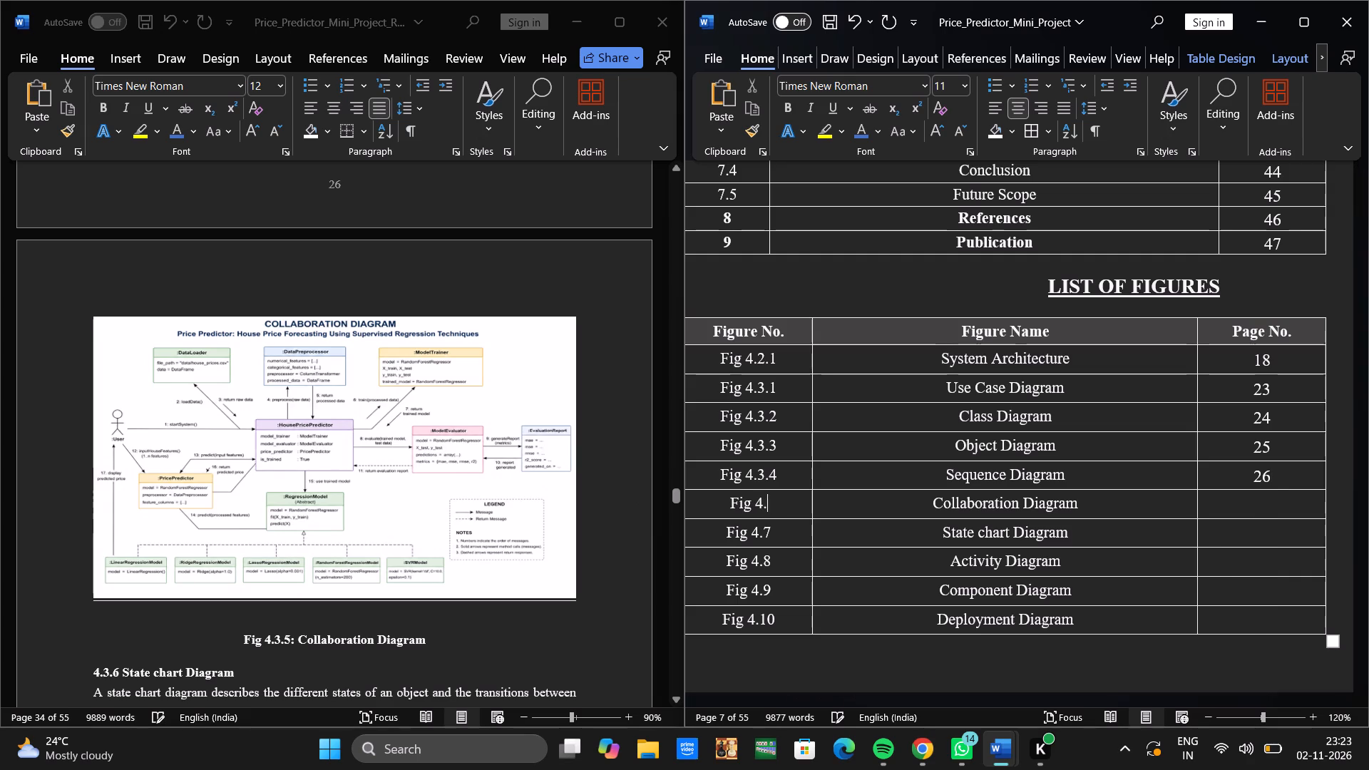
text(3.5)
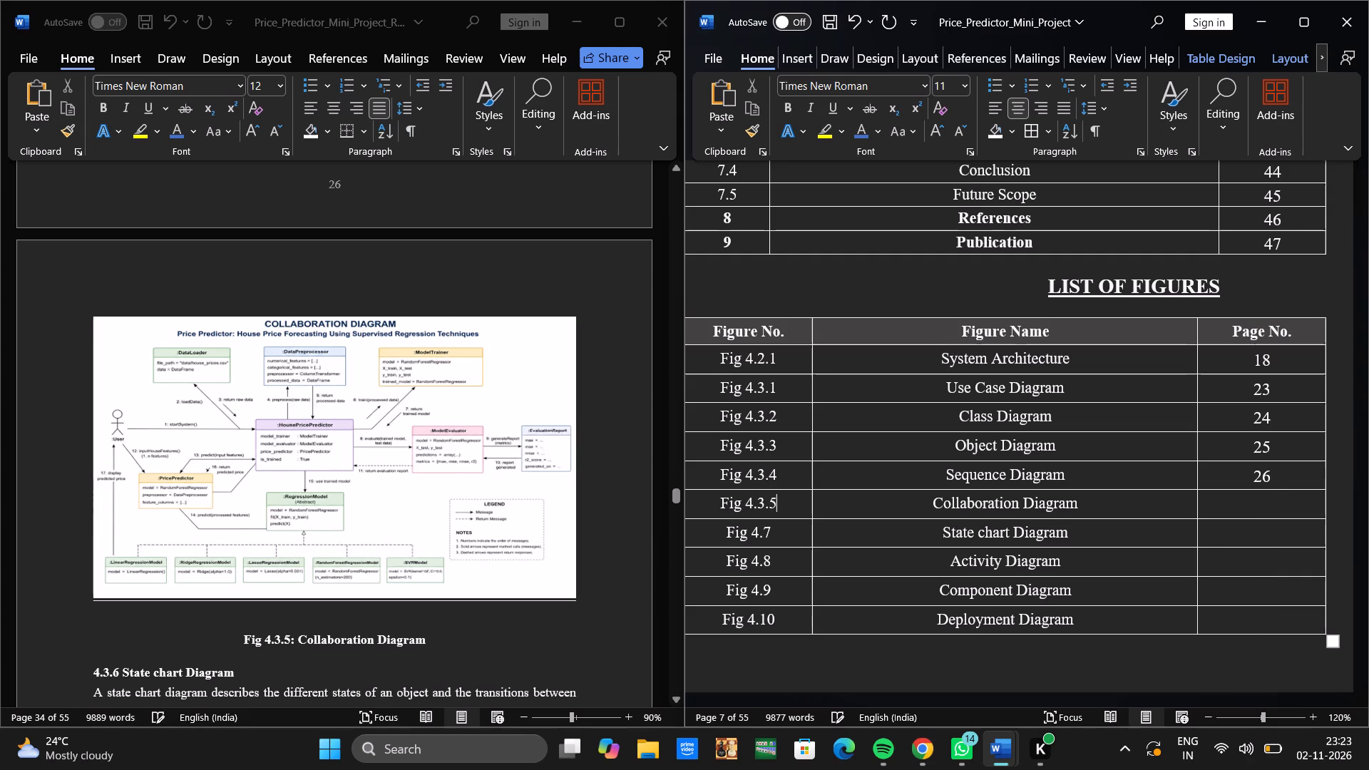
Look up the report page of the Collaboration Diagram and enter page number 27 for it in the List of Figures.
scroll(450, 541, down, 2)
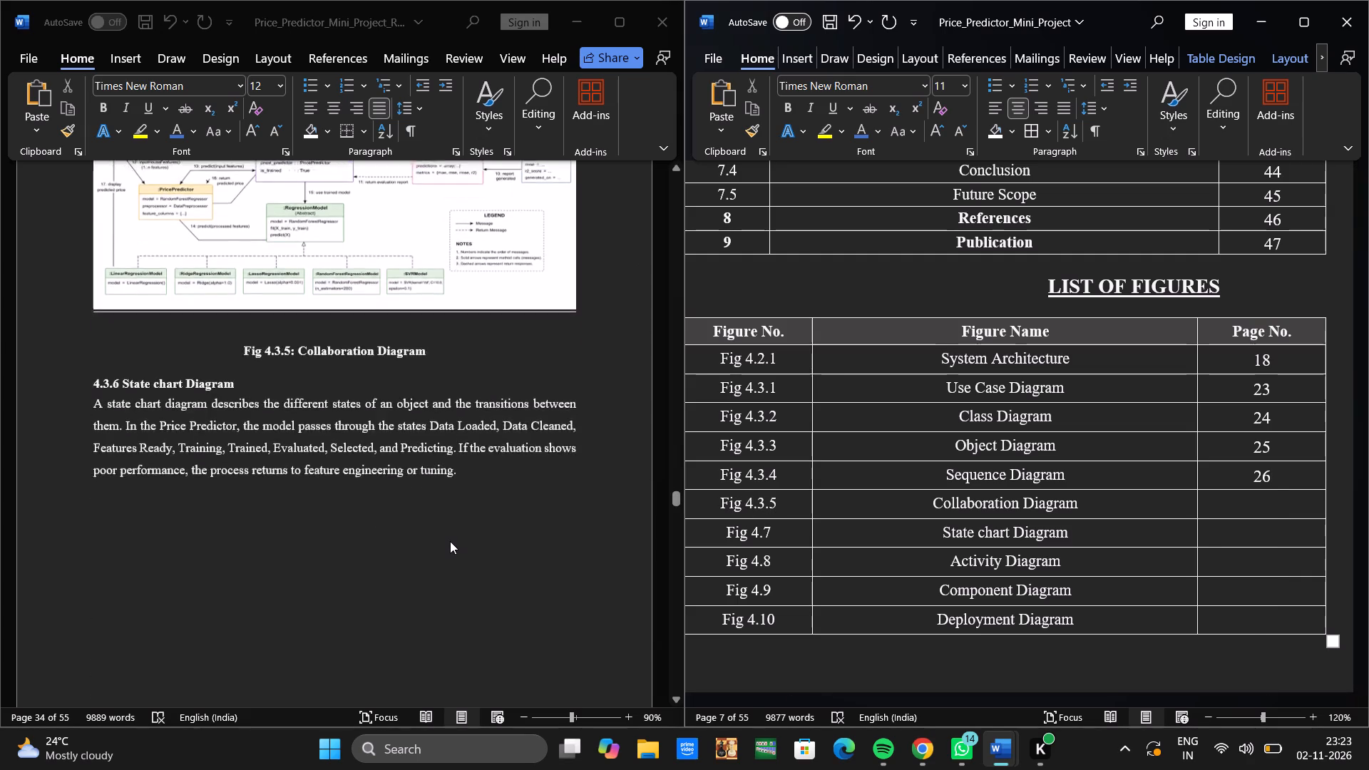
scroll(450, 541, down, 2)
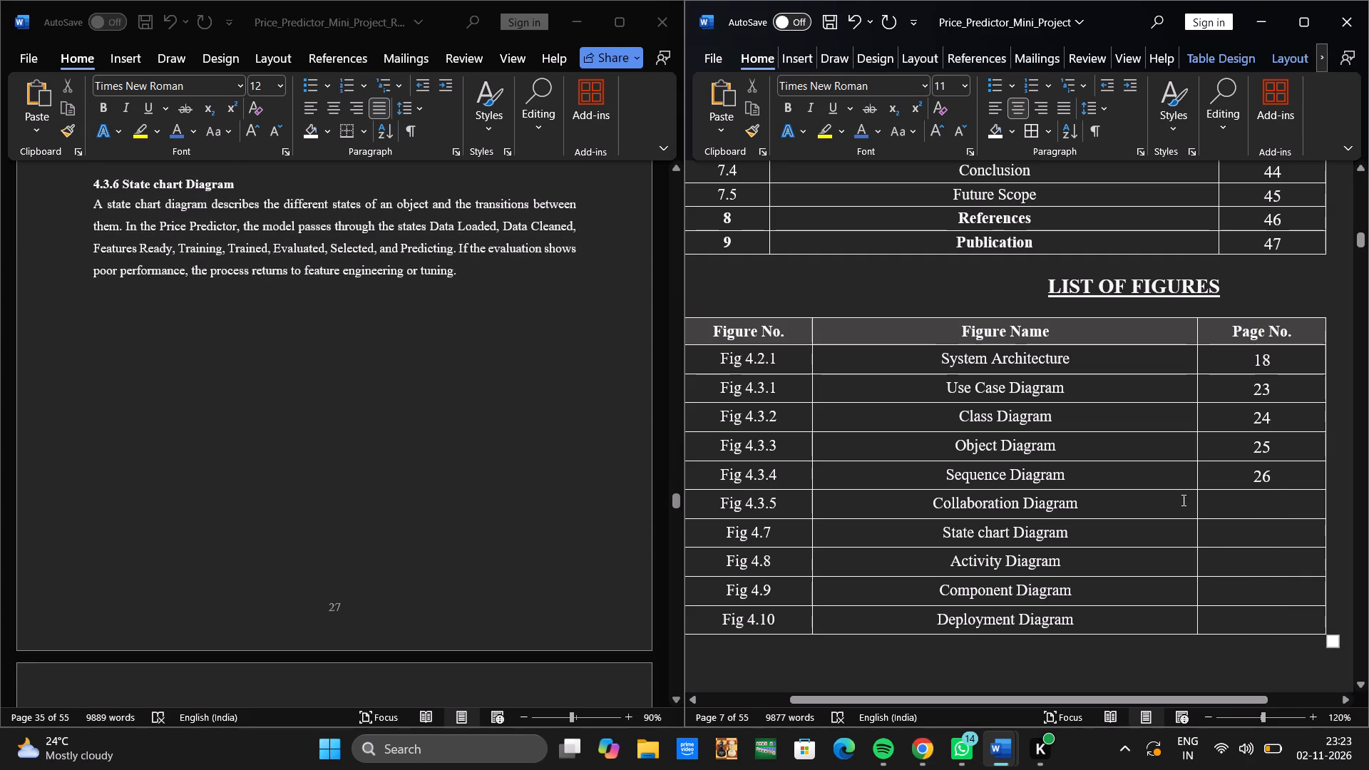
click(1264, 505)
text(27)
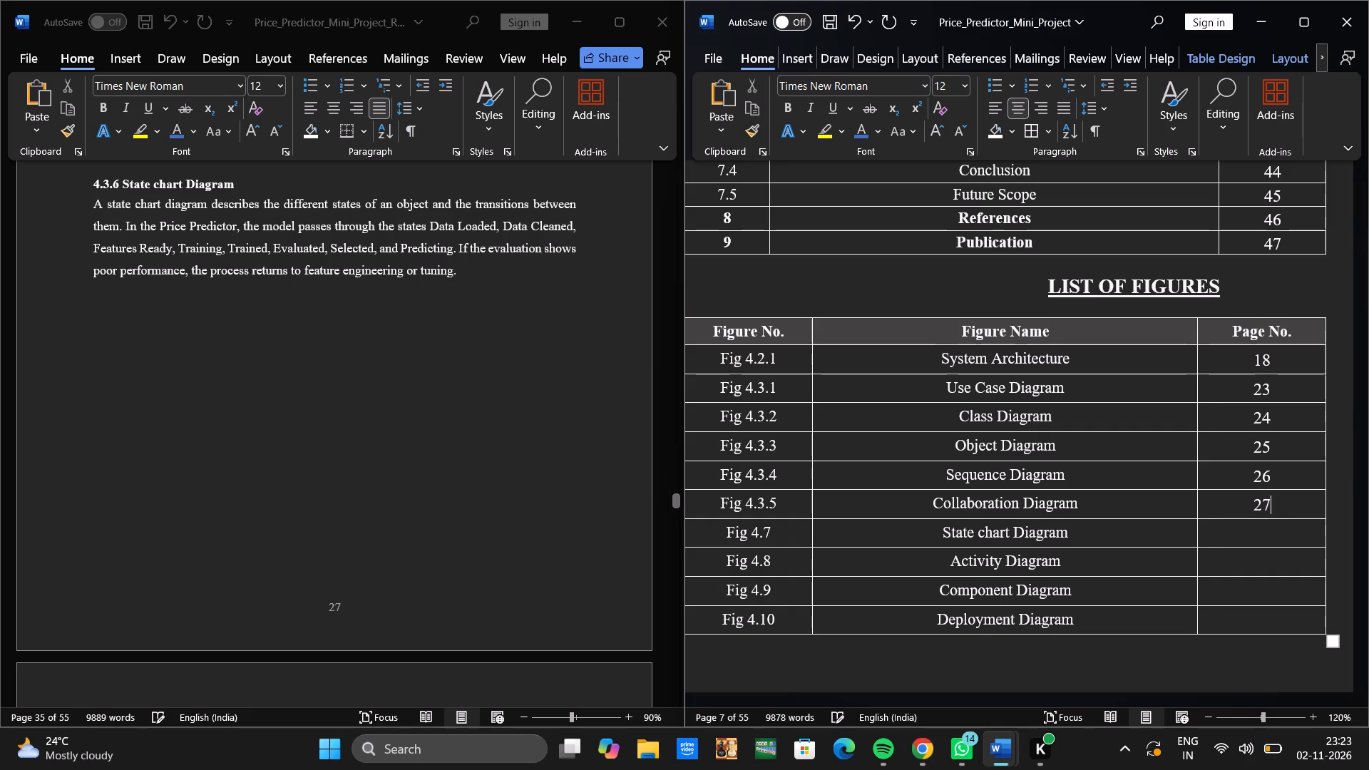
Recheck the report's Sequence Diagram and Collaboration Diagram captions and pages against their entries in the List of Figures.
scroll(525, 563, down, 1)
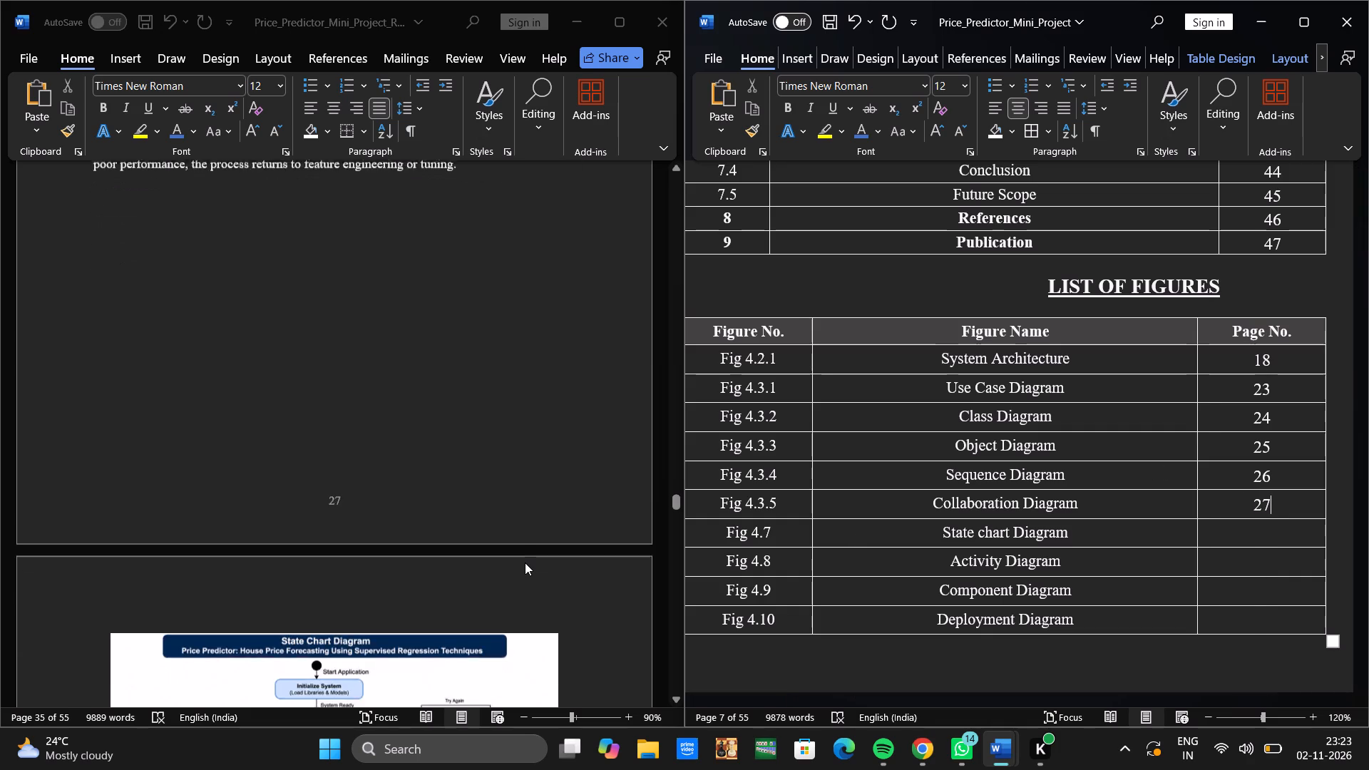
scroll(525, 563, down, 1)
scroll(525, 563, up, 2)
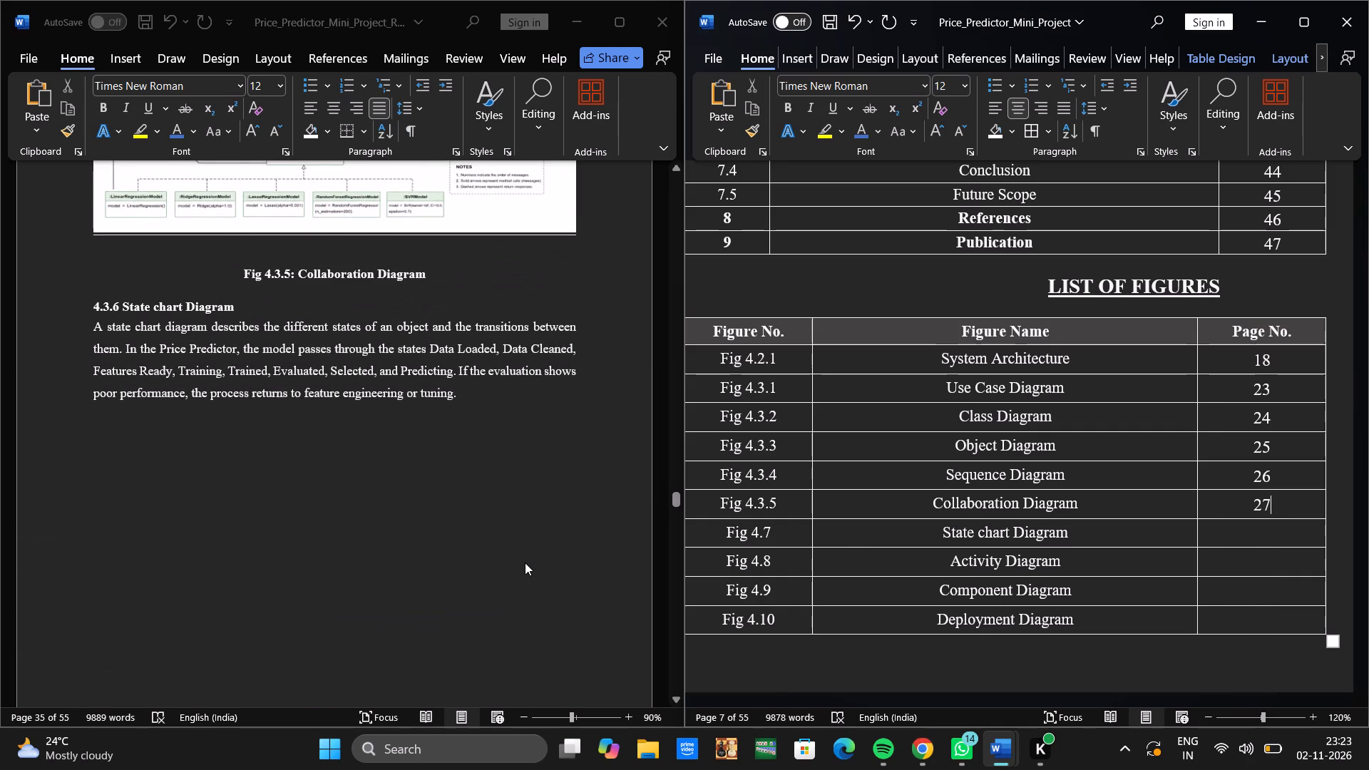
scroll(525, 563, up, 4)
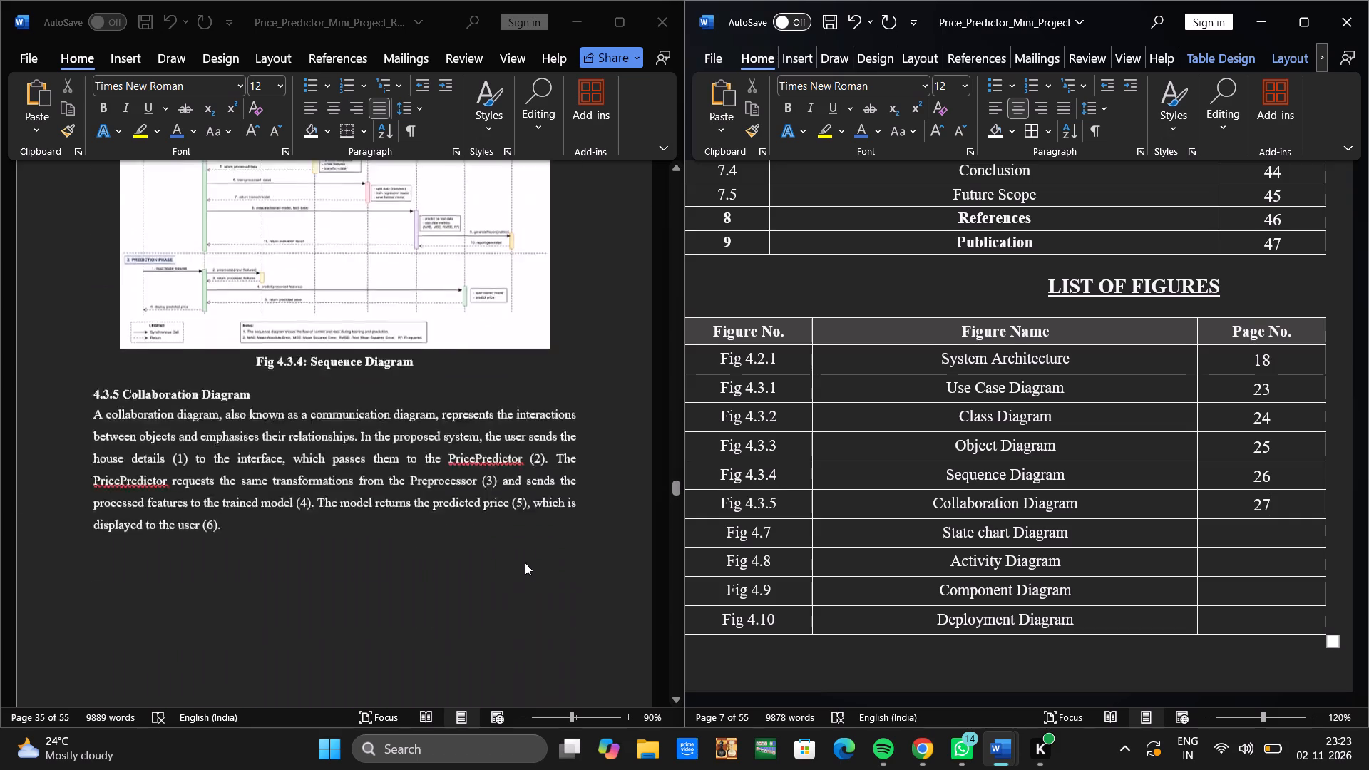
scroll(525, 563, up, 3)
scroll(525, 563, down, 3)
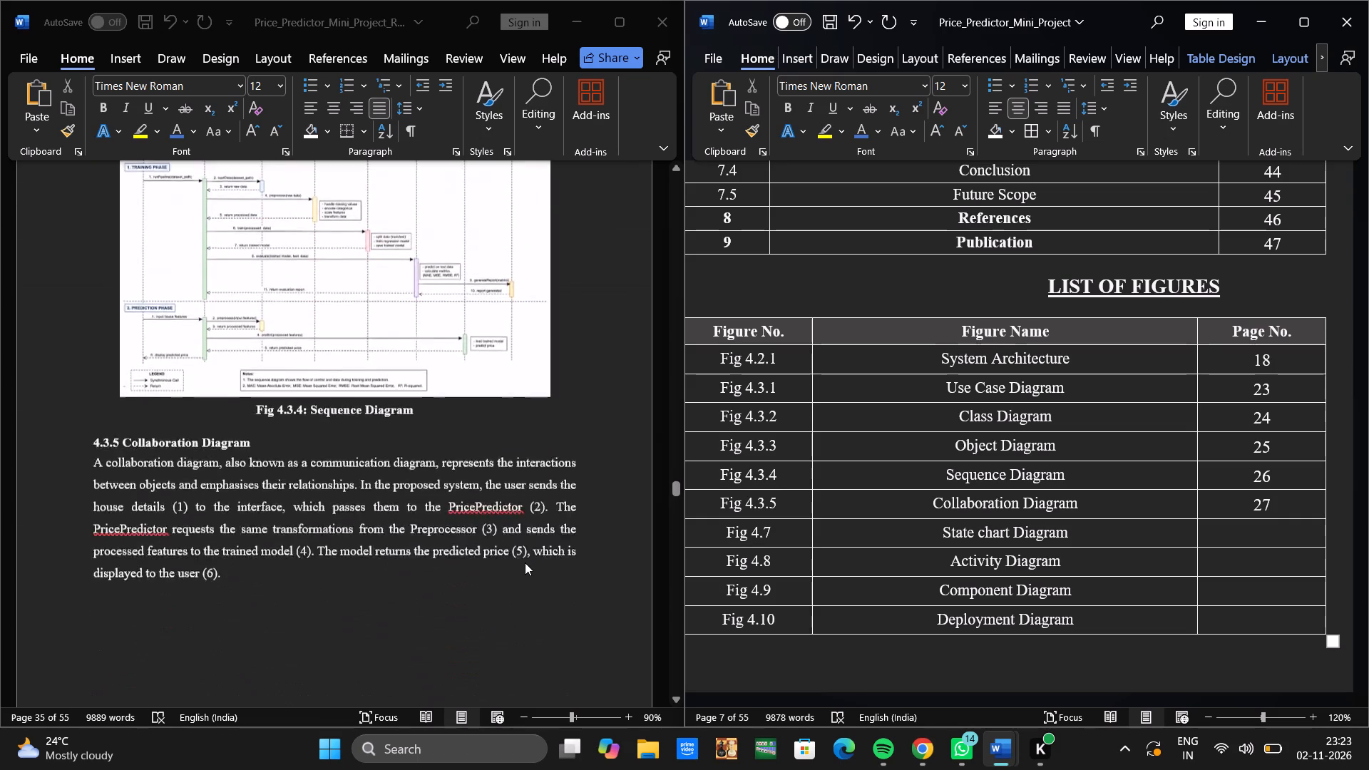
scroll(525, 563, down, 4)
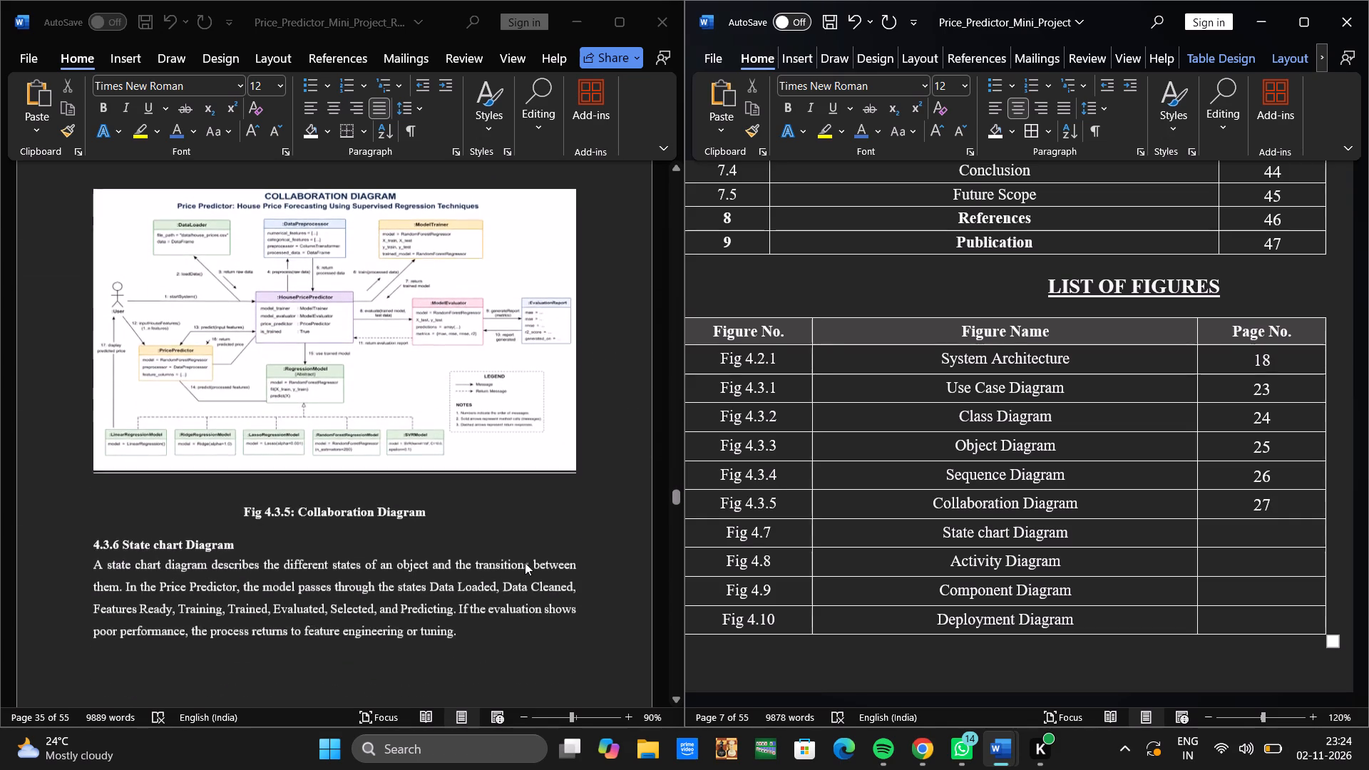
scroll(525, 563, down, 1)
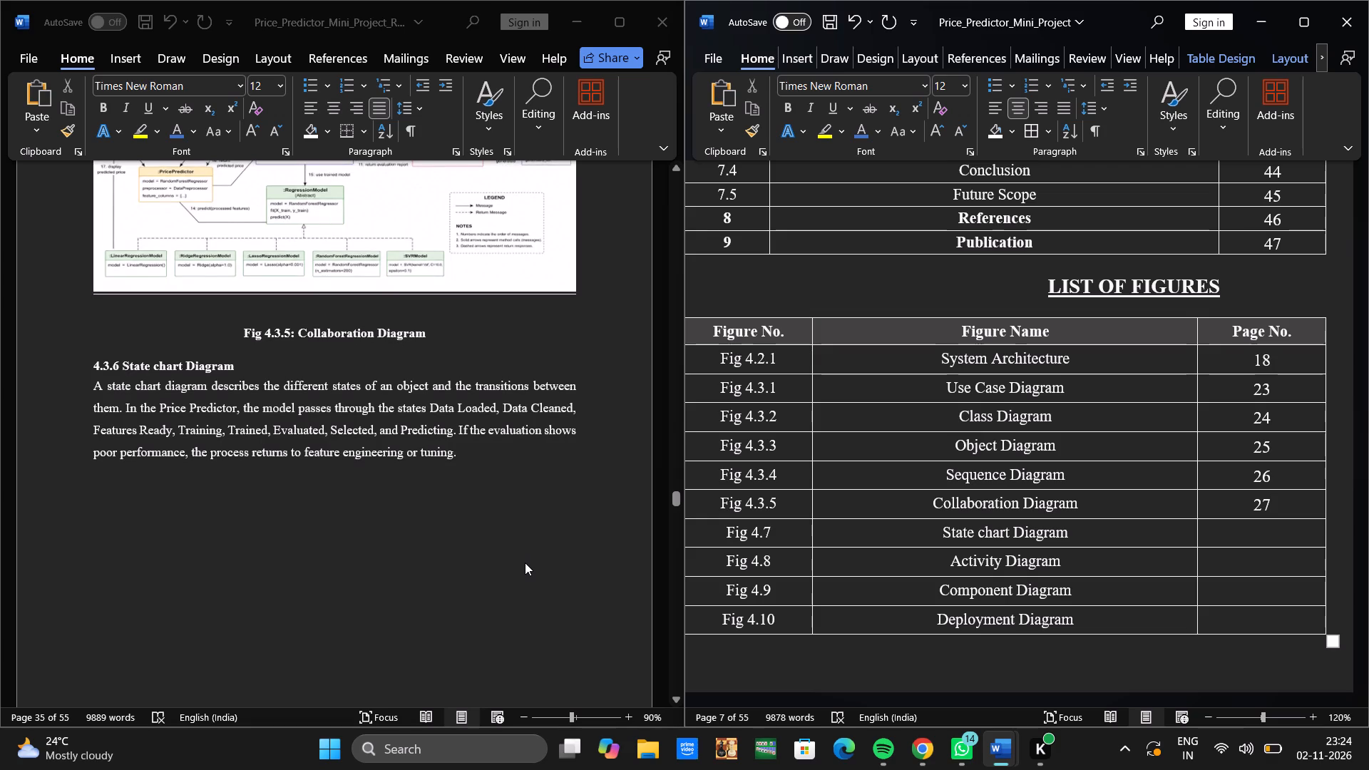
Find the State chart Diagram's caption in the report and renumber its entry in the List of Figures as Fig 4.3.6.
scroll(525, 563, down, 3)
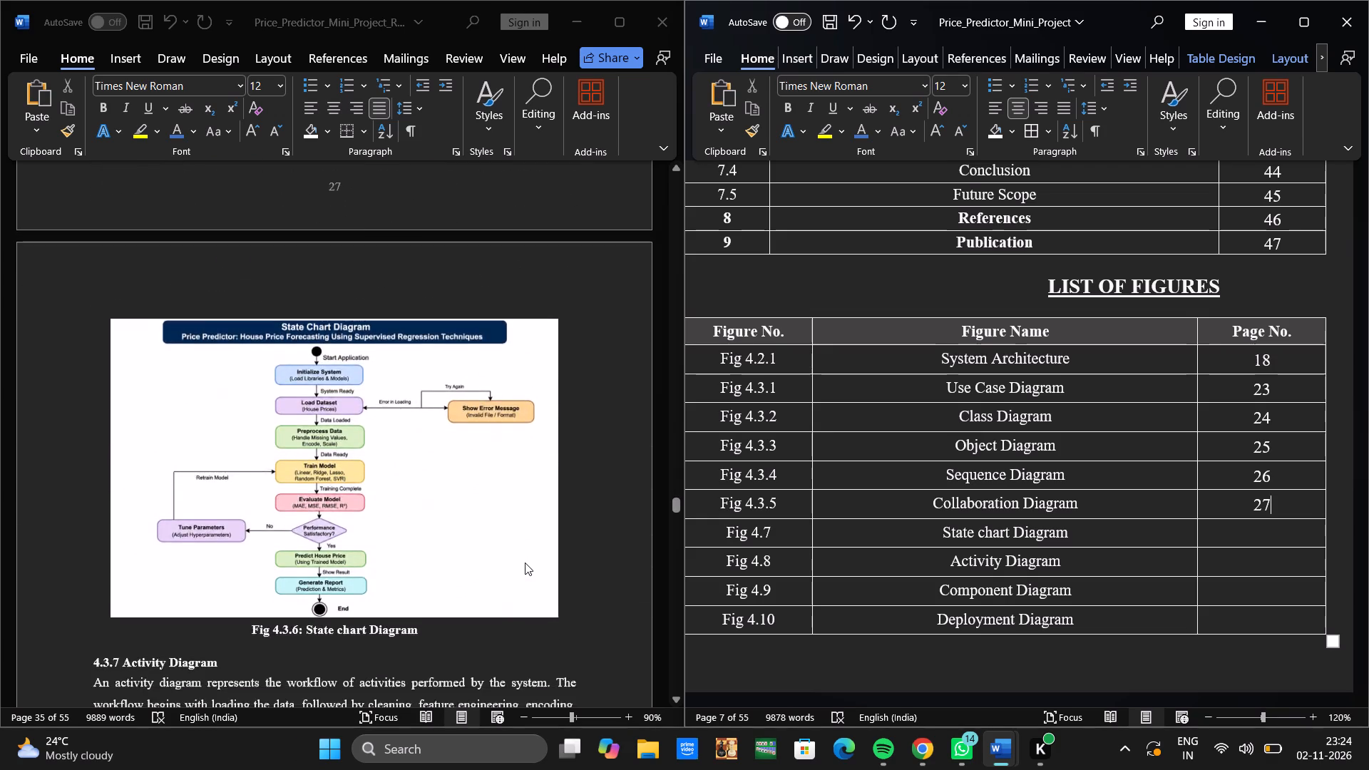
scroll(525, 563, down, 3)
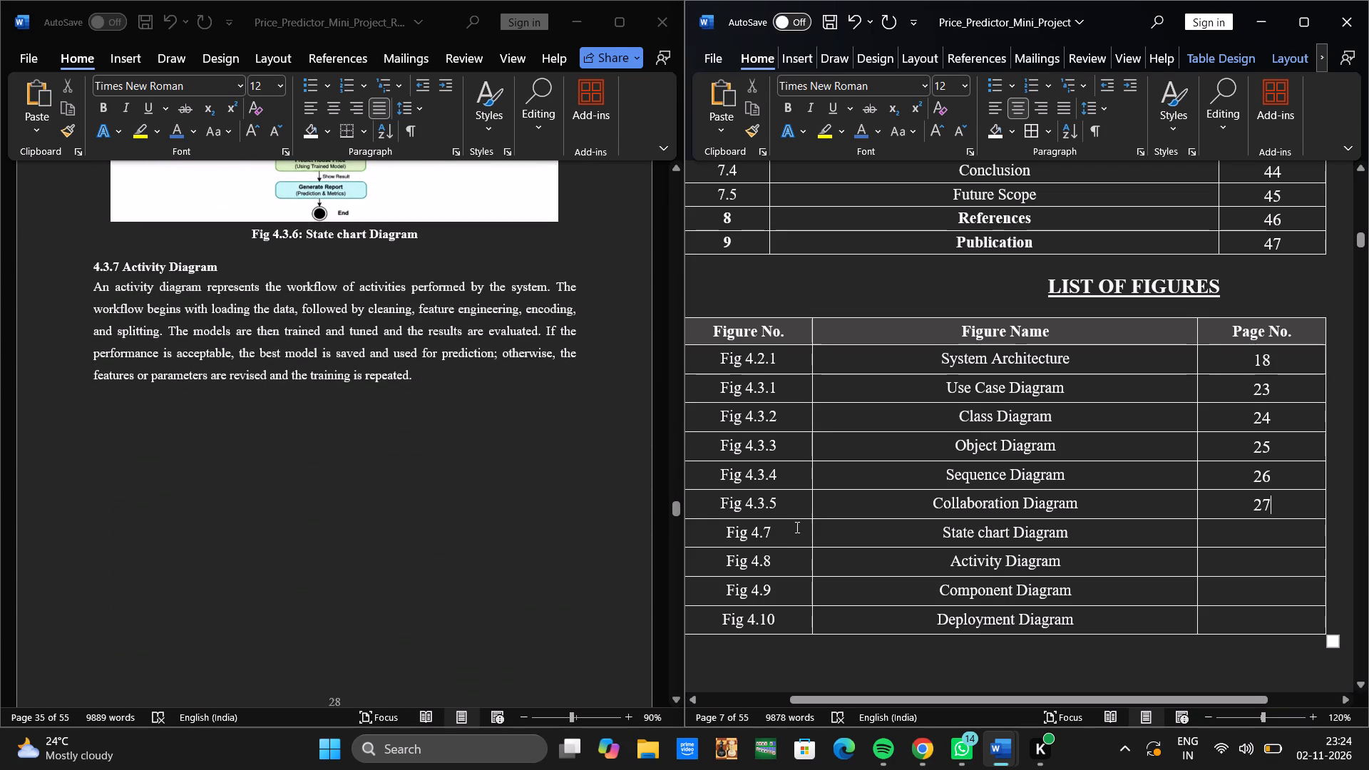
click(789, 530)
key(BackSpace)
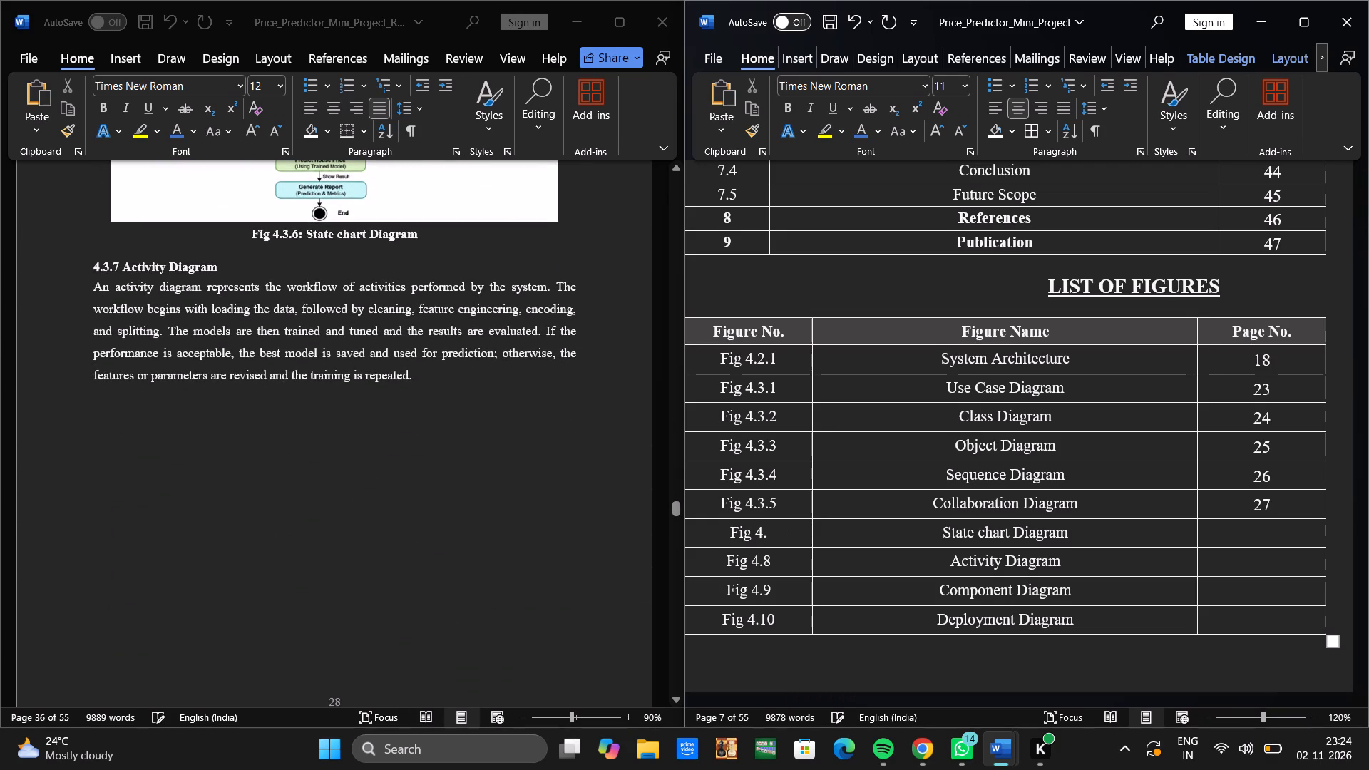
text(3.6)
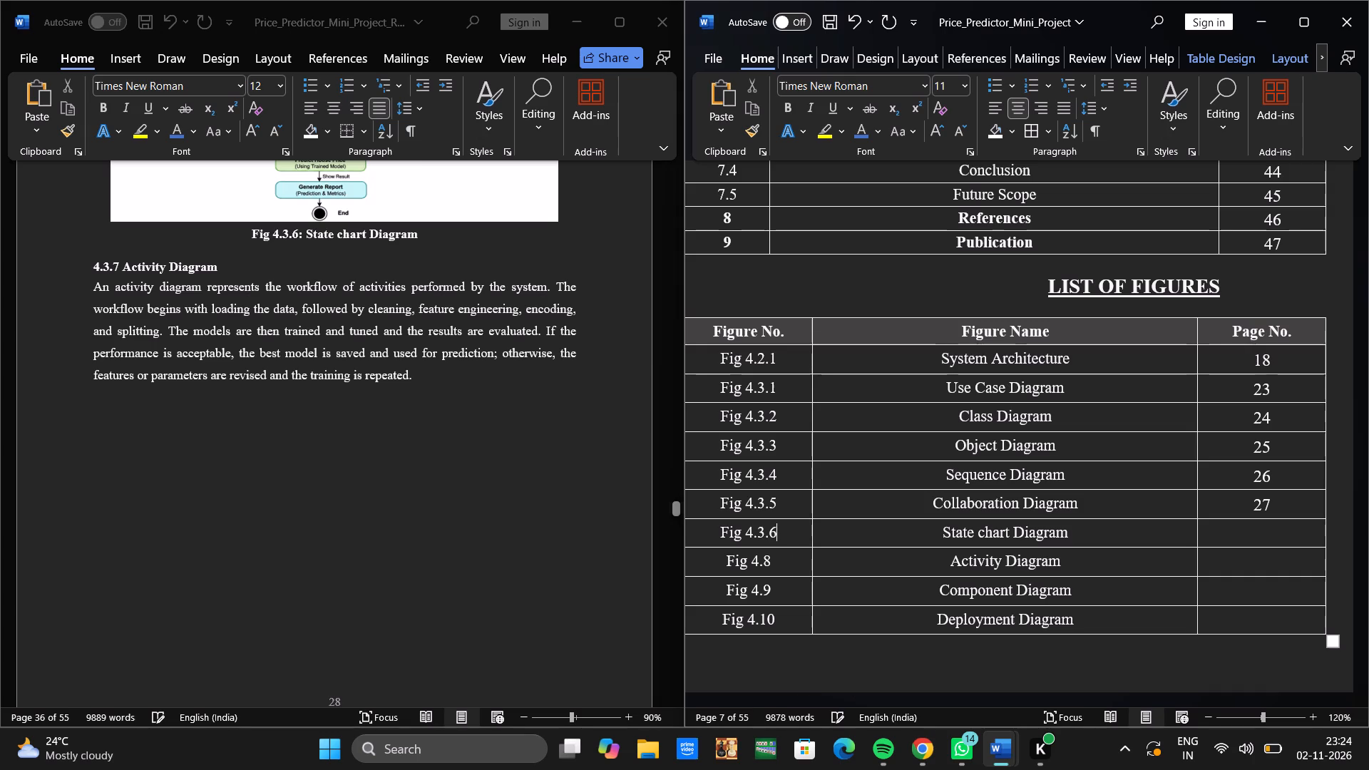
key(BackSpace)
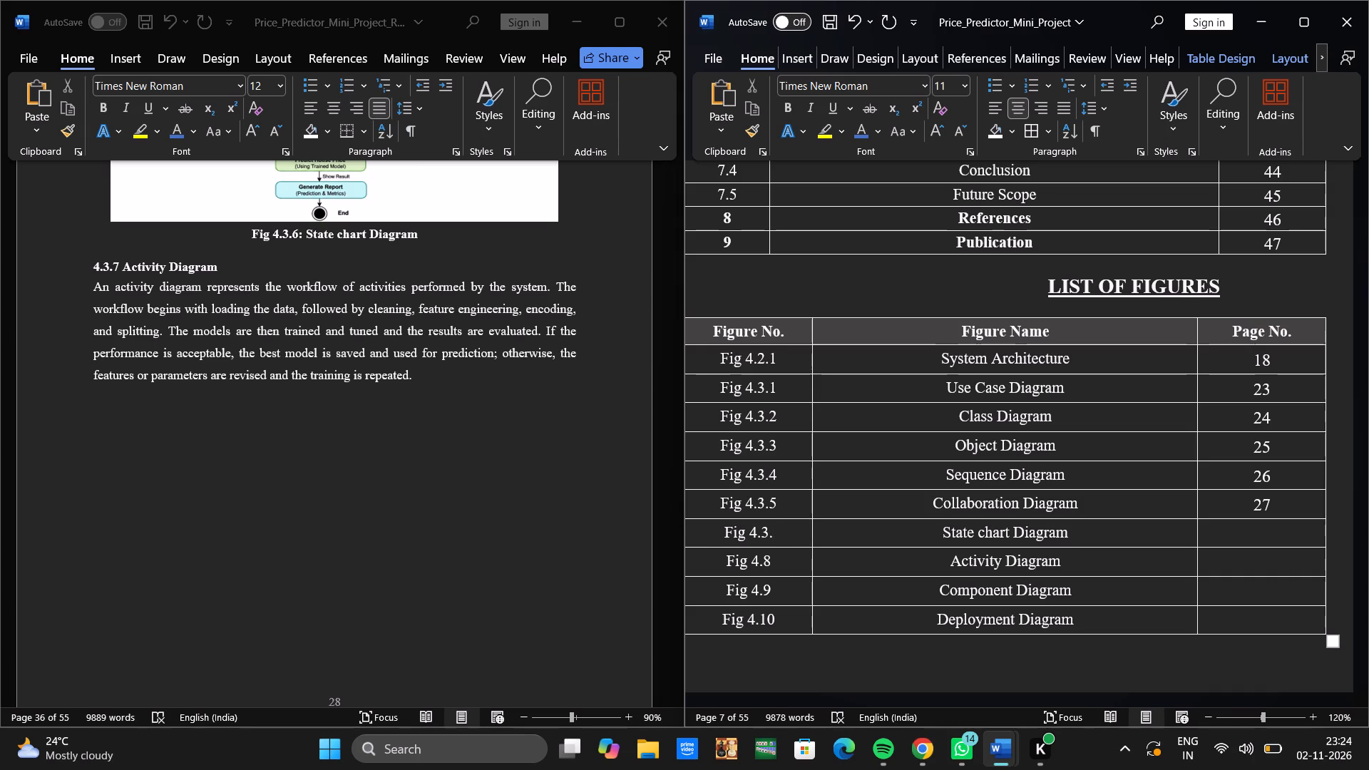
key(6)
Look up the report page of the State chart Diagram and enter page number 28 for it in the List of Figures.
scroll(318, 584, down, 1)
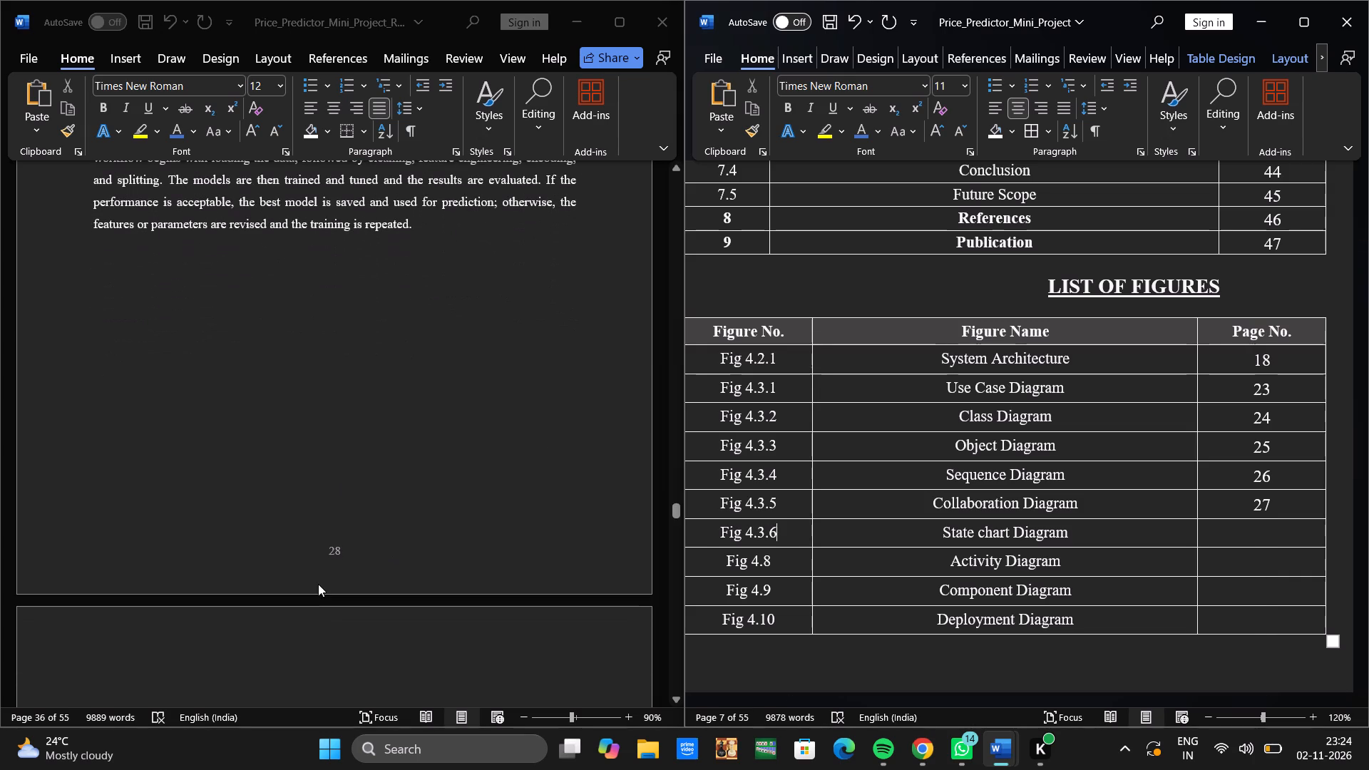
click(1265, 535)
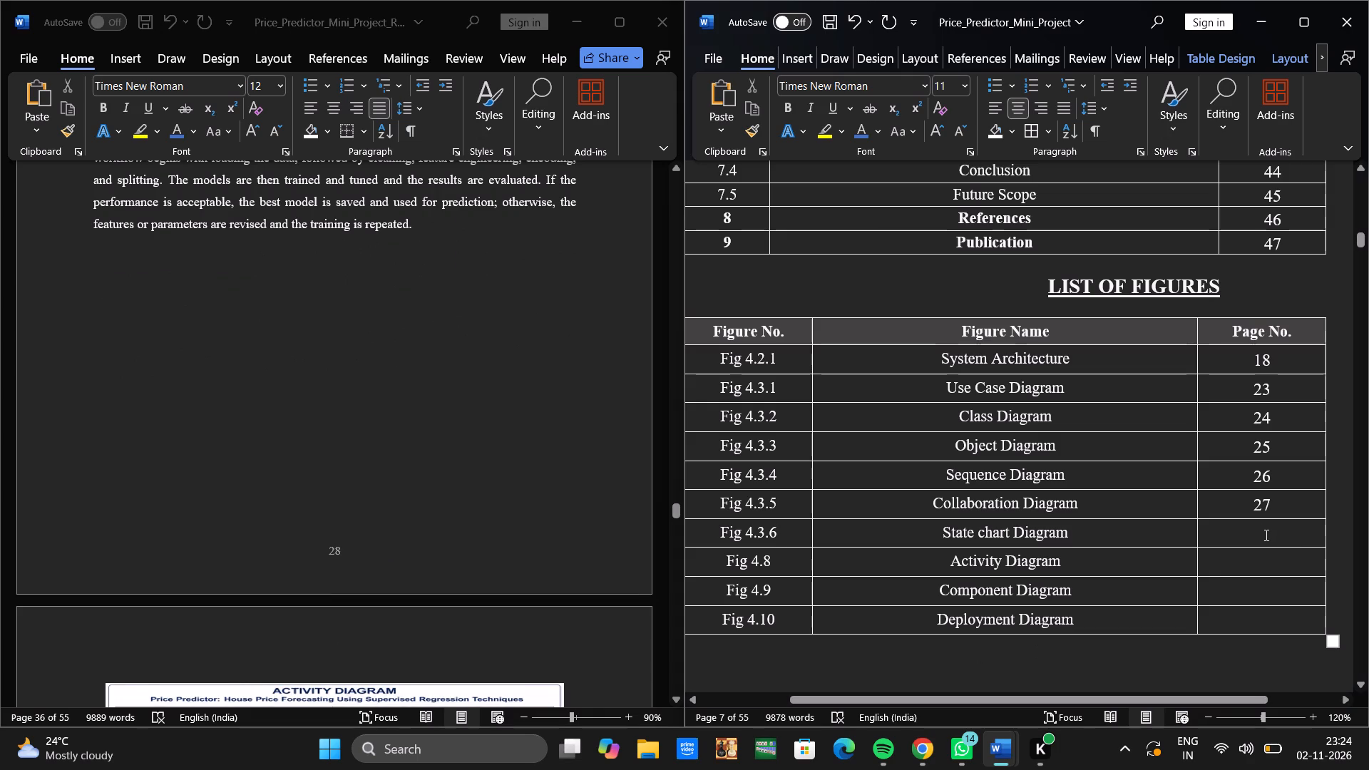
scroll(545, 449, up, 1)
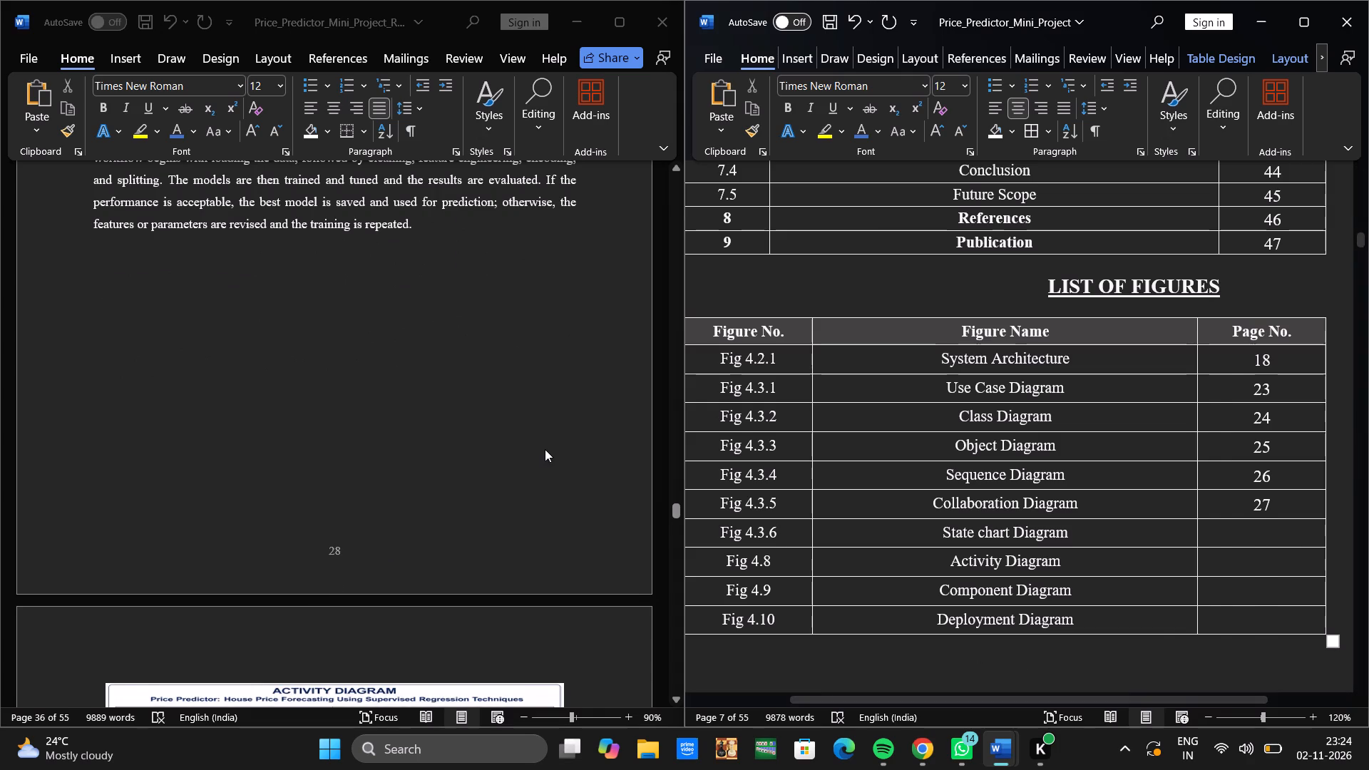
scroll(545, 449, up, 1)
text(28)
Find the Activity Diagram's caption in the report and set its List of Figures entry to Fig 4.3.7 with page number 29.
scroll(336, 395, down, 1)
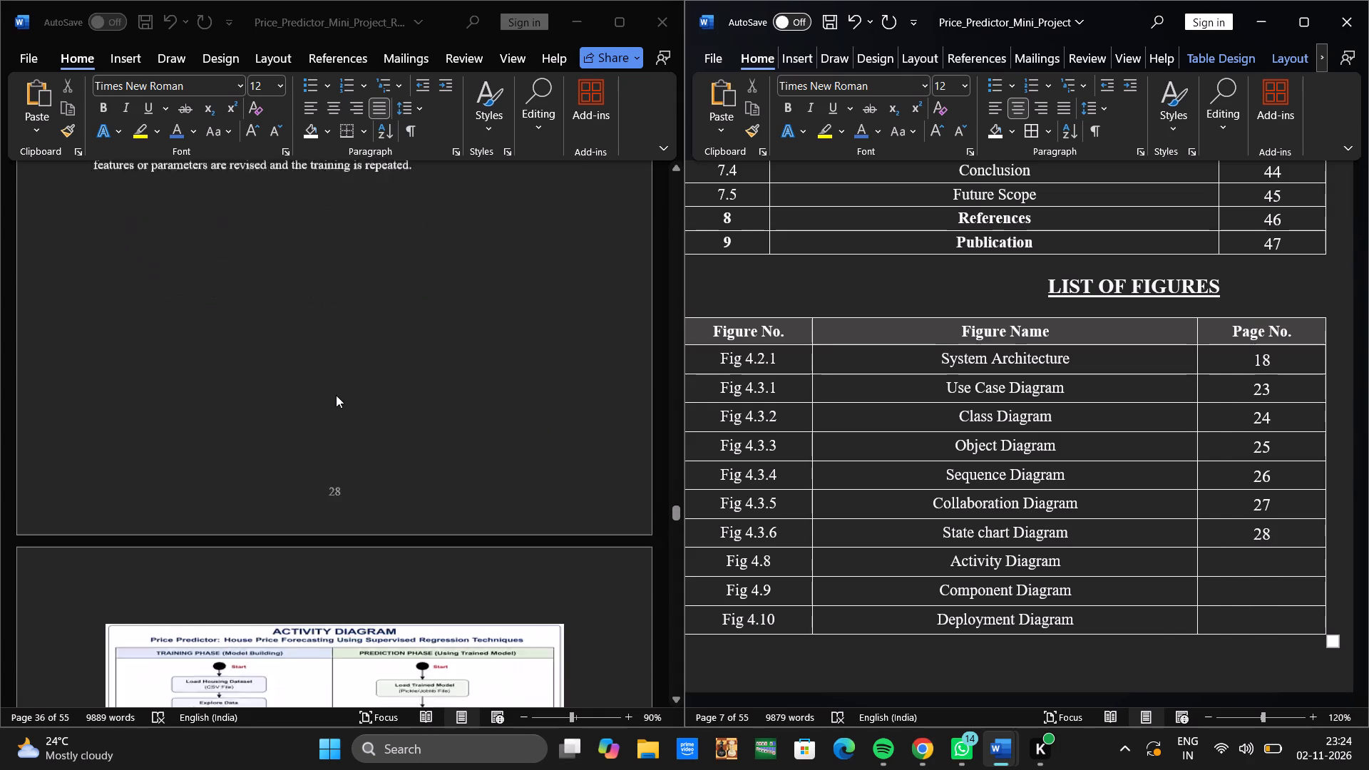
scroll(336, 395, down, 4)
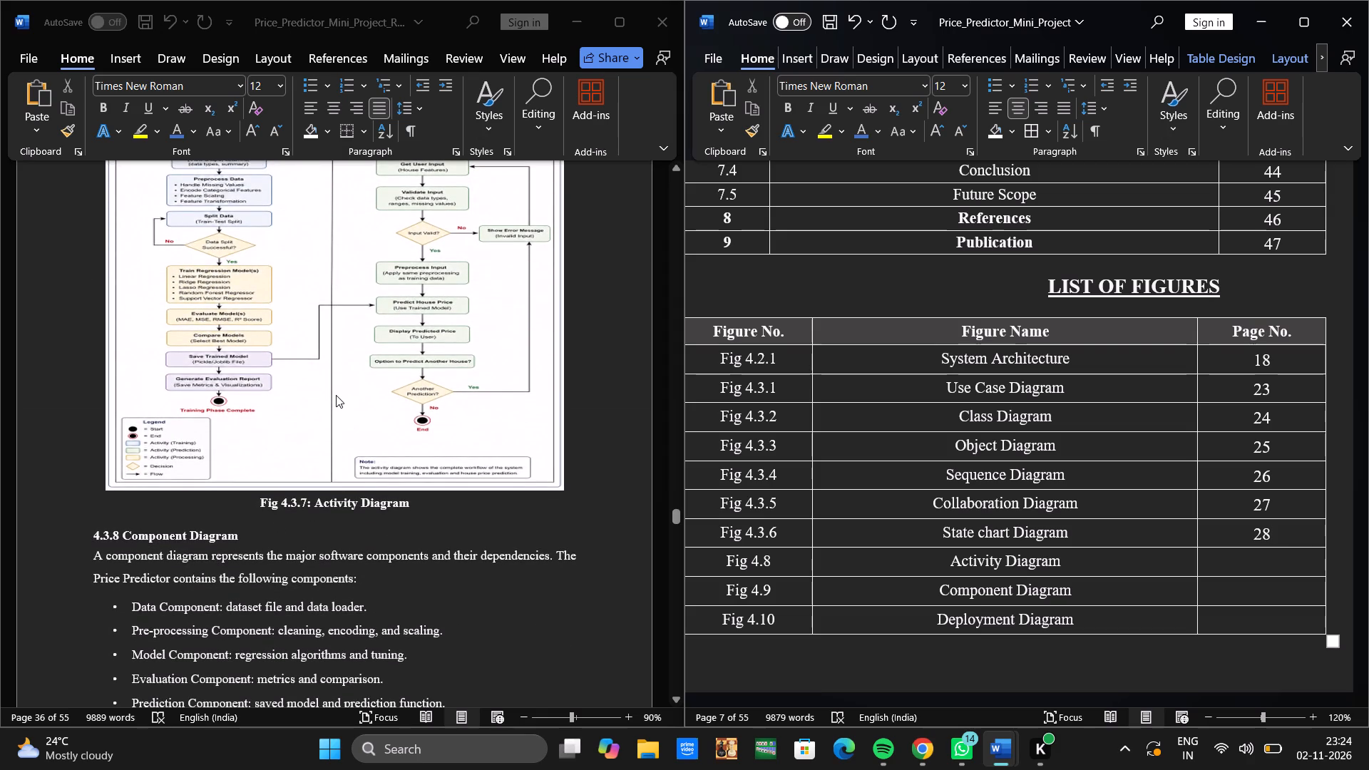
scroll(336, 395, down, 1)
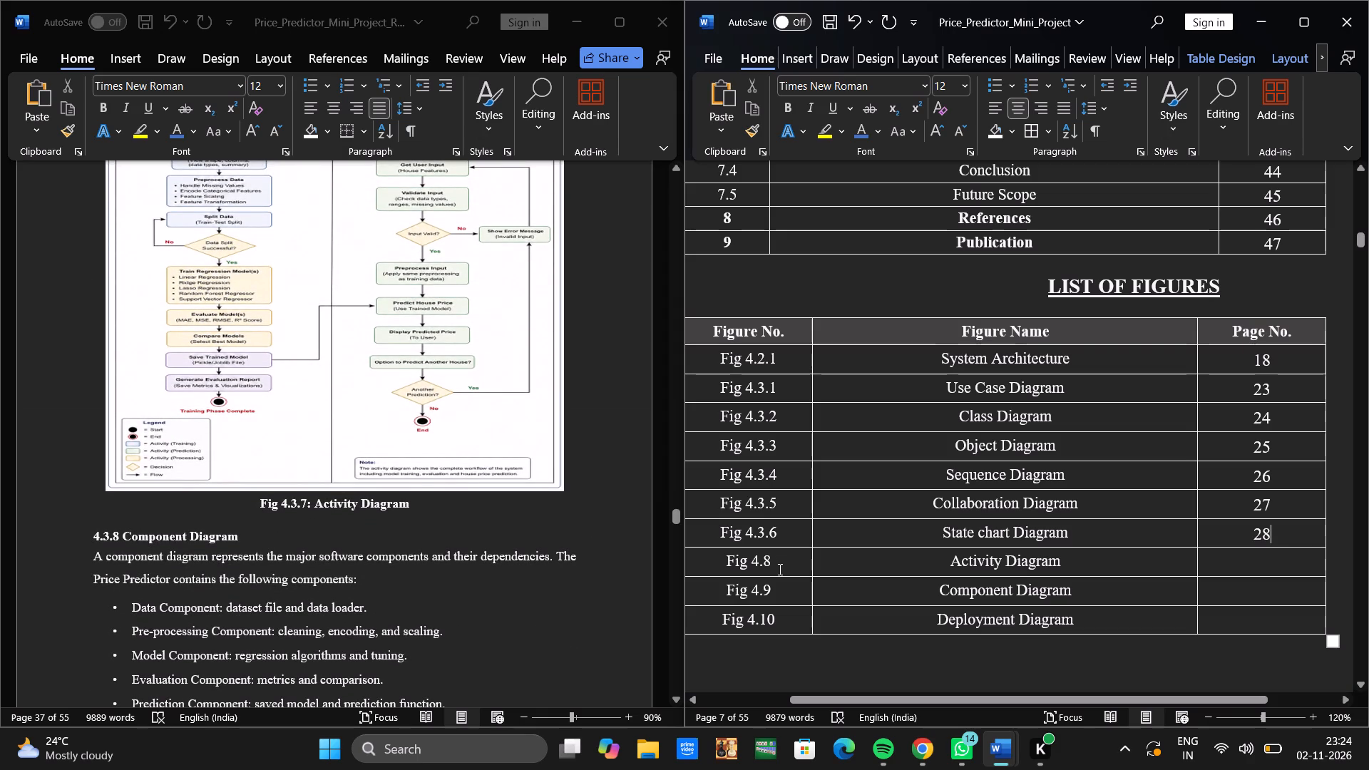
click(780, 571)
key(BackSpace)
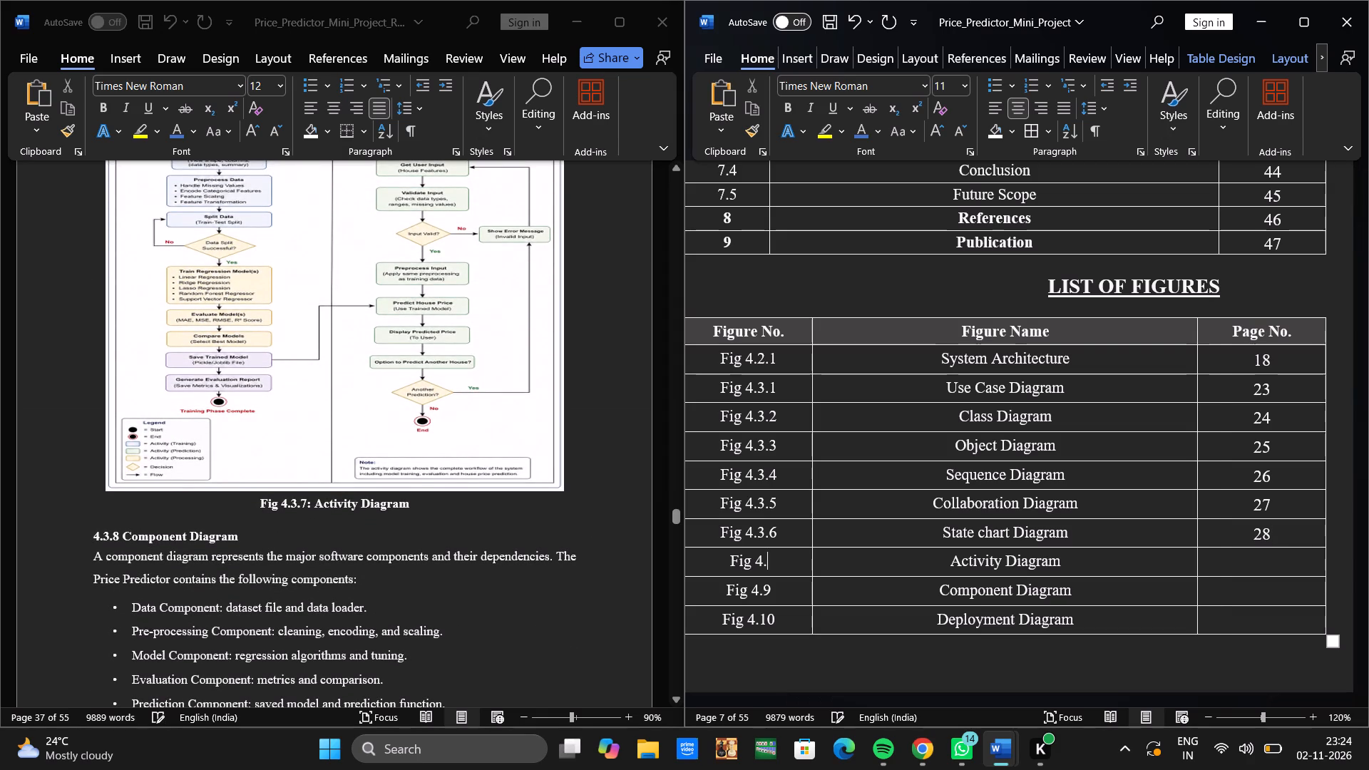
key(3)
text(.5)
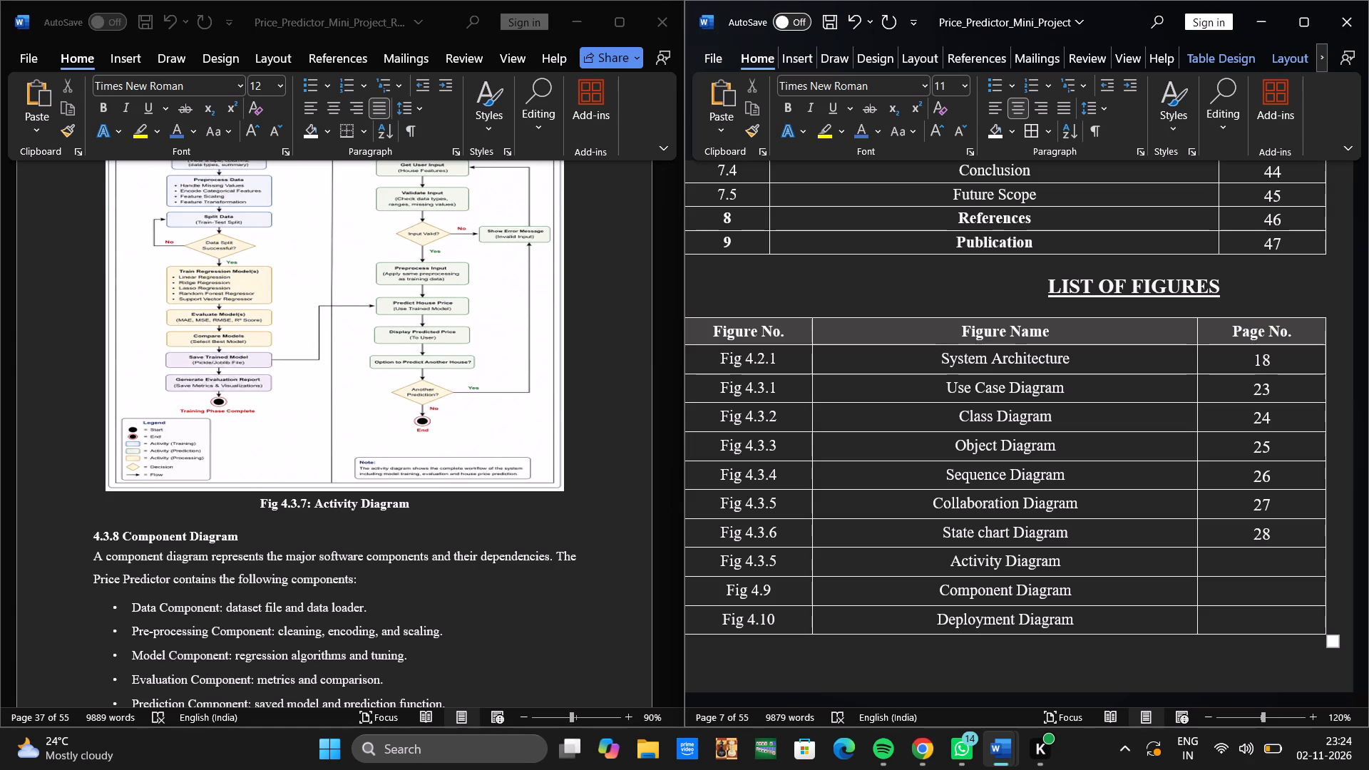
key(BackSpace)
key(7)
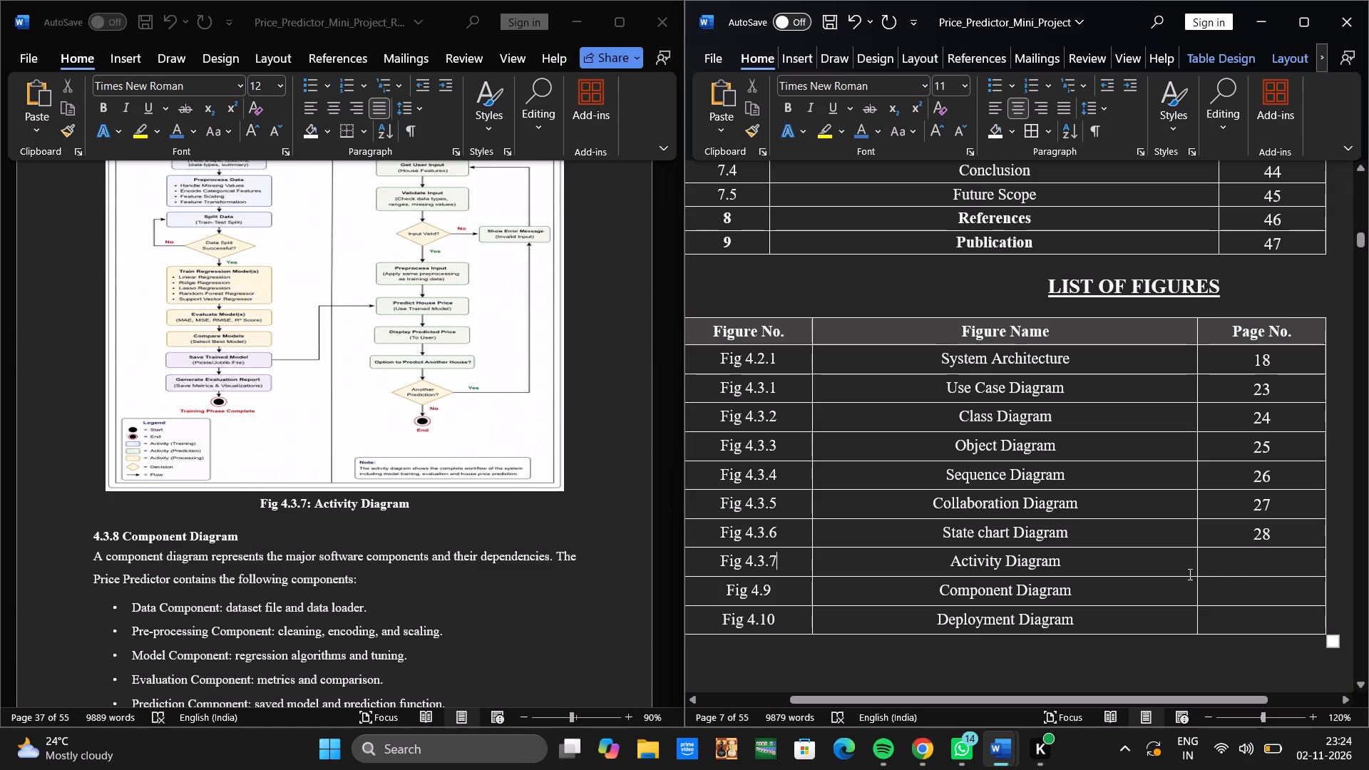
click(1264, 553)
text(29)
Find the Component Diagram's caption in the report and renumber its entry in the List of Figures as Fig 4.3.8.
scroll(615, 611, down, 2)
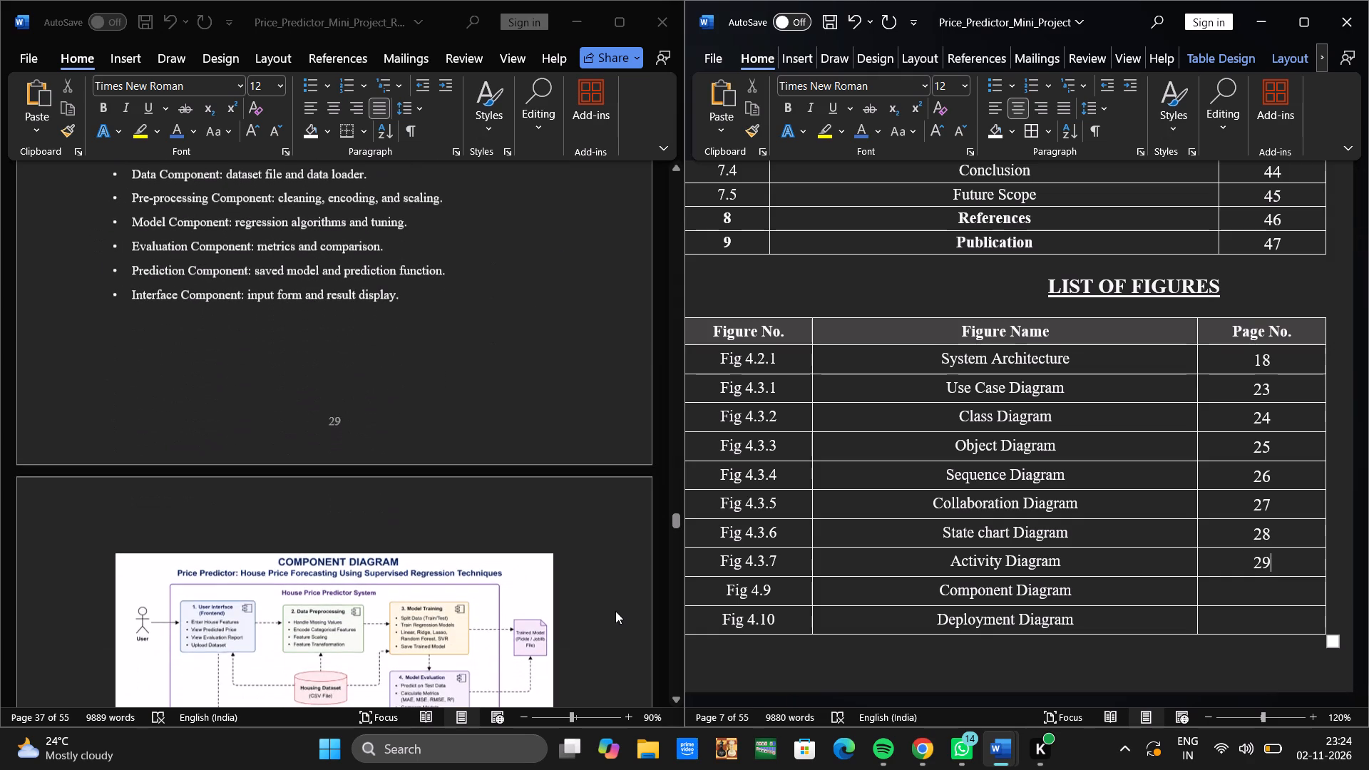
scroll(615, 611, down, 3)
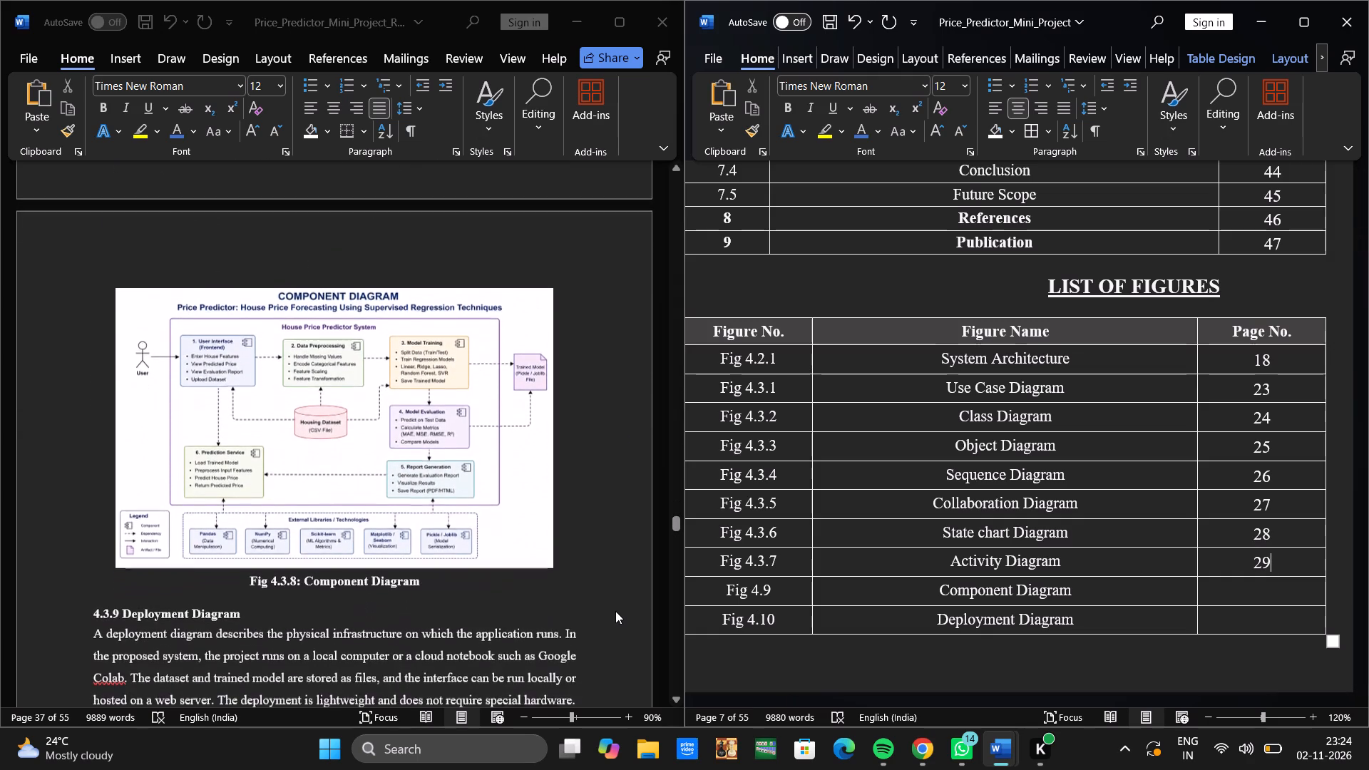
scroll(615, 611, down, 2)
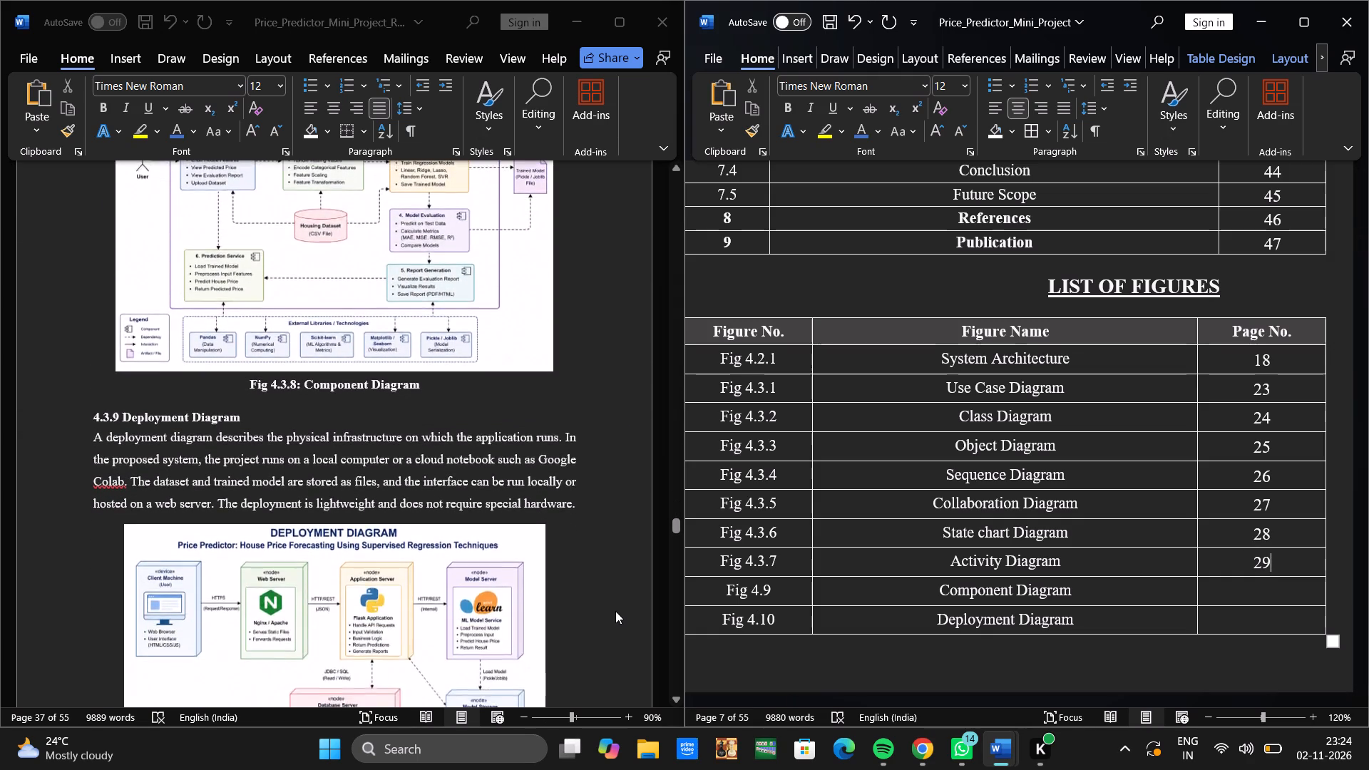
scroll(615, 611, down, 2)
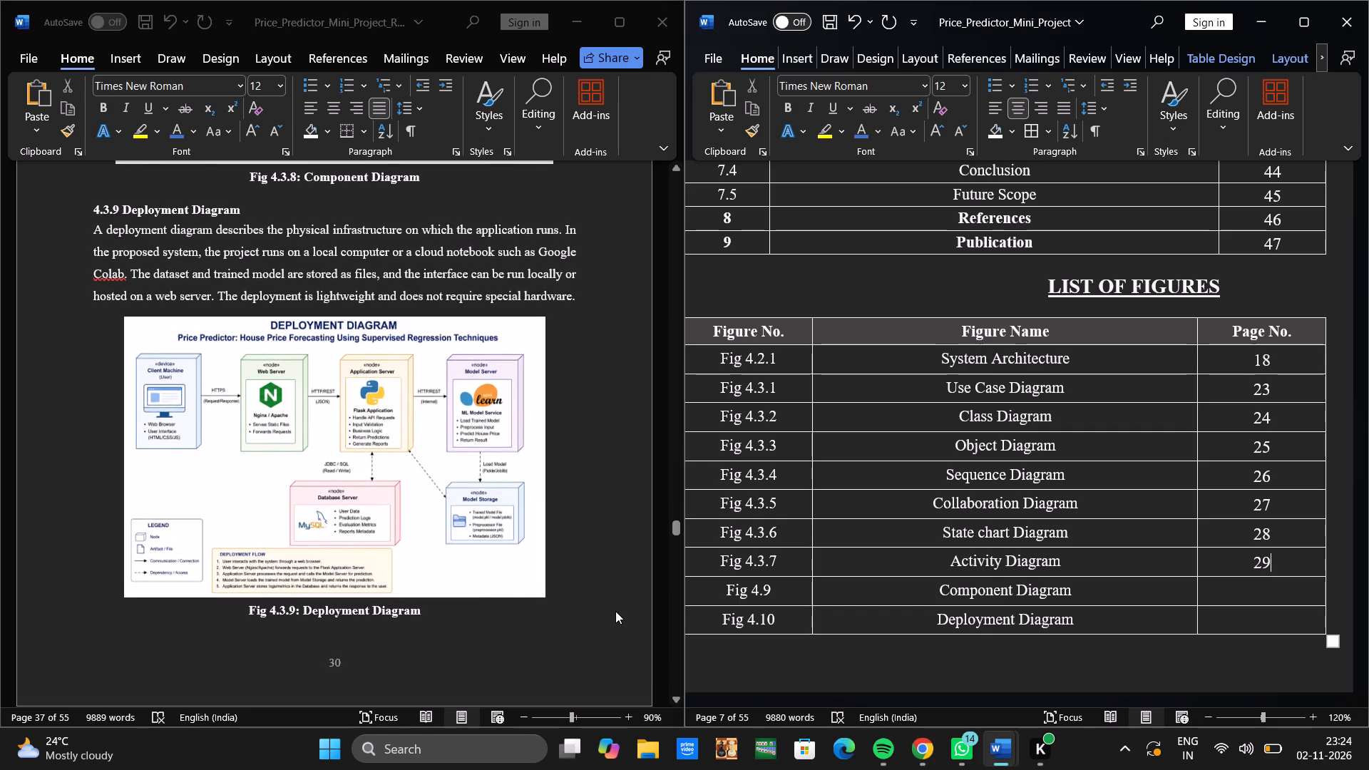
scroll(615, 611, down, 1)
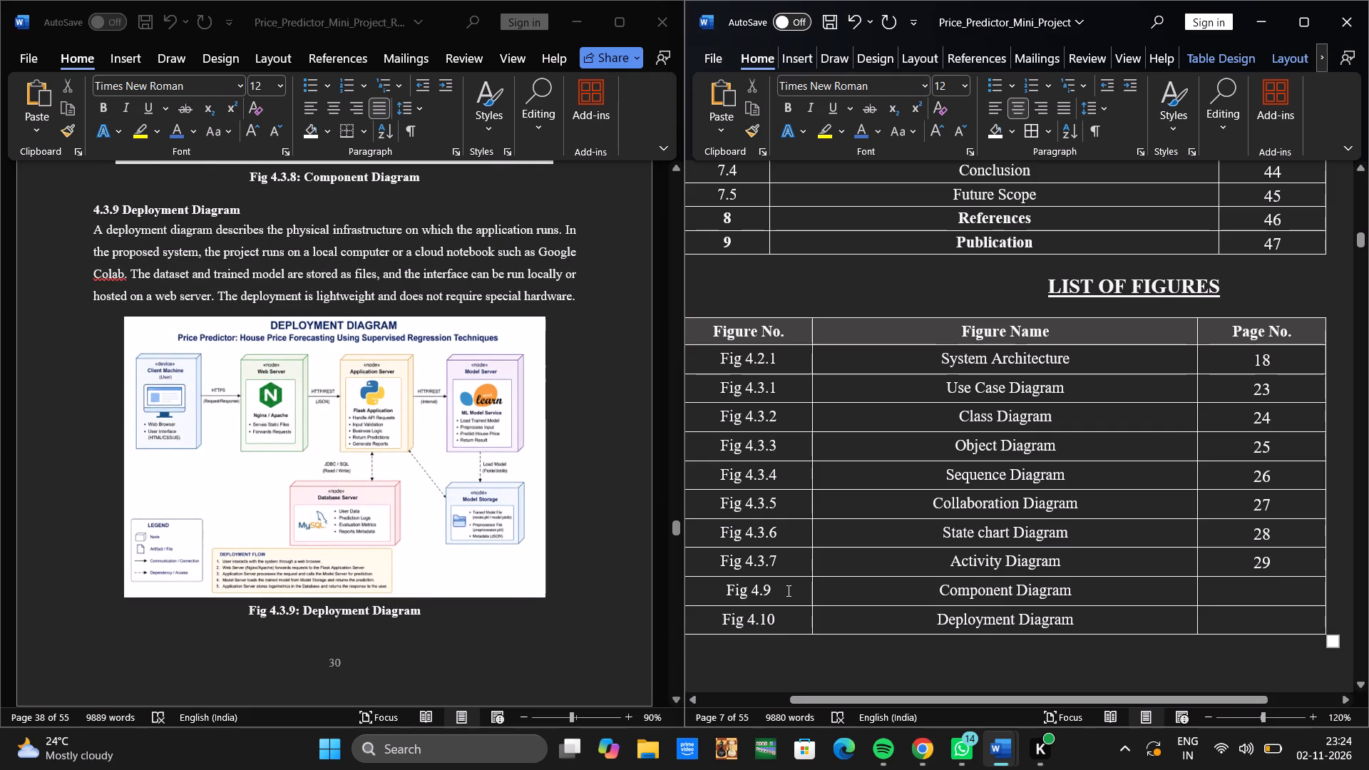
click(787, 590)
key(BackSpace)
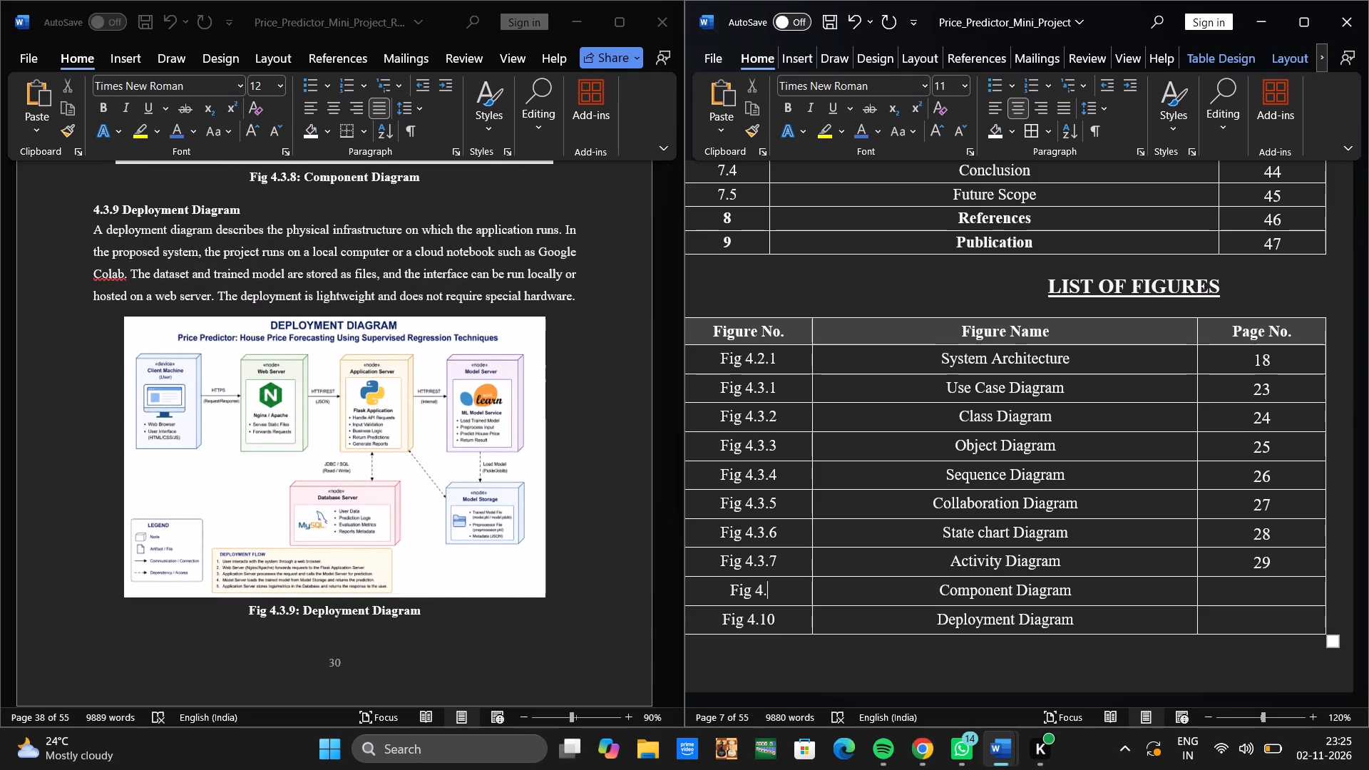
key(3)
key(period)
key(8)
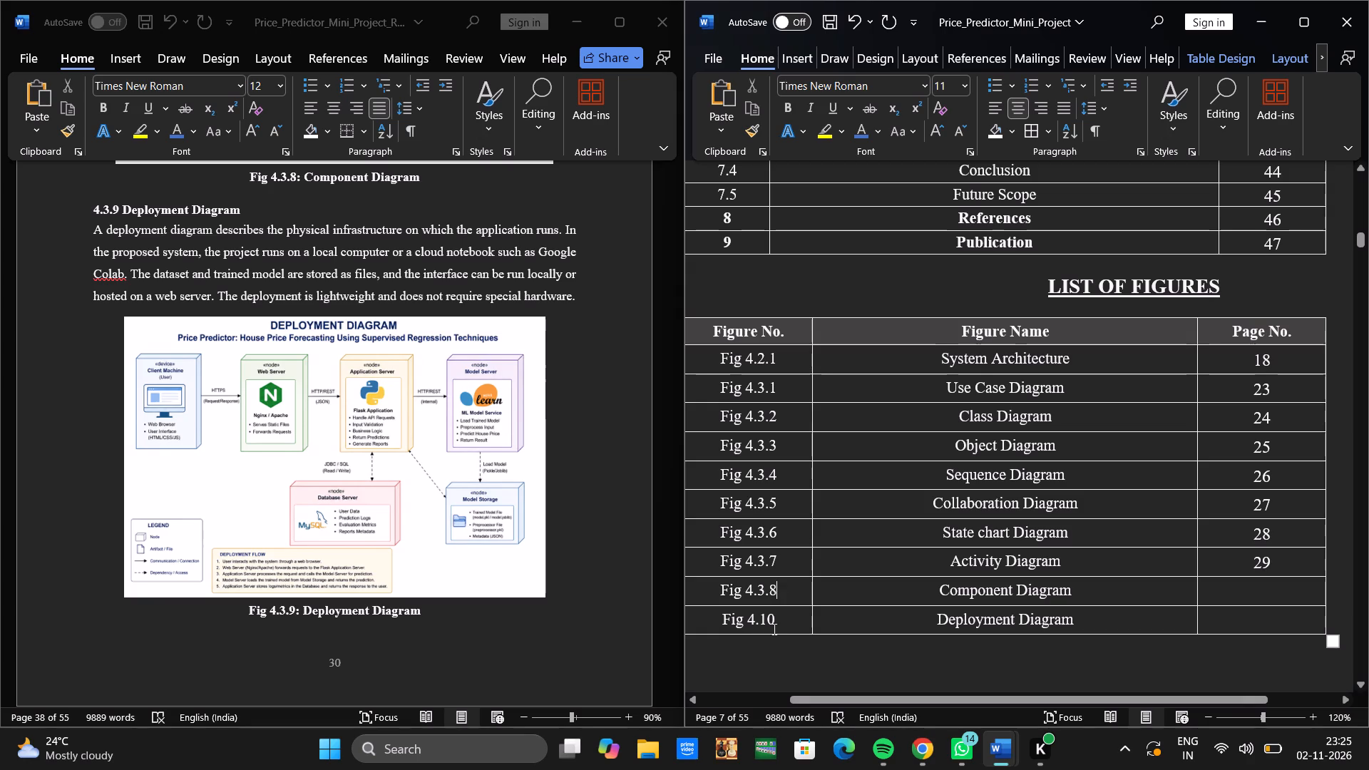
Renumber the Deployment Diagram entry in the List of Figures as Fig 4.3.9.
click(779, 624)
key(BackSpace)
key(BackSpace)
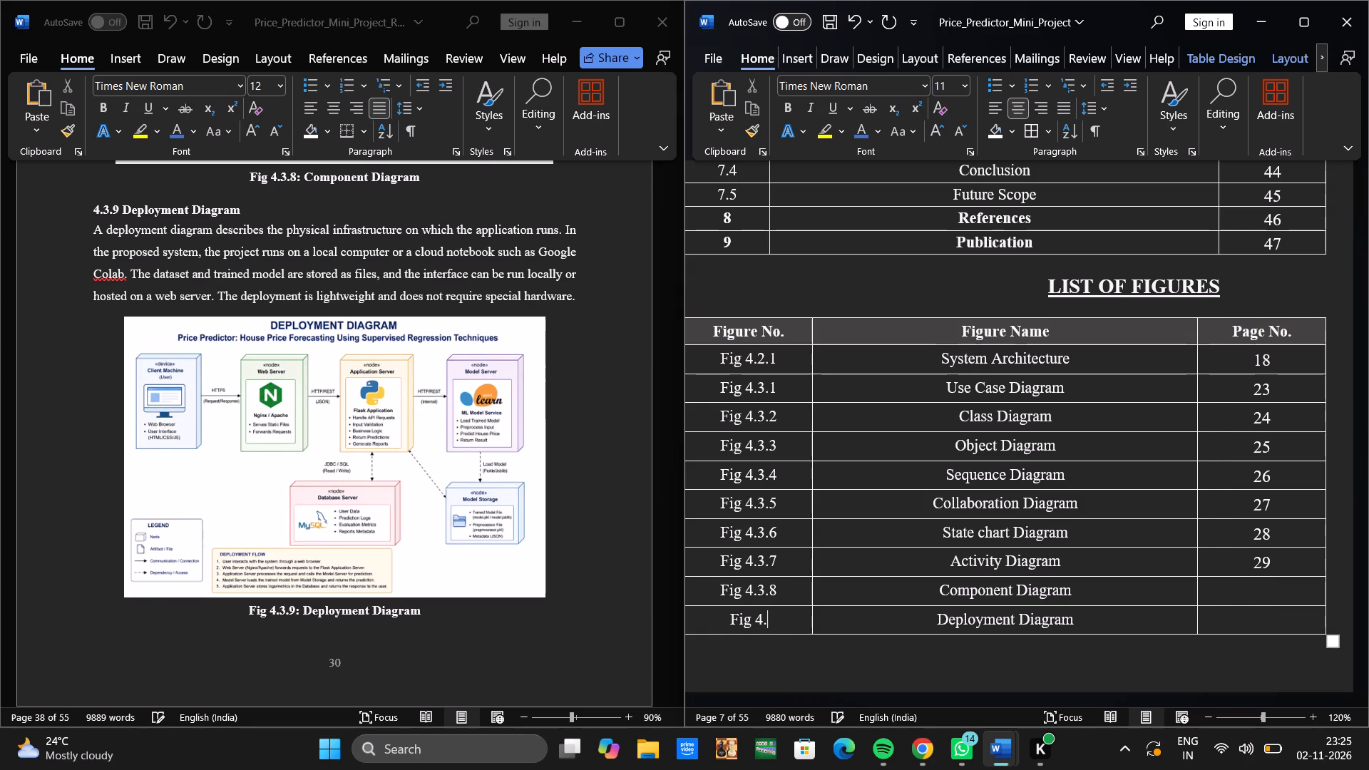
text(3.9)
Enter page number 30 for both the Component Diagram and the Deployment Diagram in the List of Figures.
click(1277, 596)
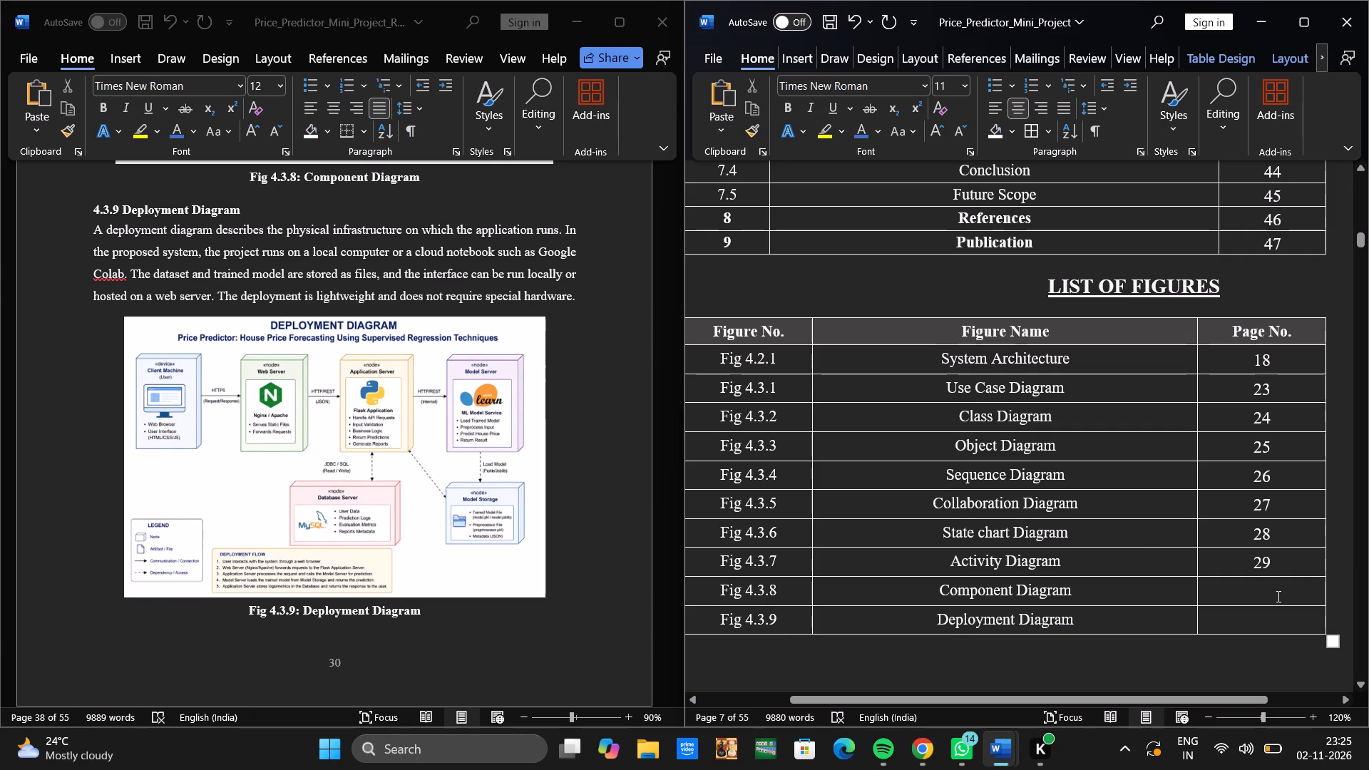
text(30)
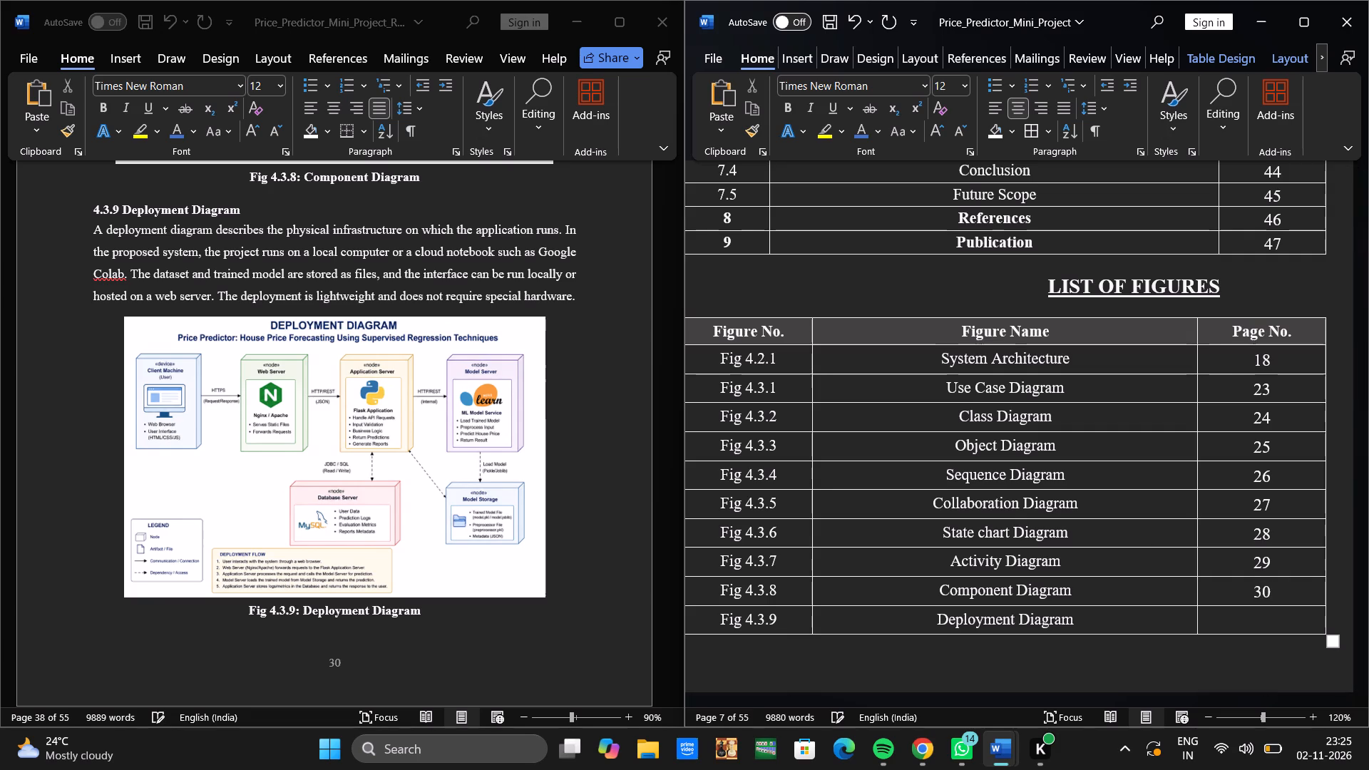
key(Down)
text(30)
Find the report's next table caption after the UML diagrams and renumber the Implementation Steps entry in the List of Tables as Table 5.5.
scroll(1277, 596, down, 2)
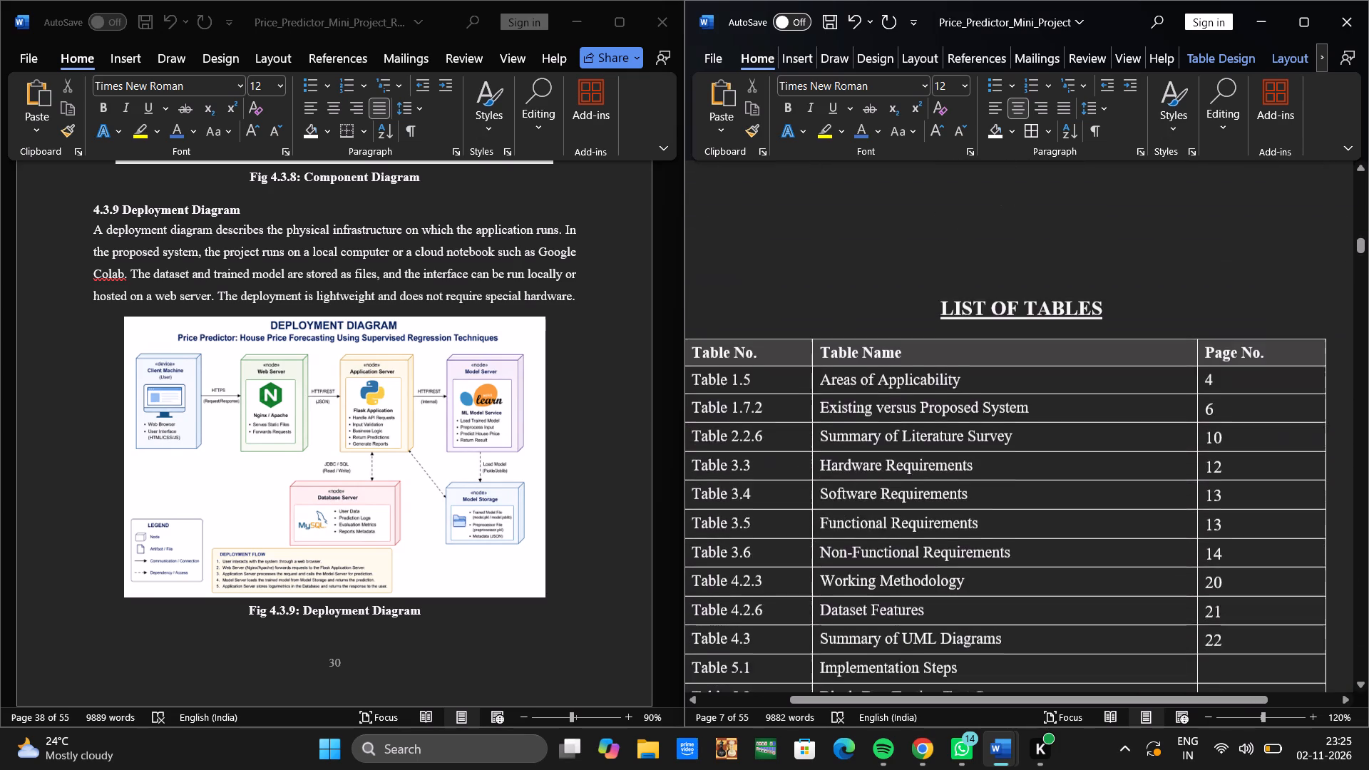
scroll(1277, 596, down, 2)
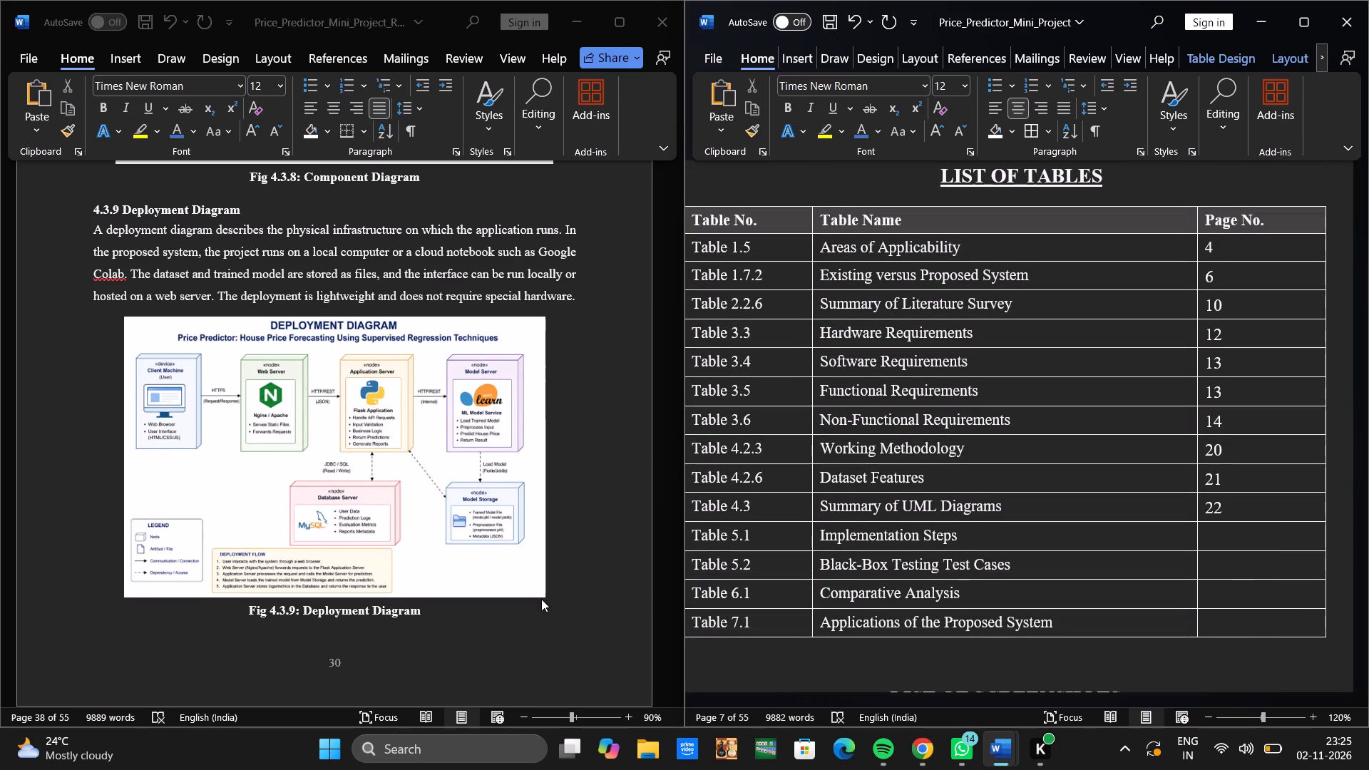
scroll(541, 599, down, 6)
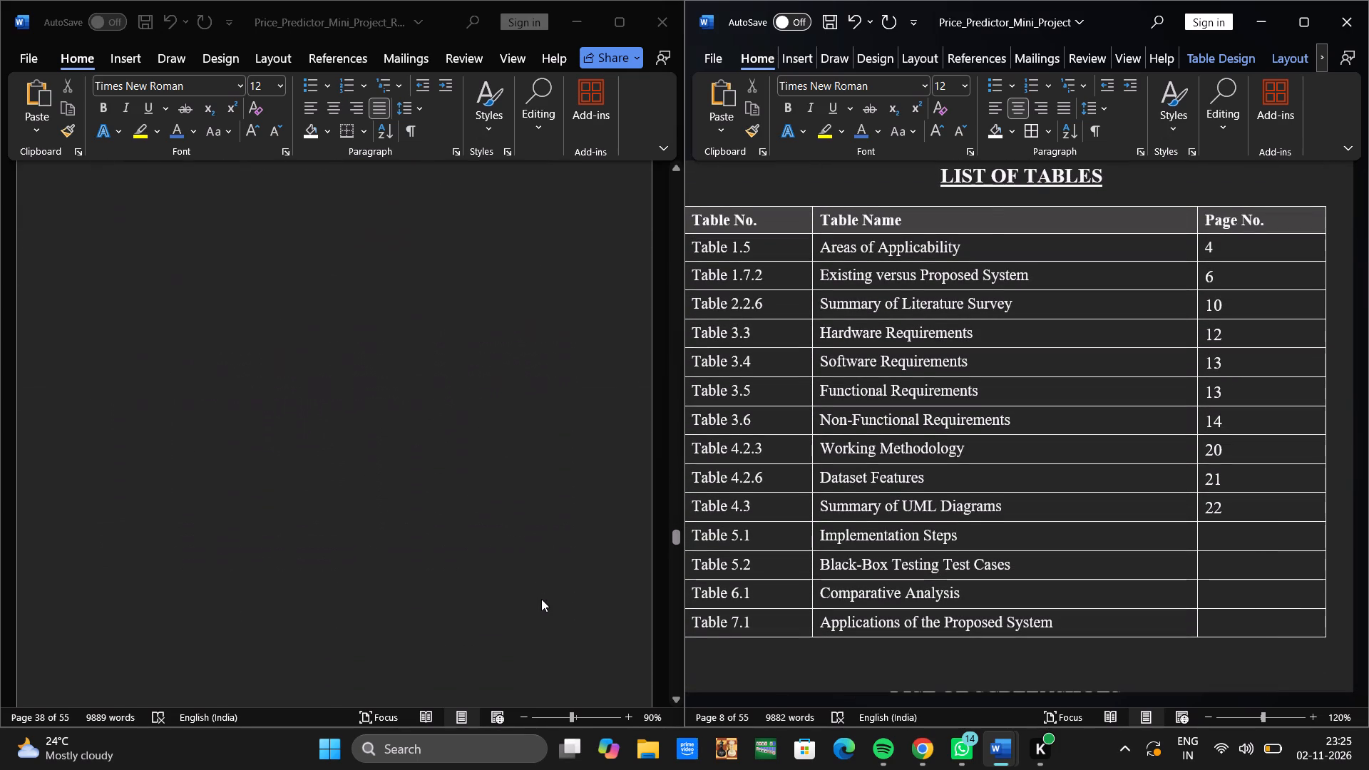
scroll(541, 599, down, 7)
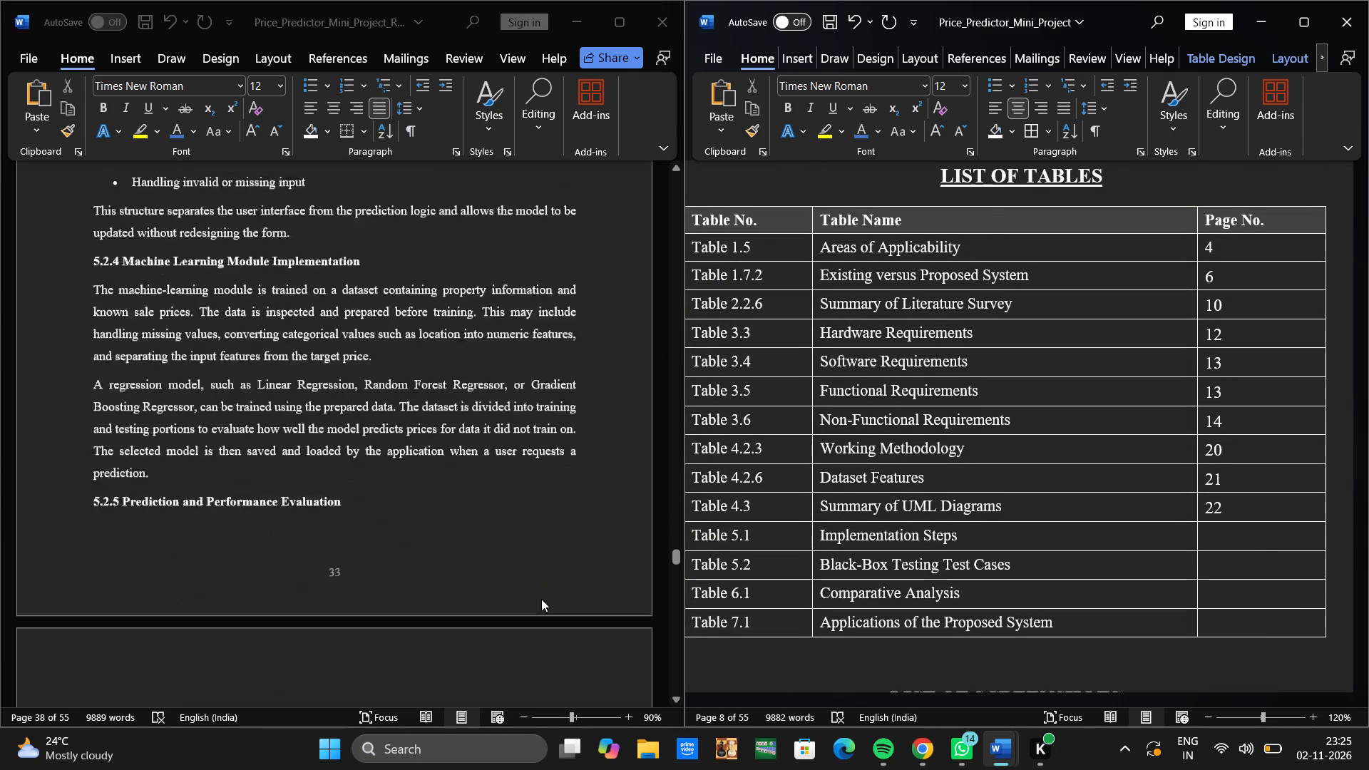
scroll(541, 599, down, 7)
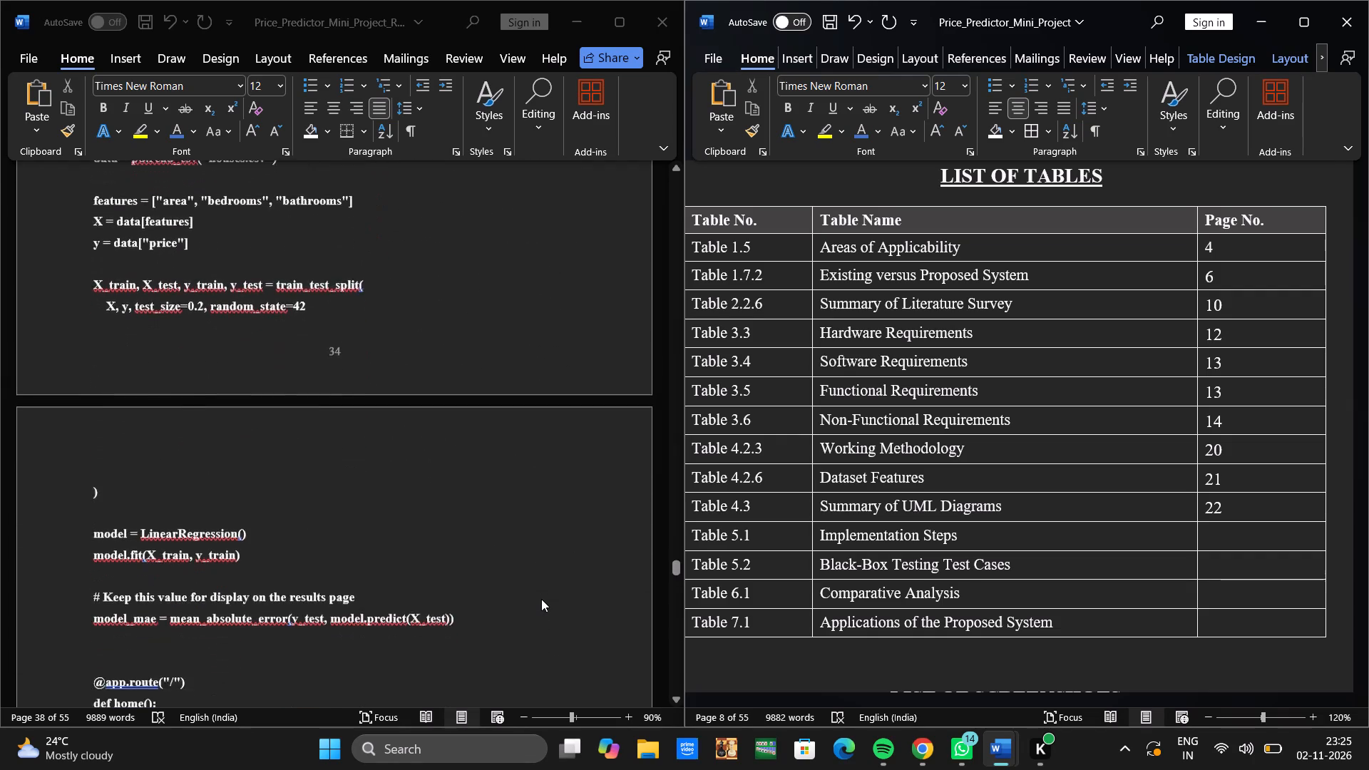
scroll(541, 599, down, 6)
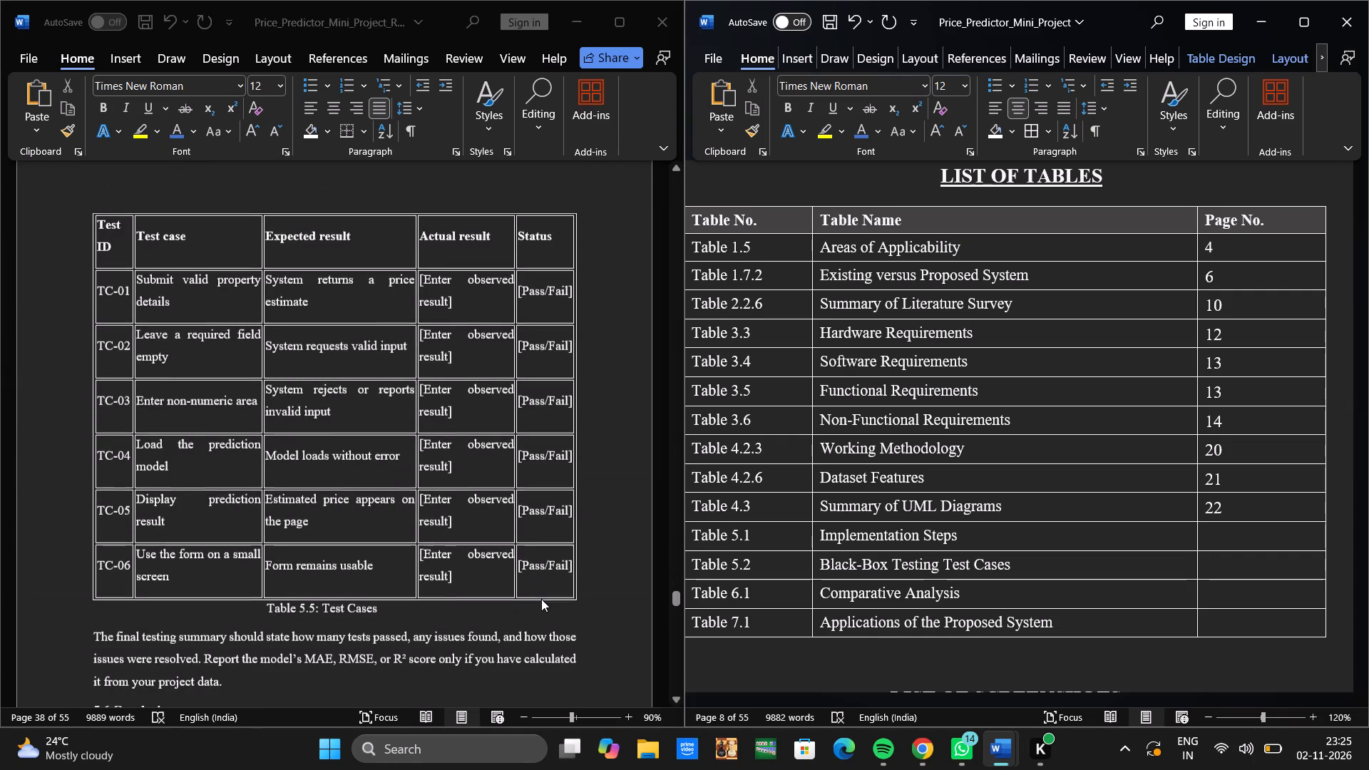
scroll(541, 599, down, 2)
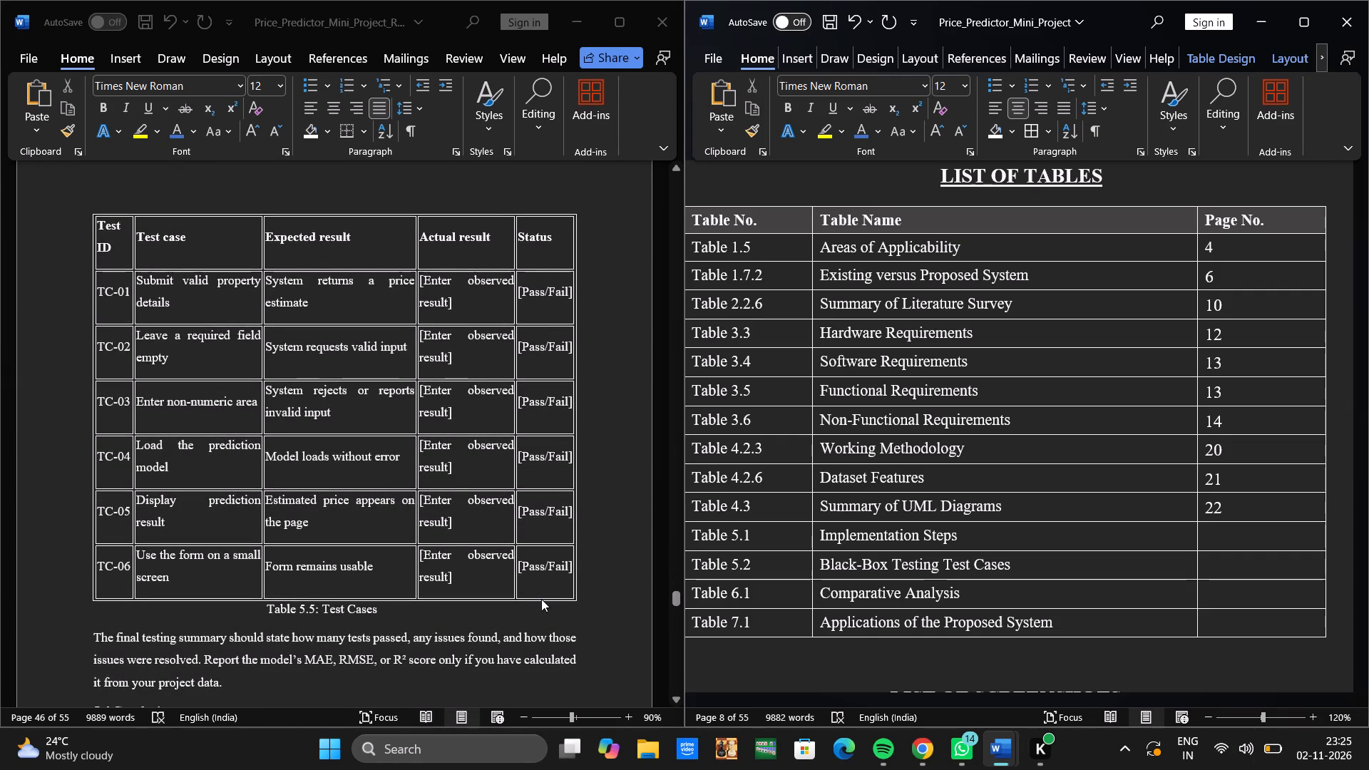
scroll(541, 599, down, 1)
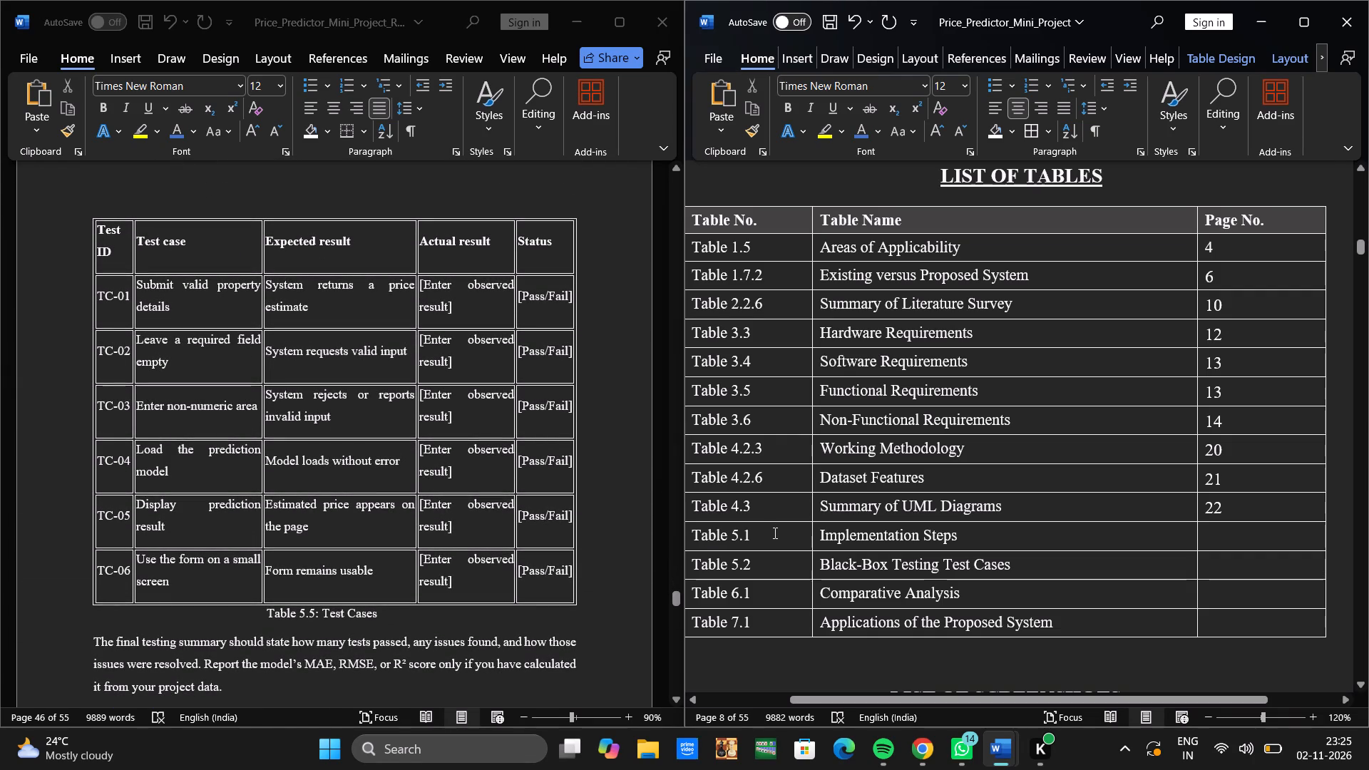
click(773, 533)
key(BackSpace)
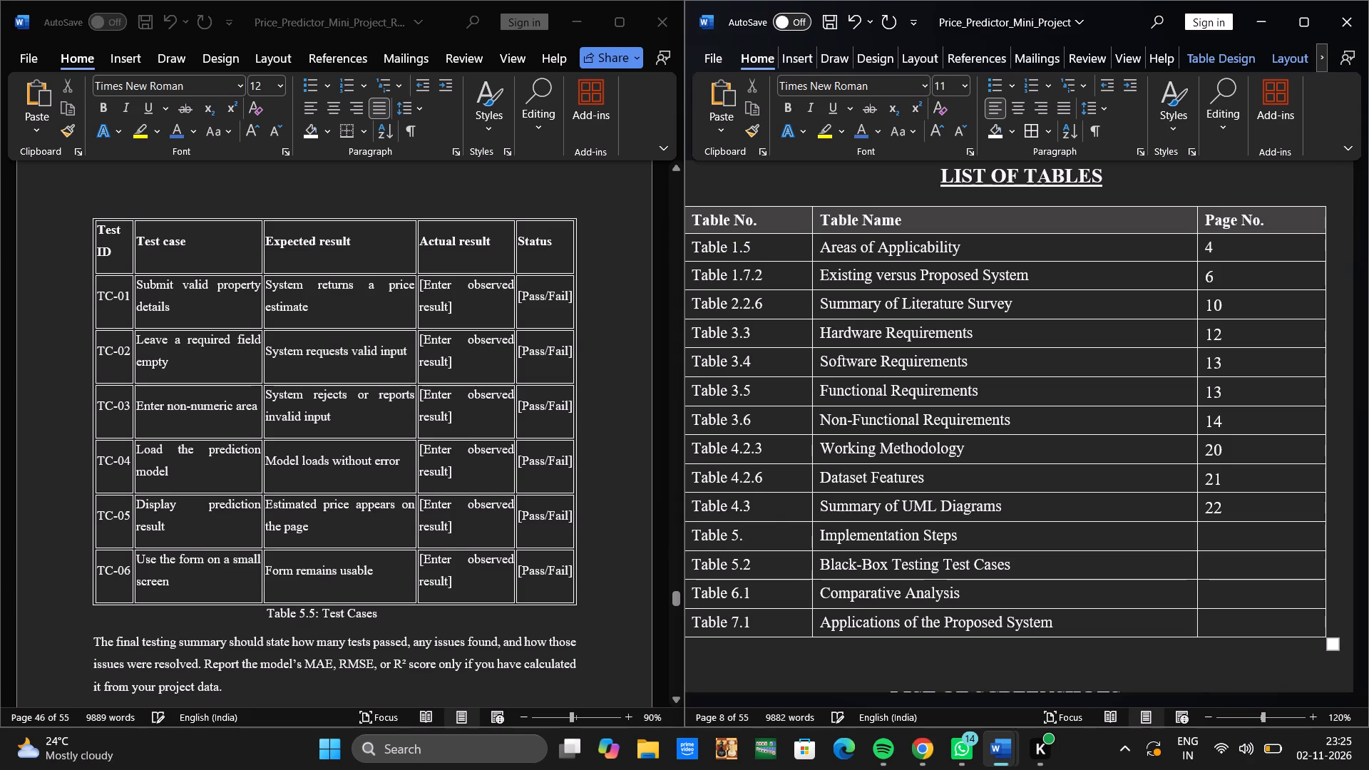
key(5)
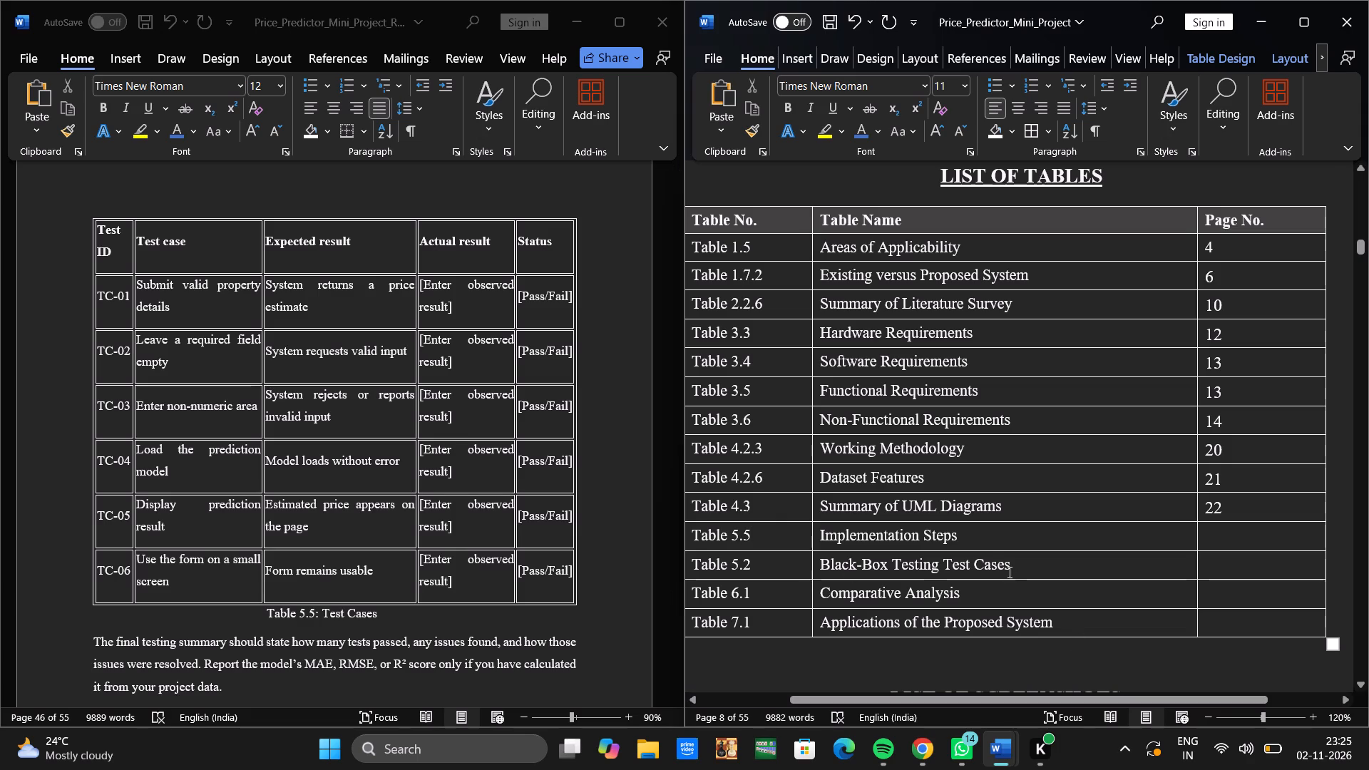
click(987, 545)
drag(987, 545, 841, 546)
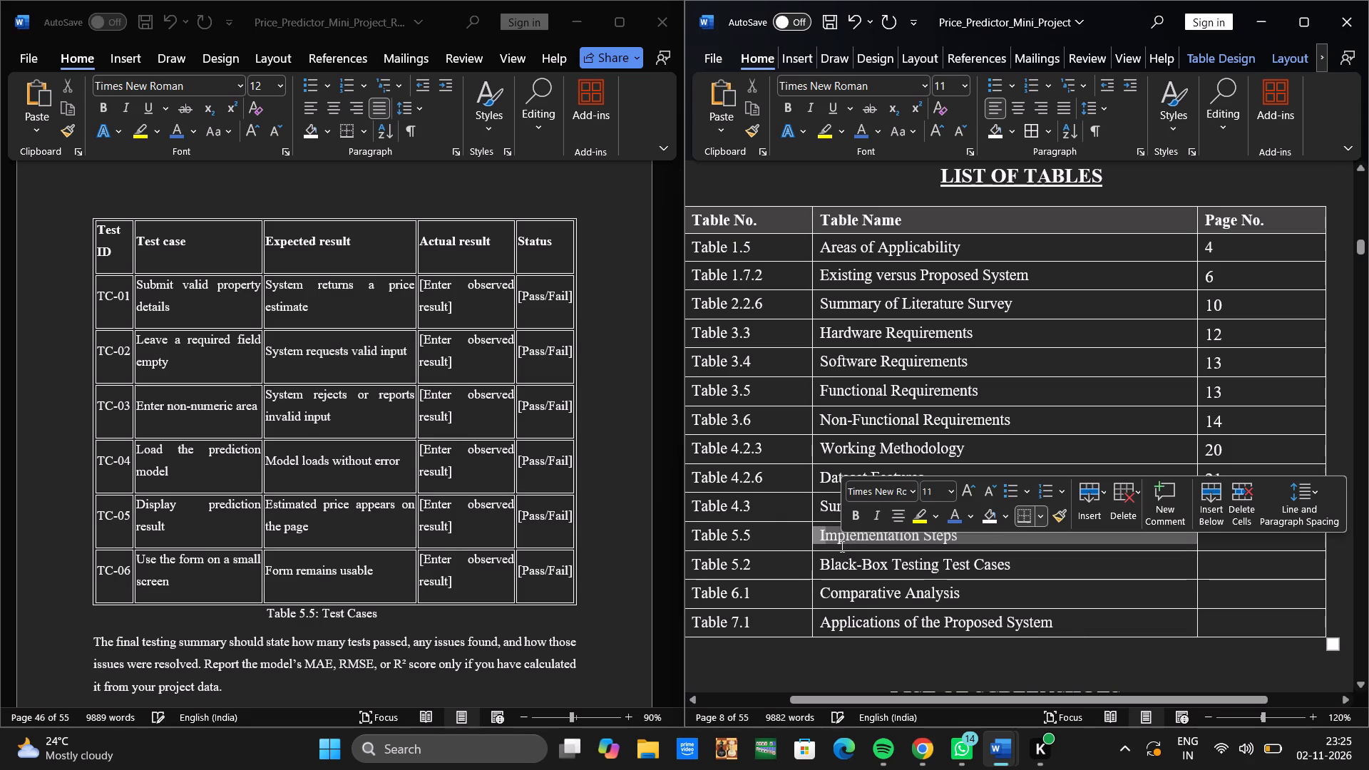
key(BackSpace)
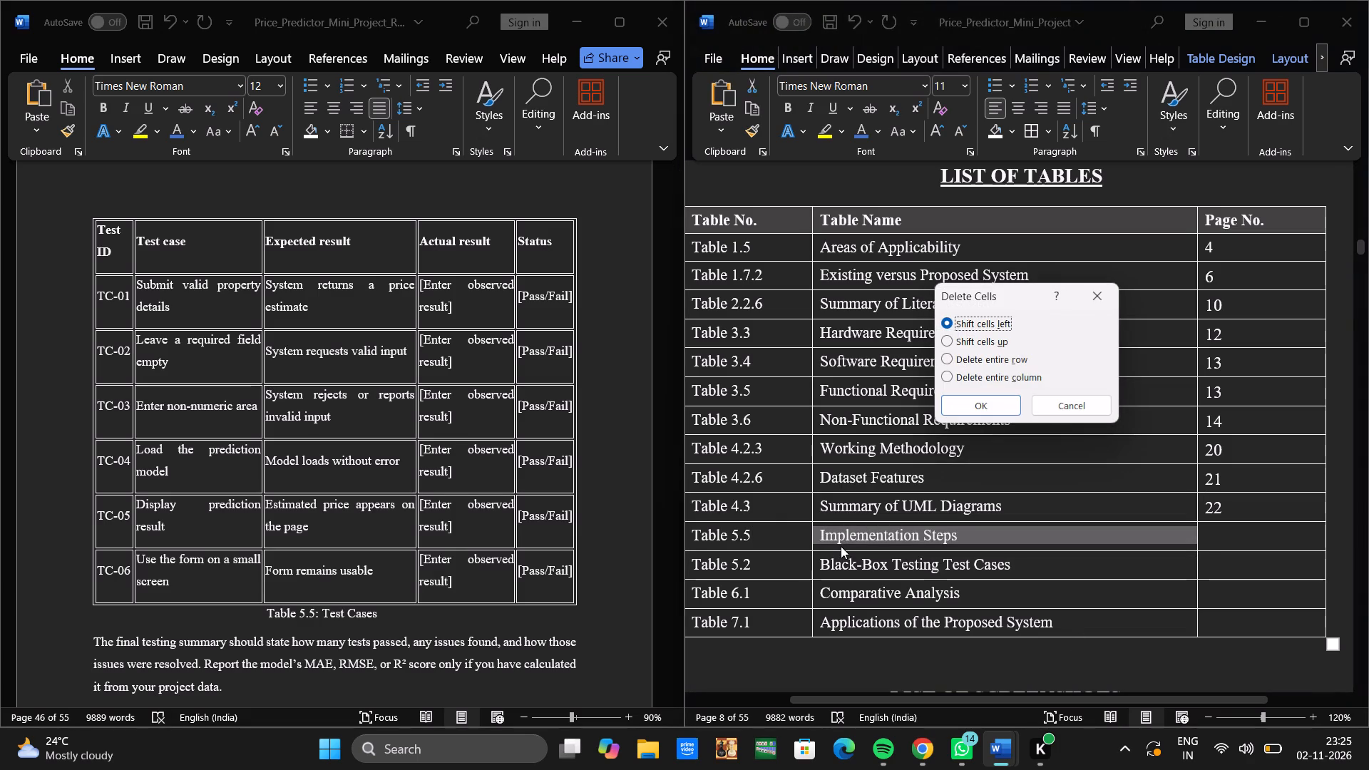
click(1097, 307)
Replace the table name of the Table 5.5 entry in the List of Tables with "Test Cases".
click(989, 540)
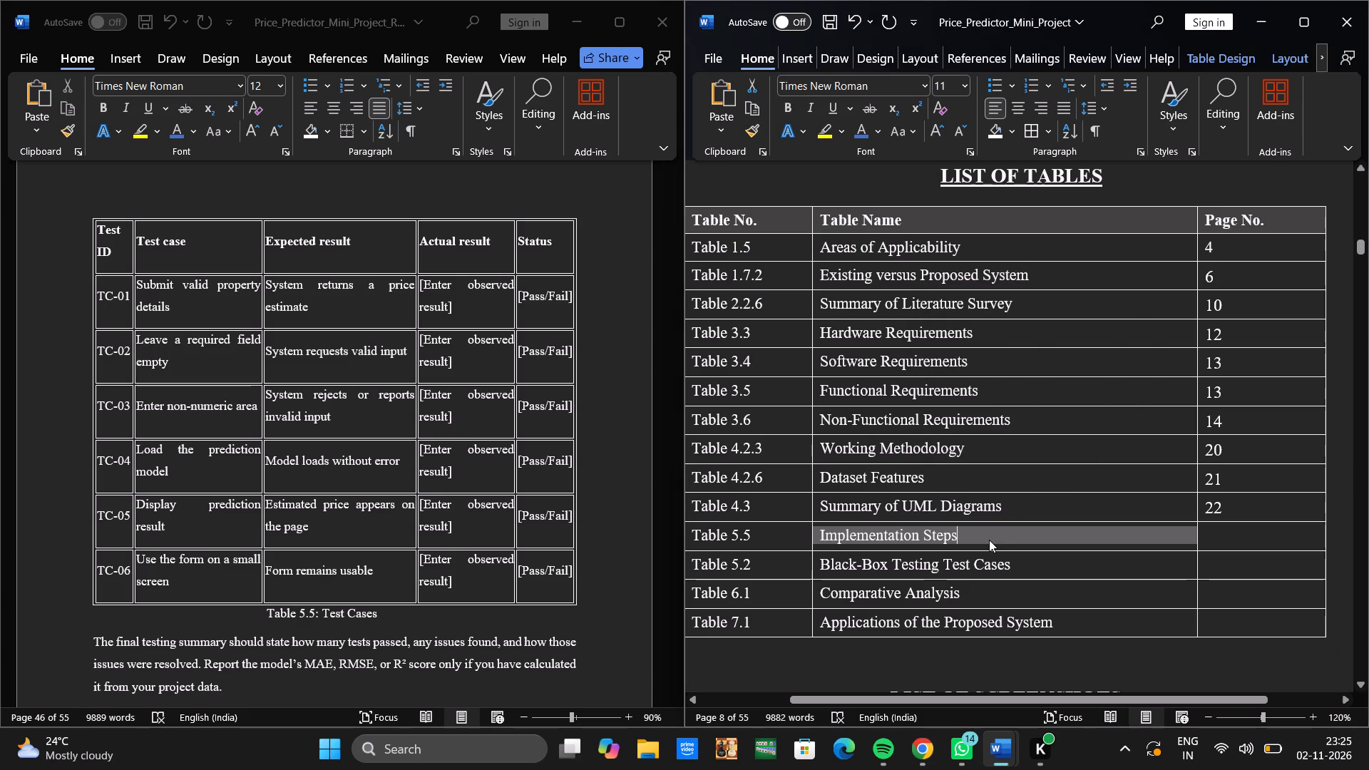
key(BackSpace)
key(BackSpace)
key(BackSpace)
key(BackSpace)
key(BackSpace)
key(BackSpace)
key(BackSpace)
key(BackSpace)
key(BackSpace)
key(BackSpace)
key(BackSpace)
key(BackSpace)
key(BackSpace)
key(BackSpace)
key(BackSpace)
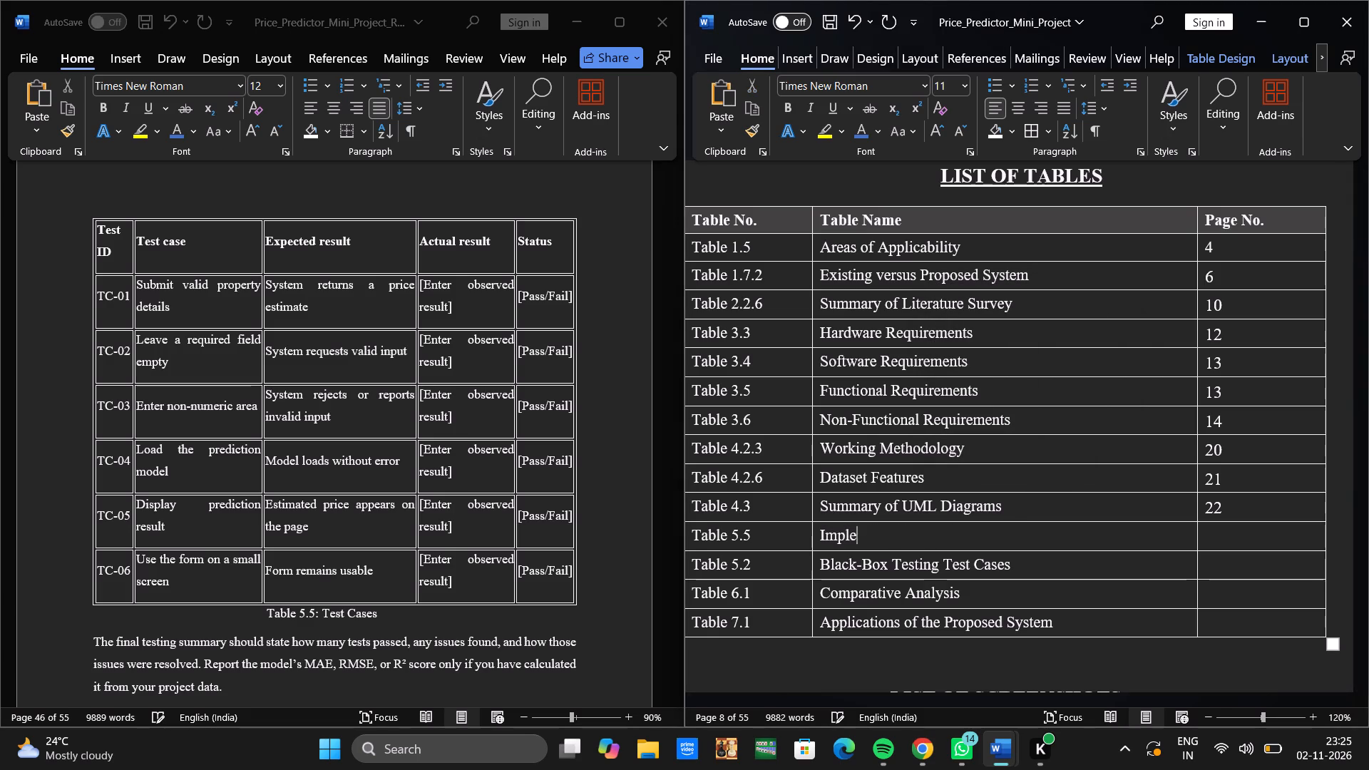
key(BackSpace)
key(BackSpace)
key(BackSpace)
key(BackSpace)
key(shift+t)
key(BackSpace)
key(BackSpace)
text(Test)
key(space)
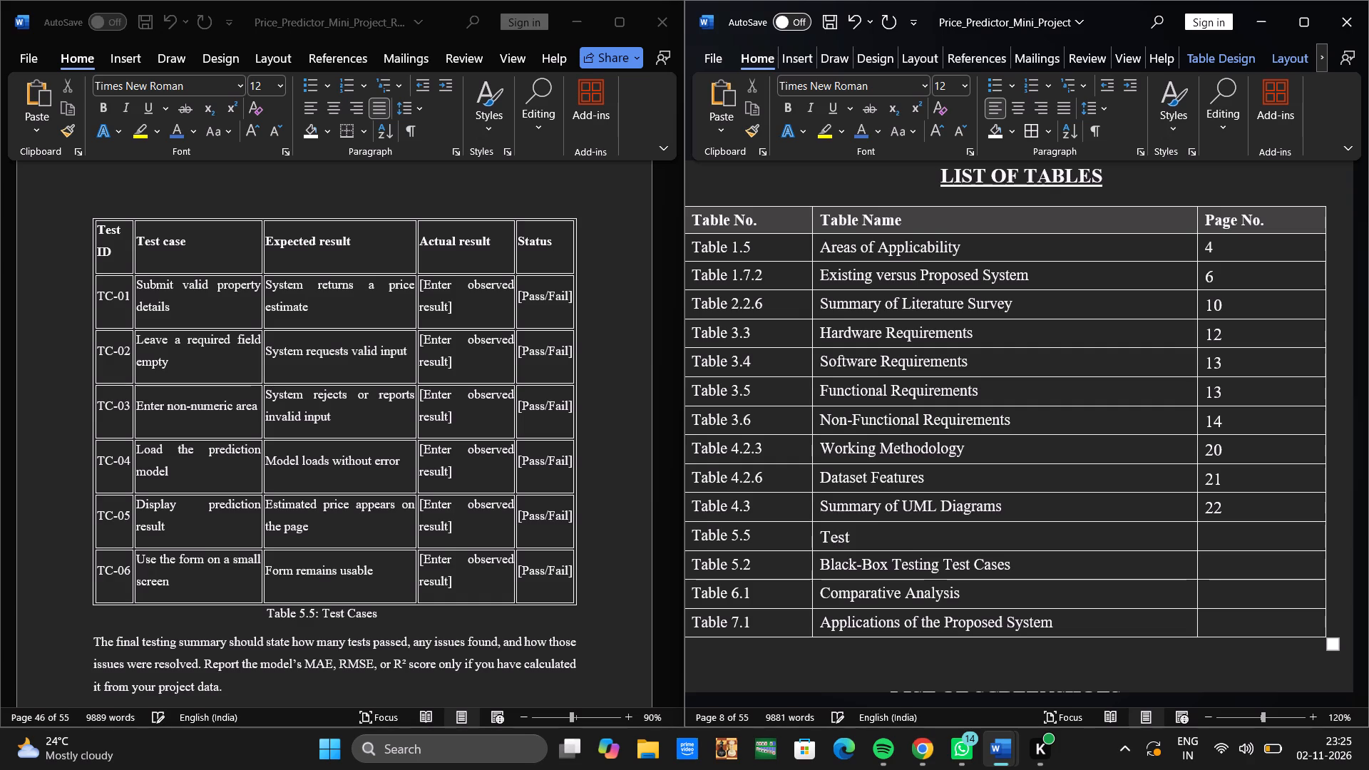
text(cases)
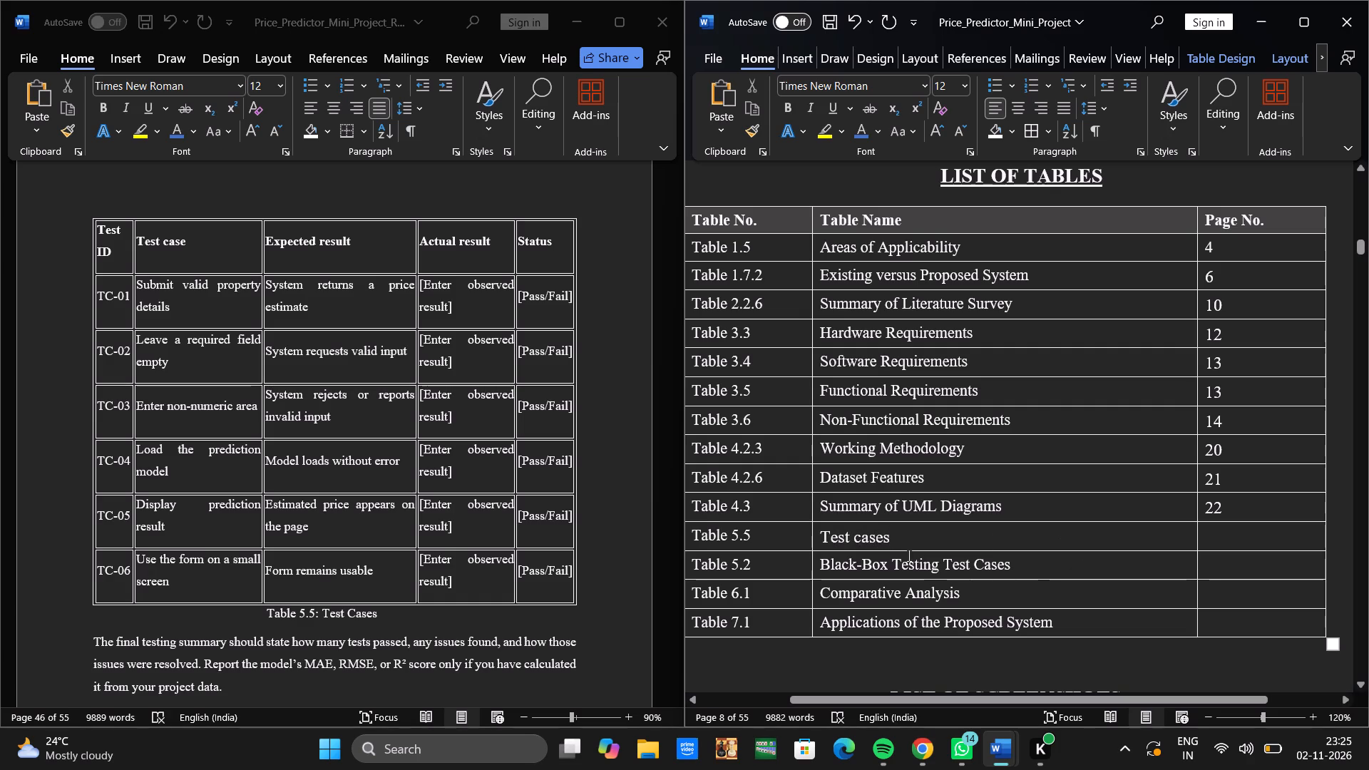
click(858, 538)
key(BackSpace)
key(shift+c)
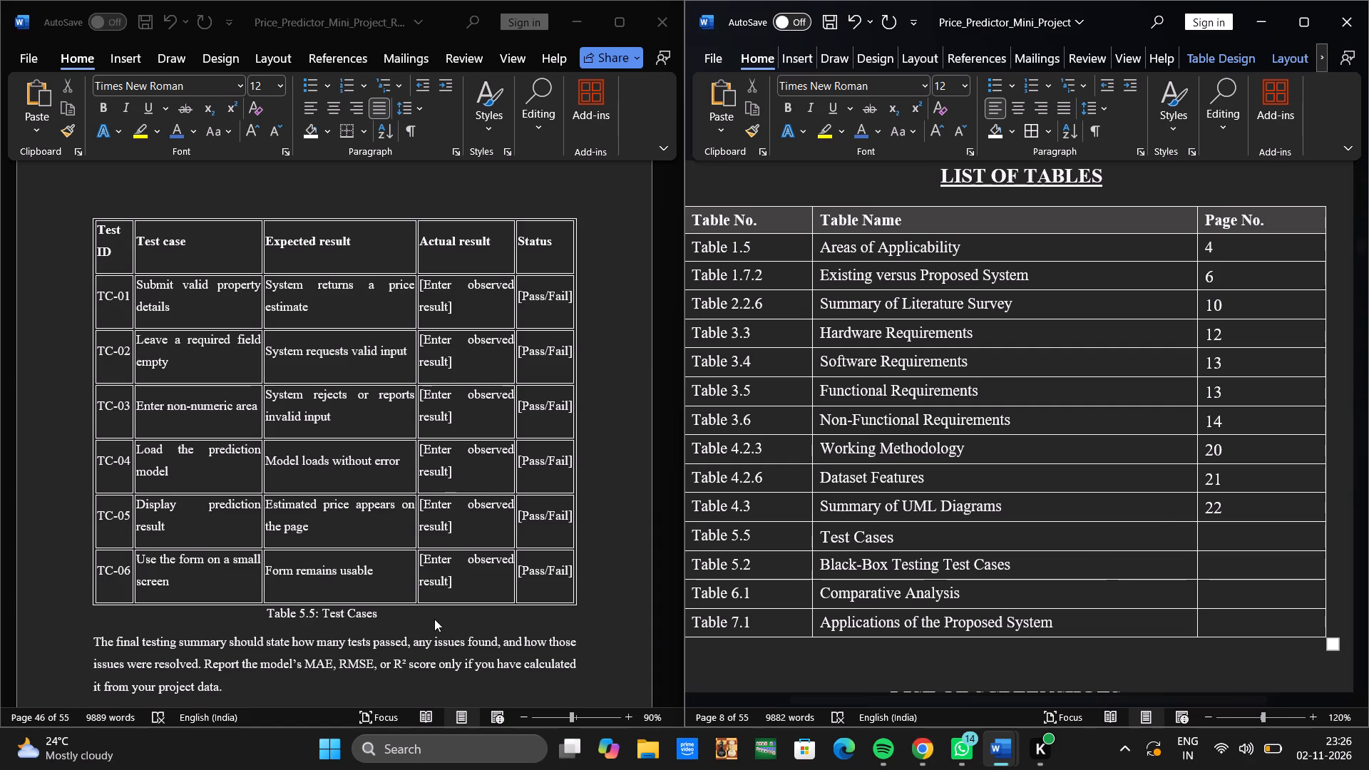
Check the report page holding the Test Cases table and enter page number 38 for it in the List of Tables.
scroll(429, 617, down, 1)
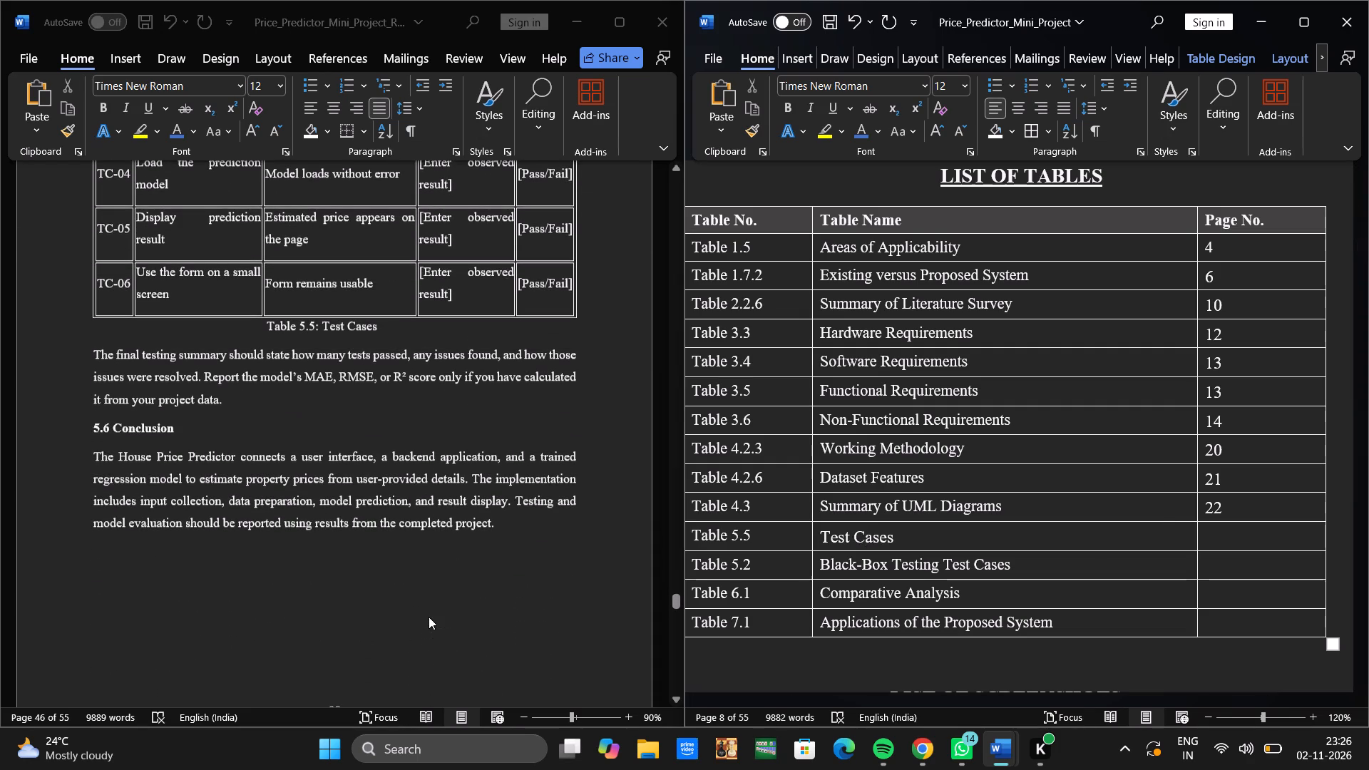
scroll(429, 617, down, 1)
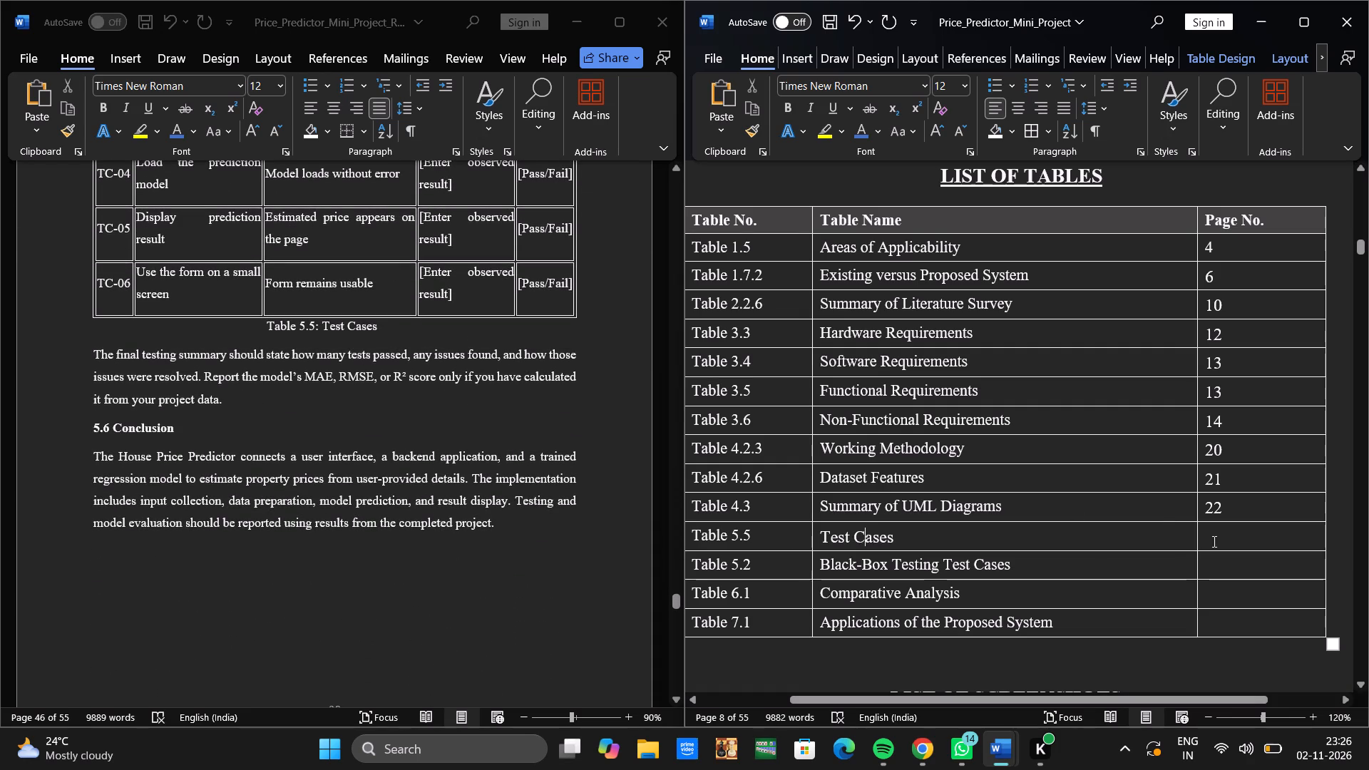
click(1214, 541)
text(38)
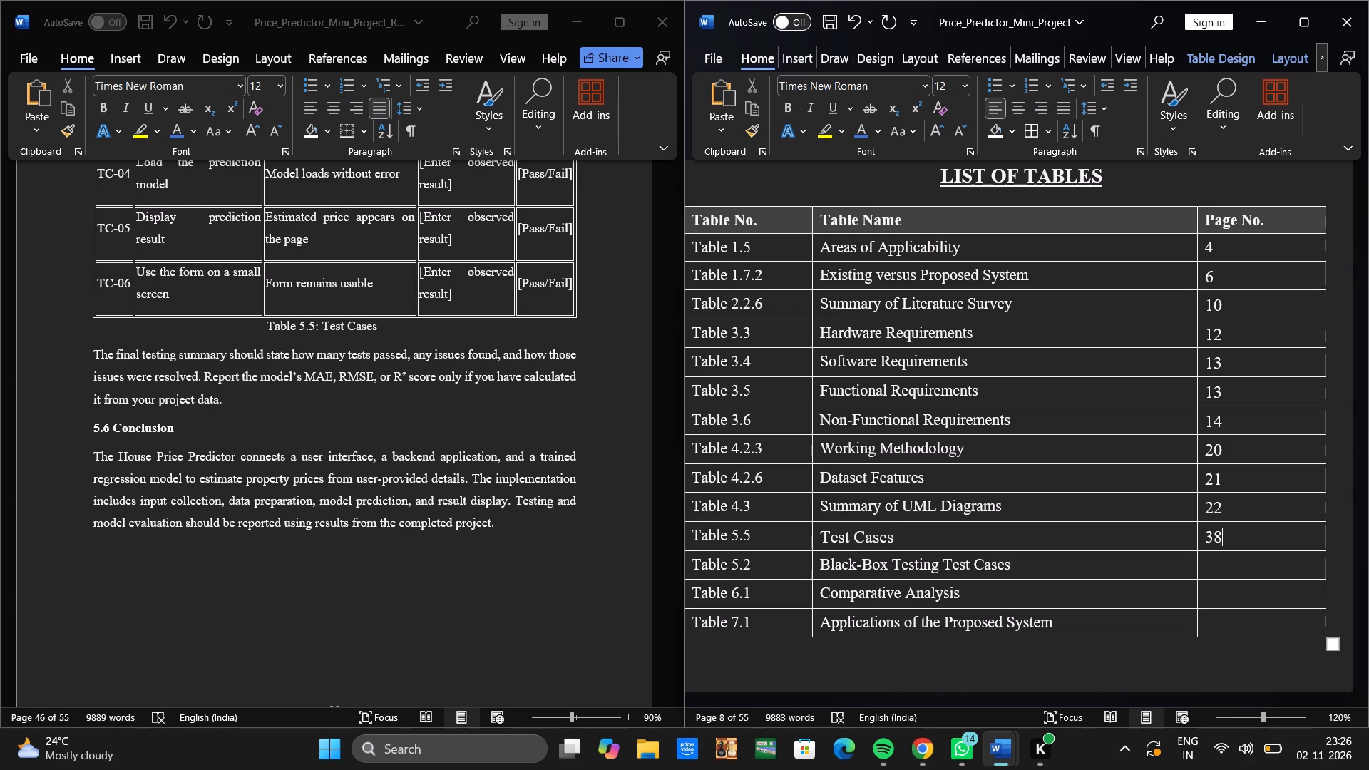
Look through Chapters 5 and 6 of the report for any other table captions that belong in the List of Tables.
scroll(580, 518, down, 1)
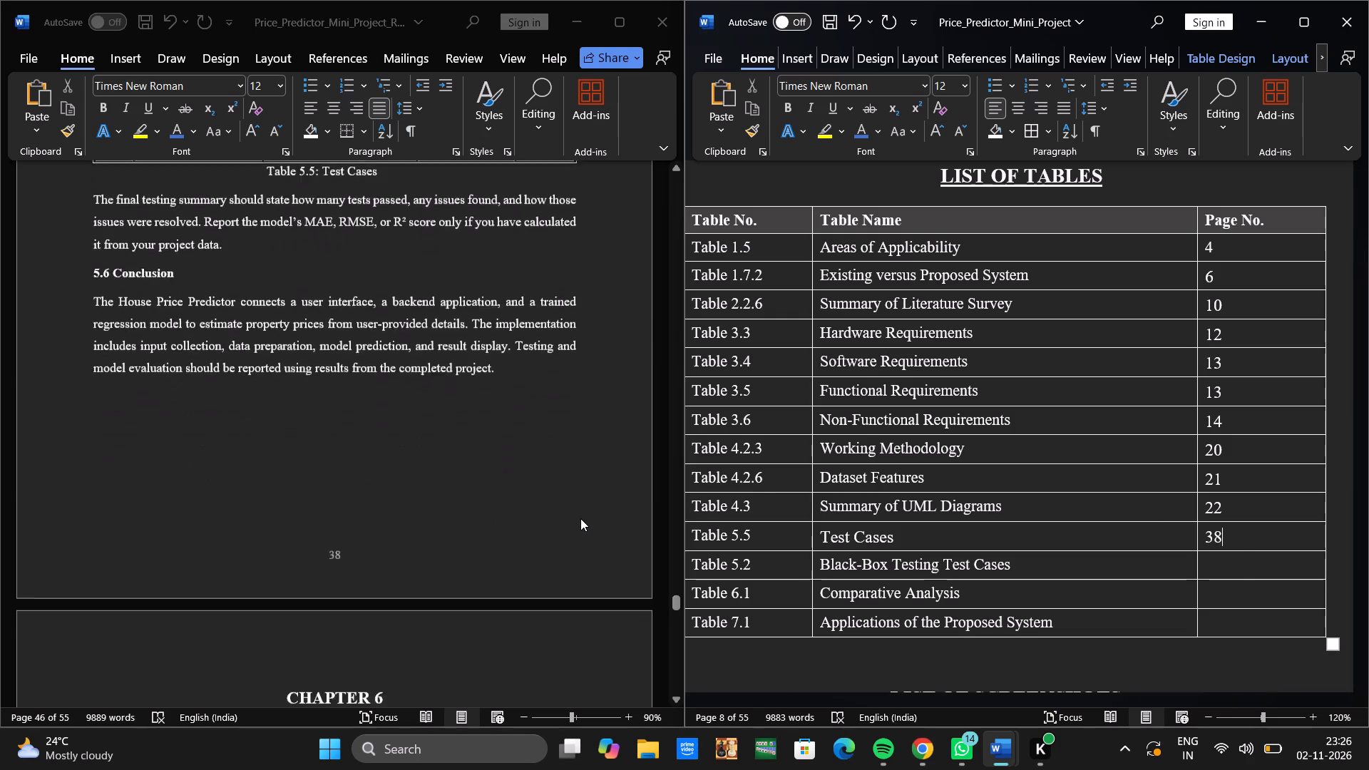
scroll(580, 518, down, 2)
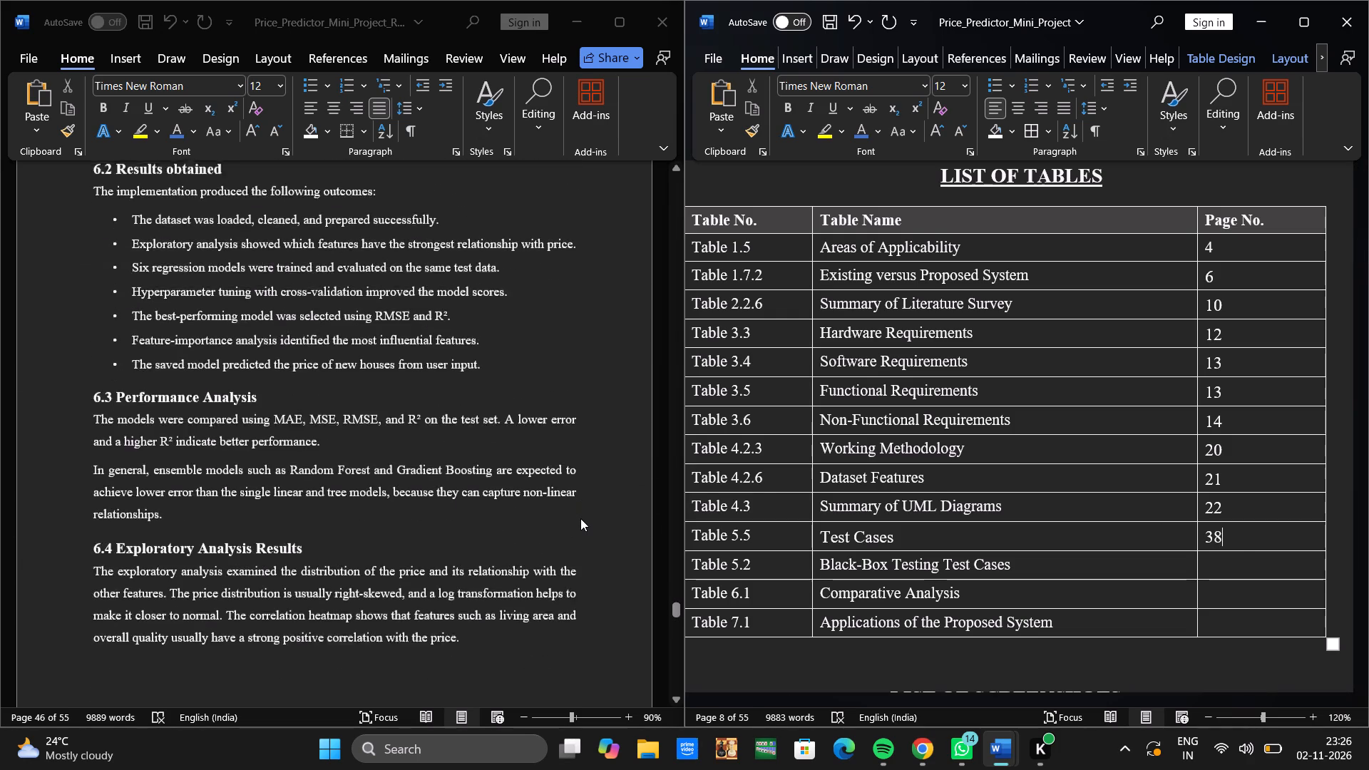
scroll(580, 518, down, 2)
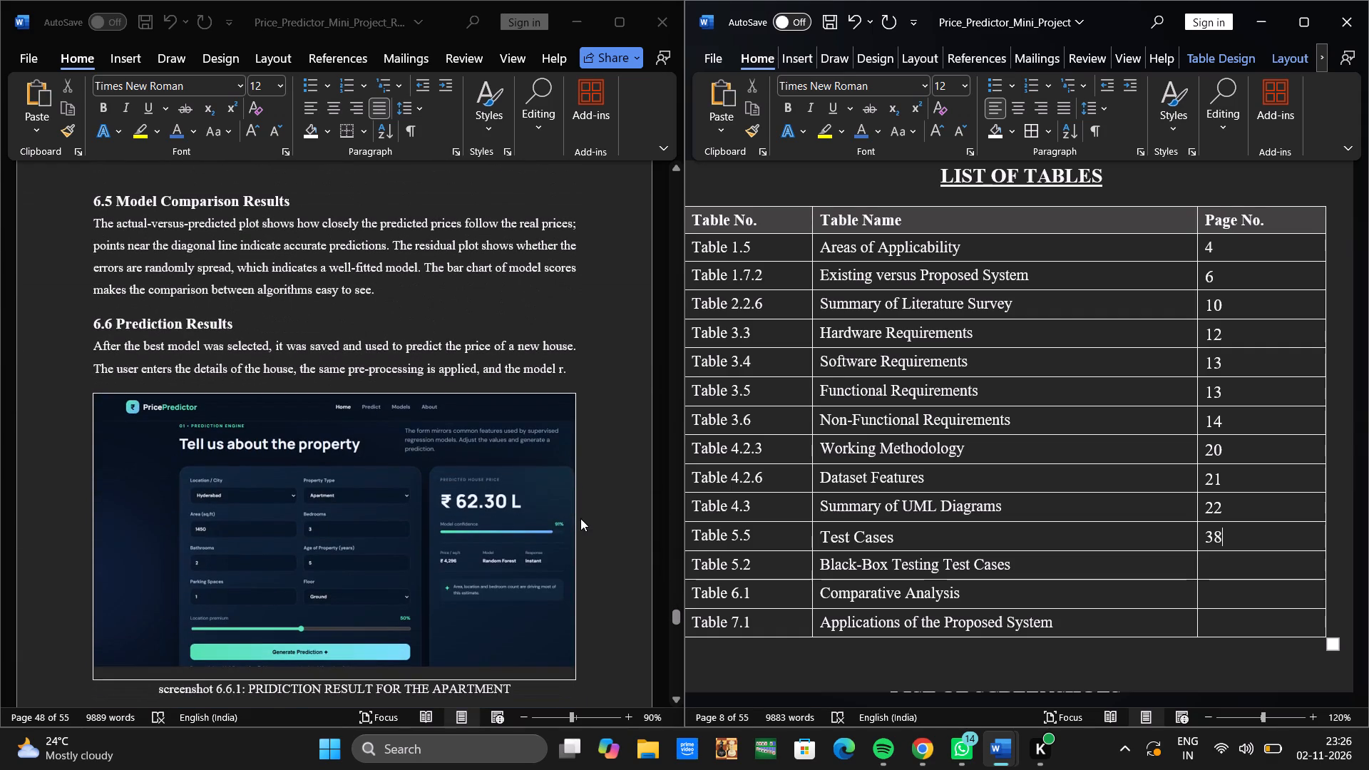
scroll(580, 518, down, 2)
scroll(580, 518, right, 1)
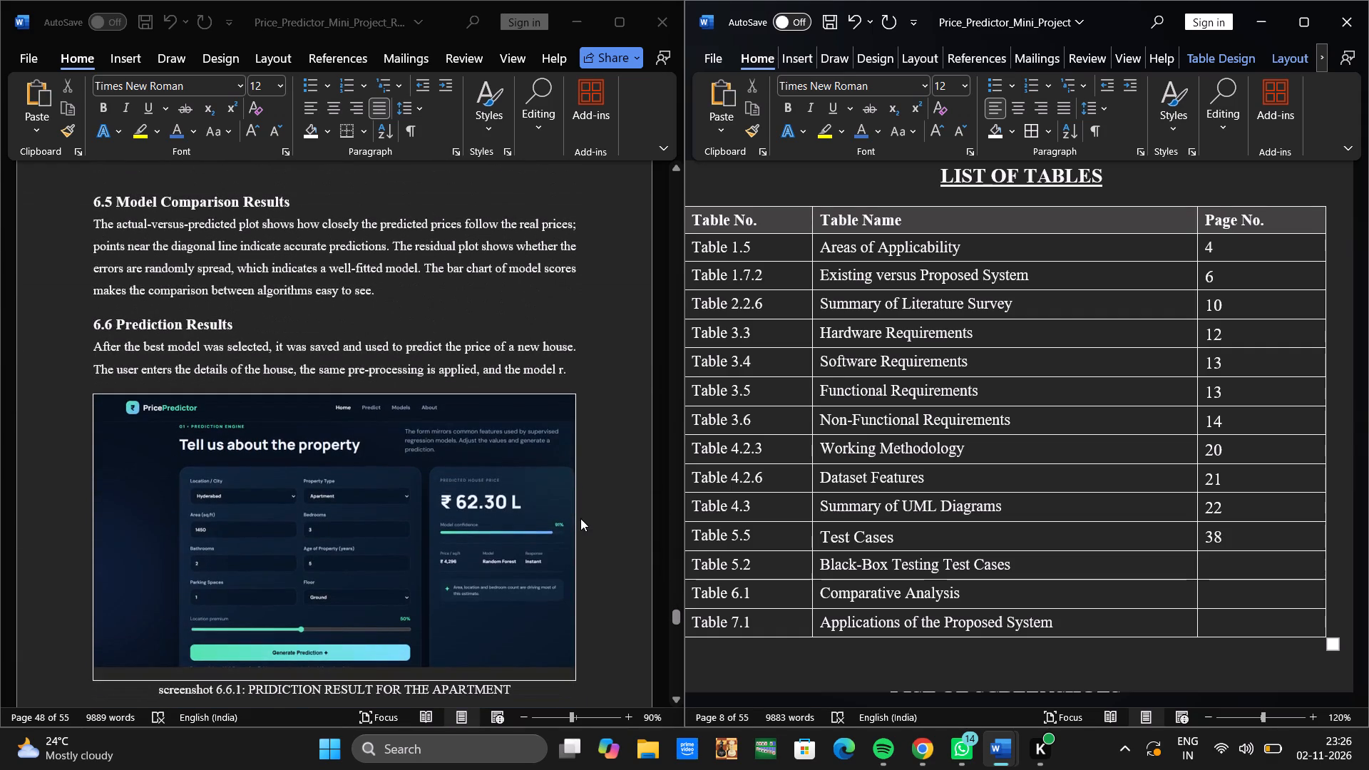
scroll(580, 518, right, 1)
scroll(580, 518, up, 3)
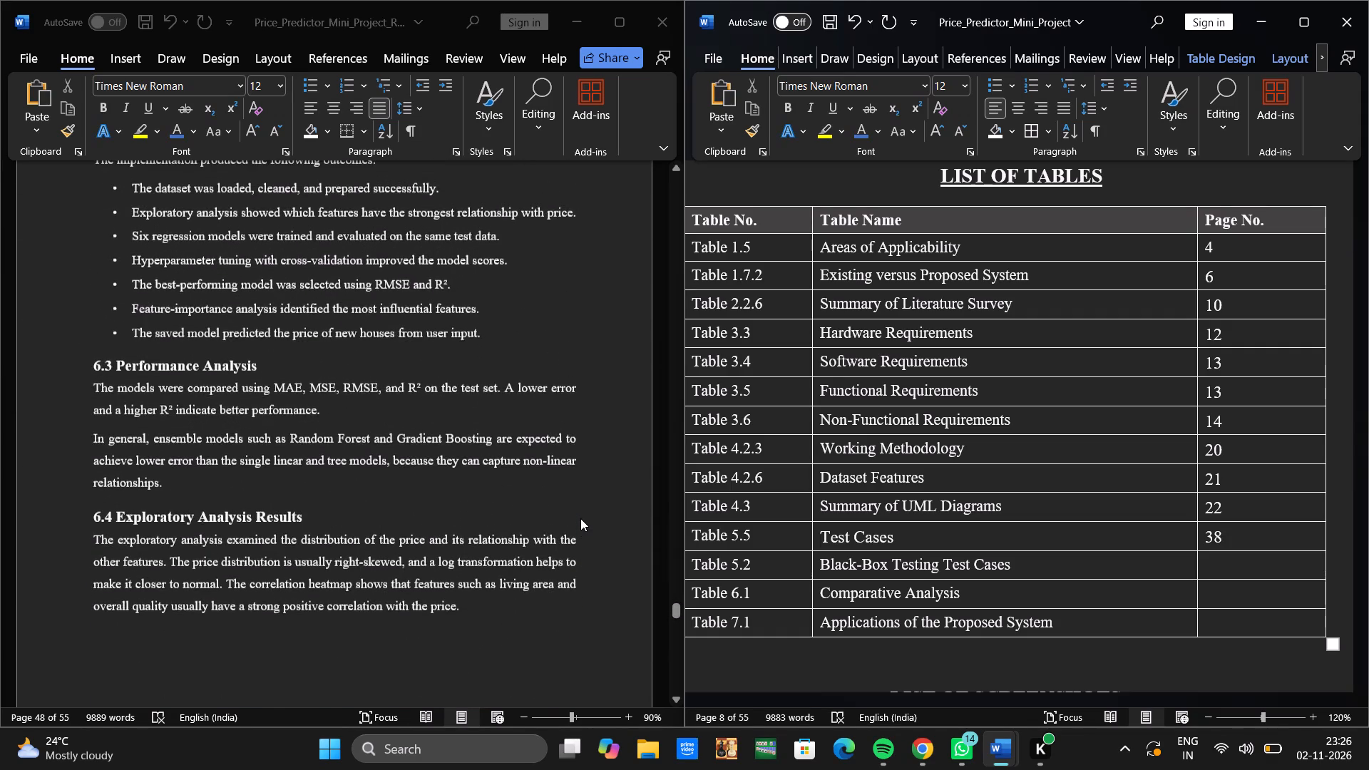
scroll(580, 518, up, 6)
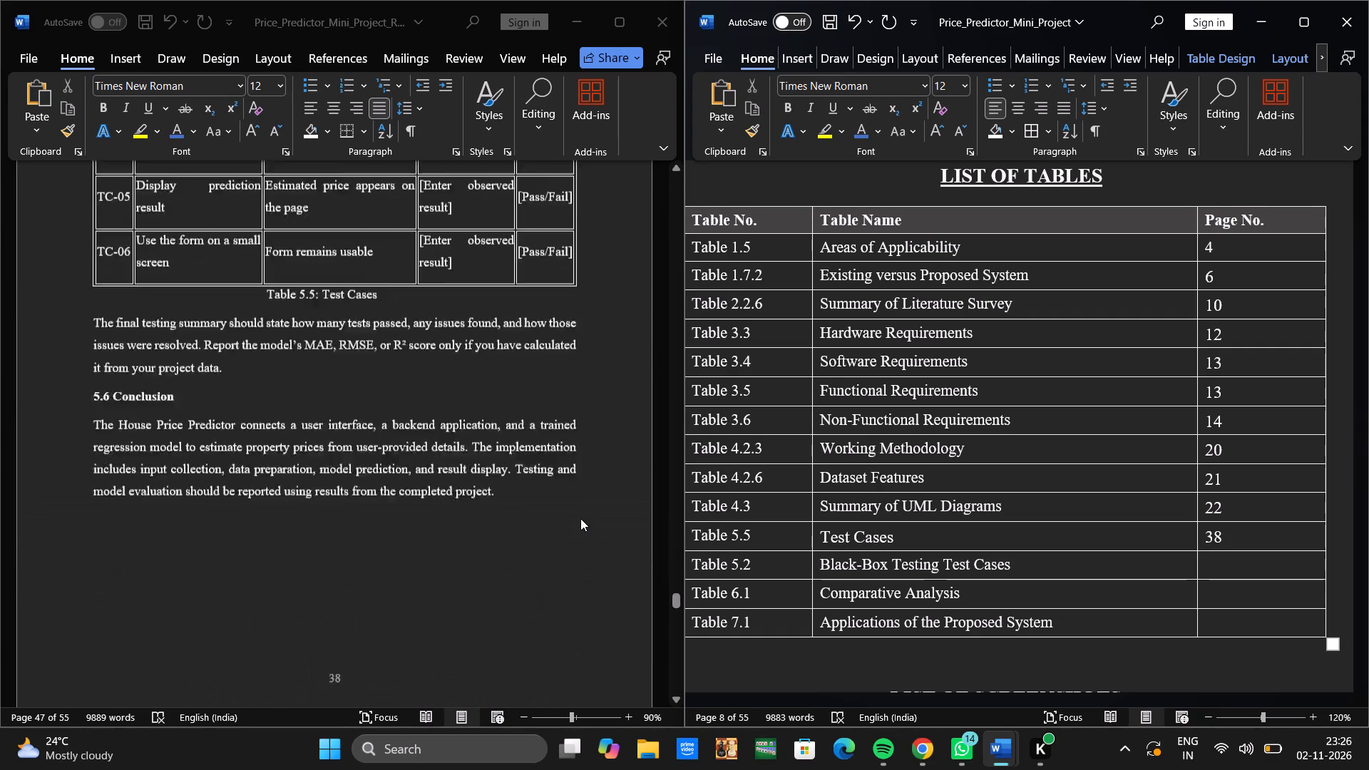
scroll(580, 518, up, 6)
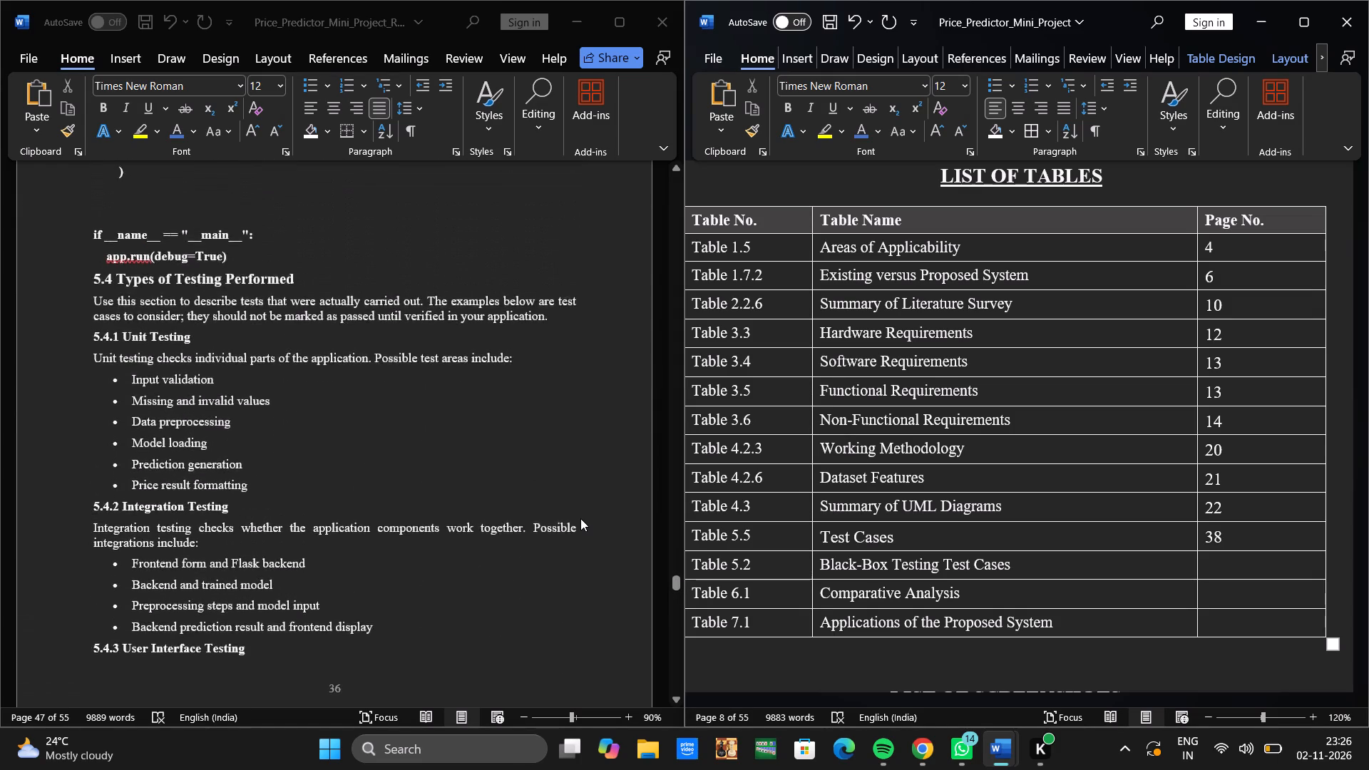
scroll(580, 518, up, 6)
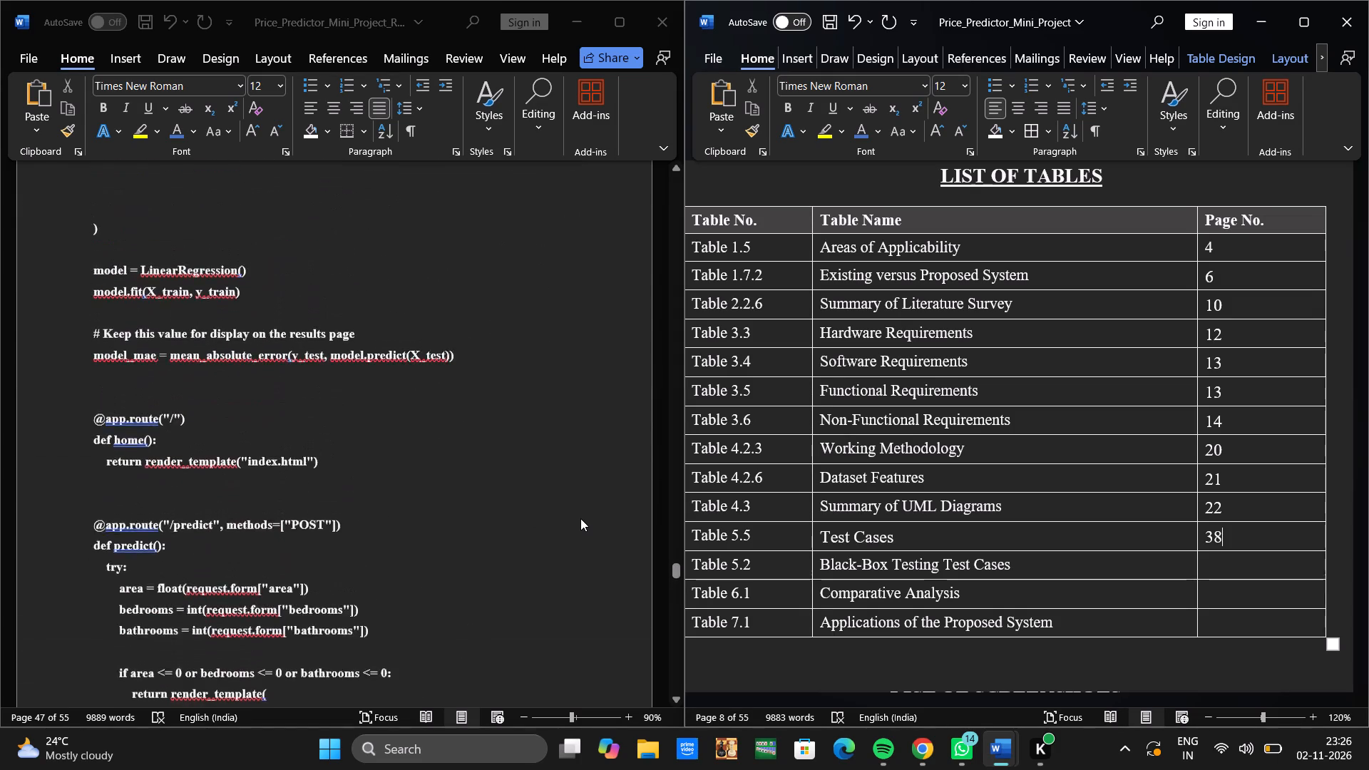
scroll(580, 518, up, 5)
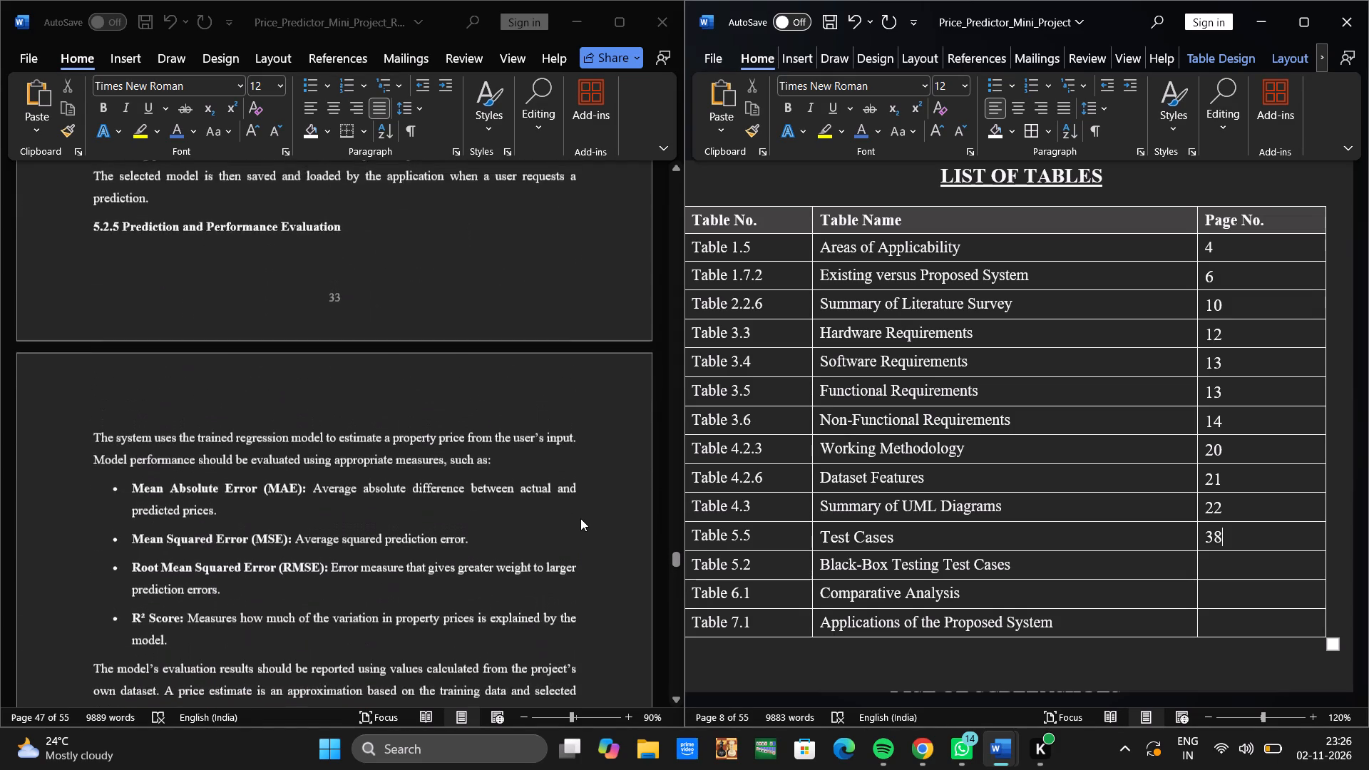
scroll(580, 518, up, 5)
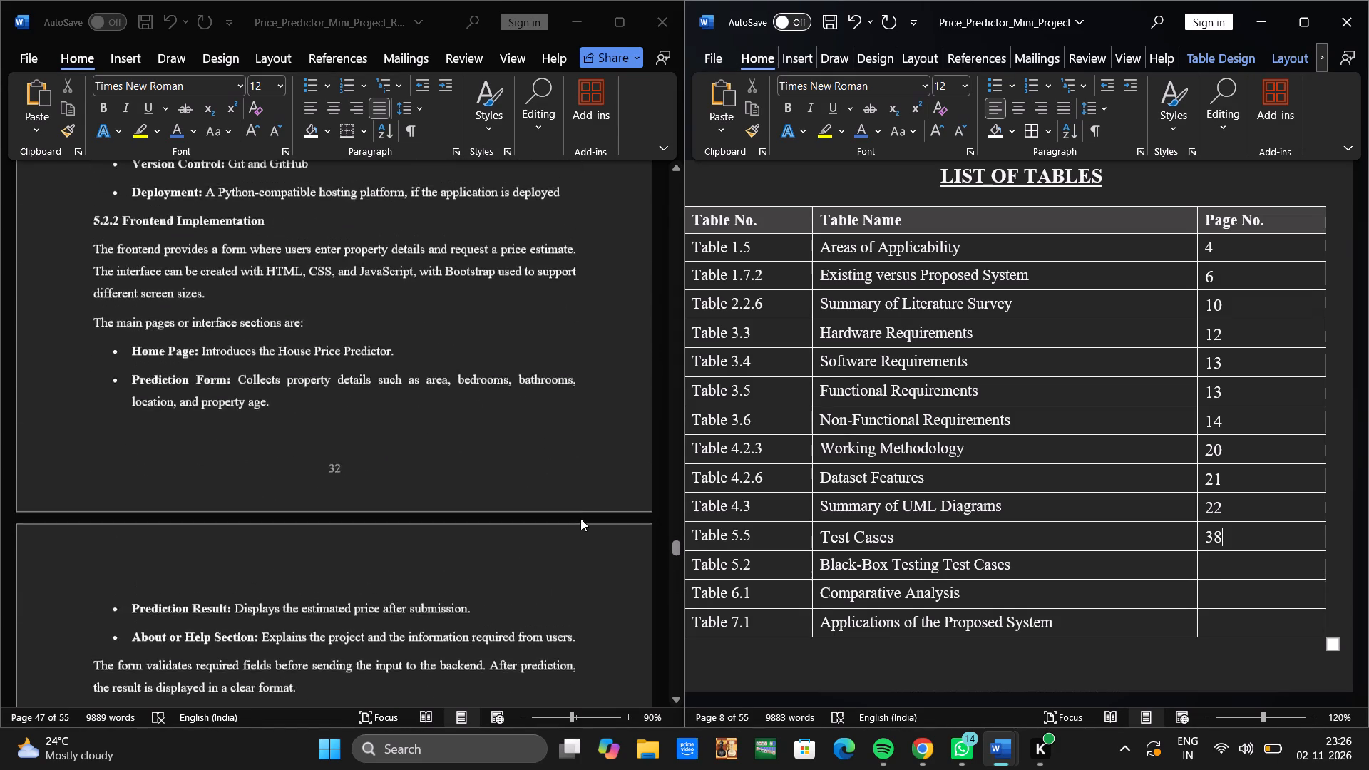
scroll(580, 518, up, 3)
scroll(580, 518, down, 2)
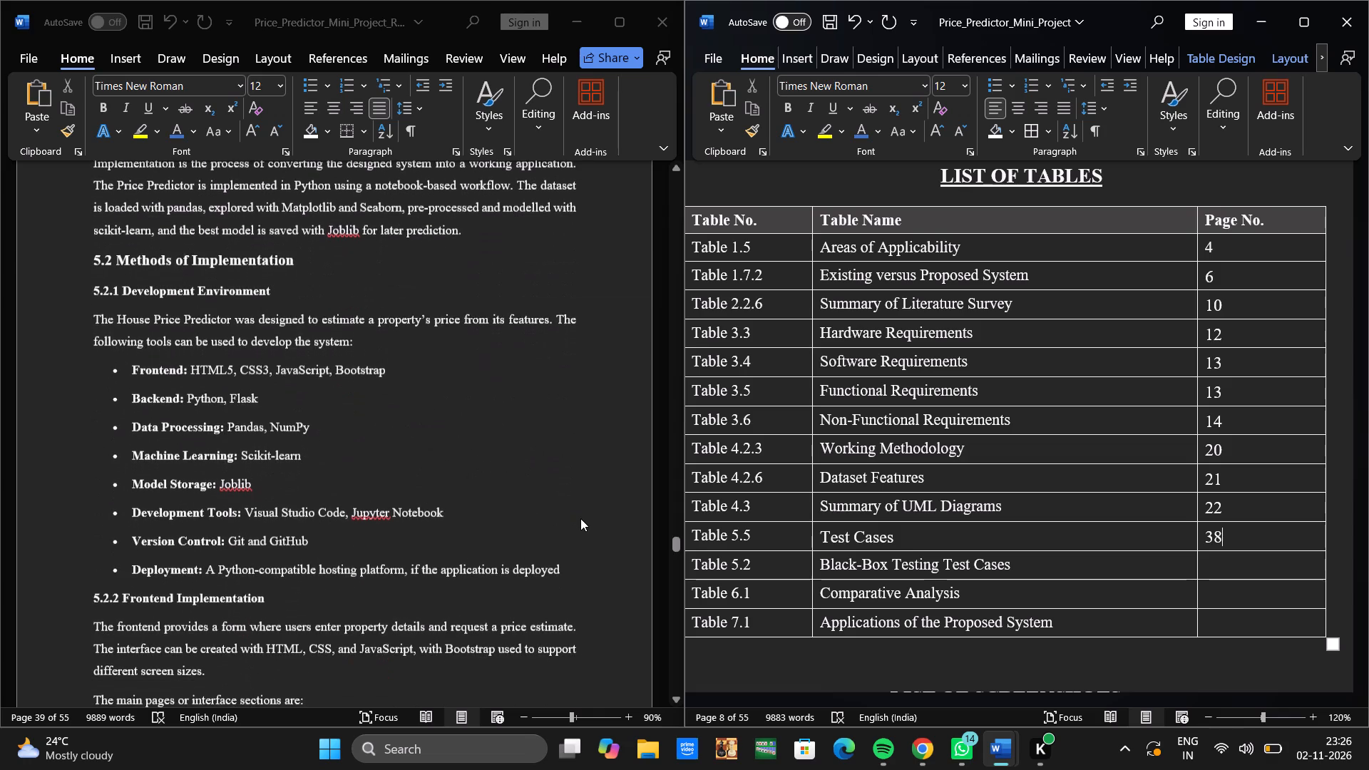
scroll(580, 518, down, 8)
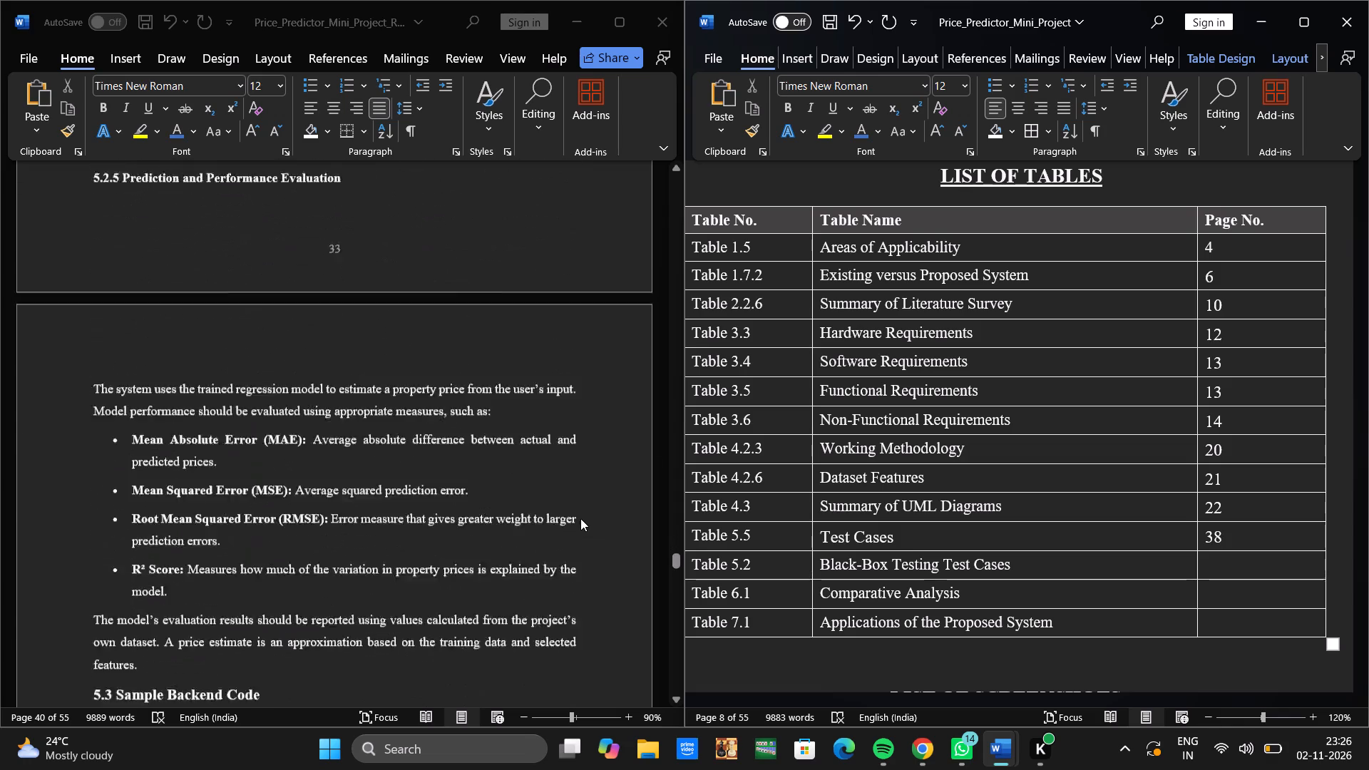
scroll(580, 518, down, 8)
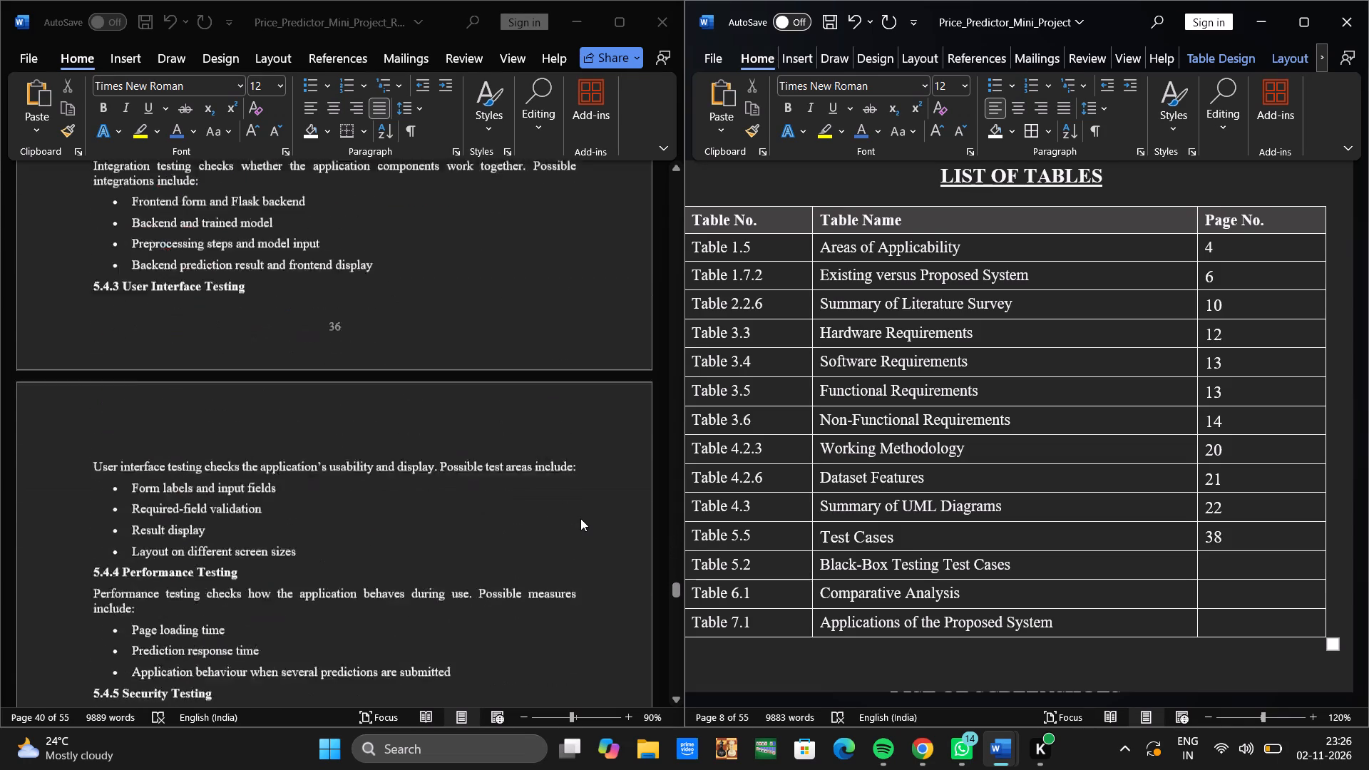
scroll(580, 518, down, 8)
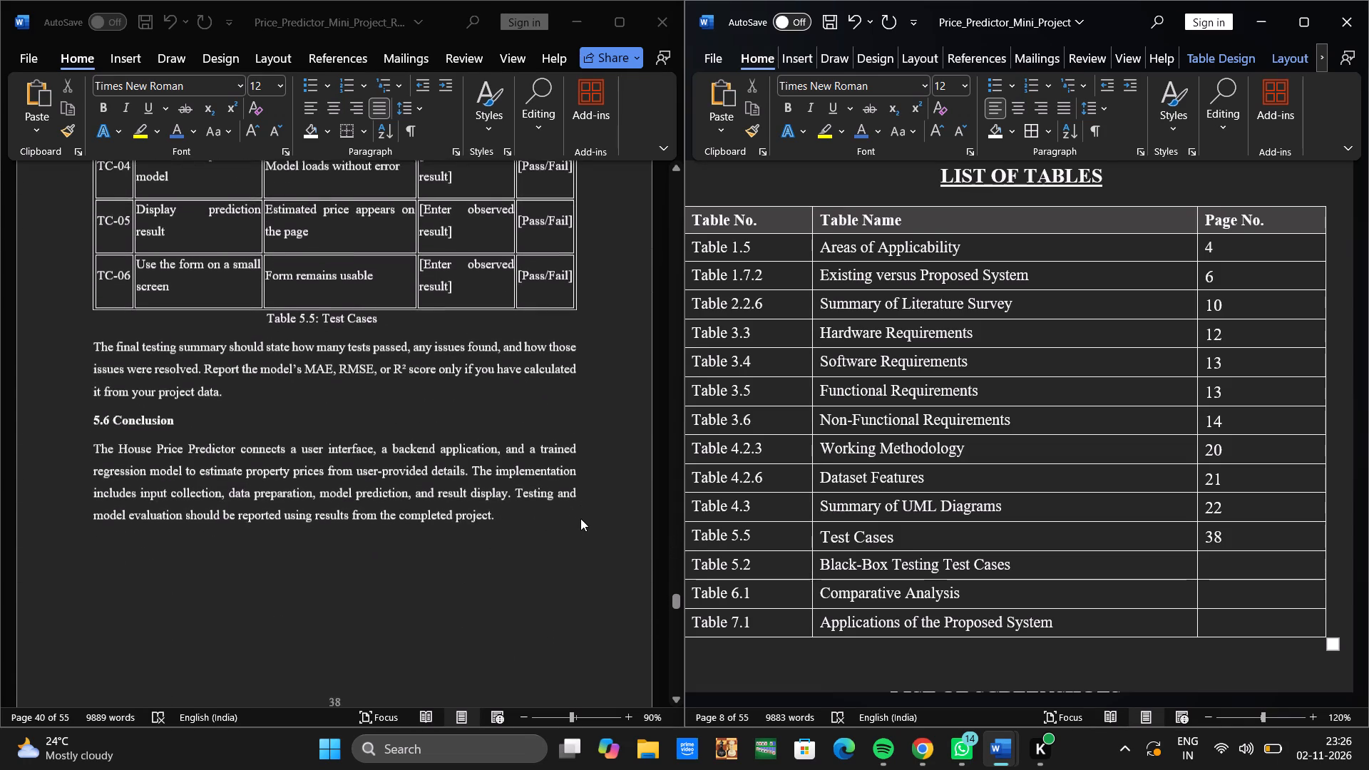
scroll(580, 518, down, 8)
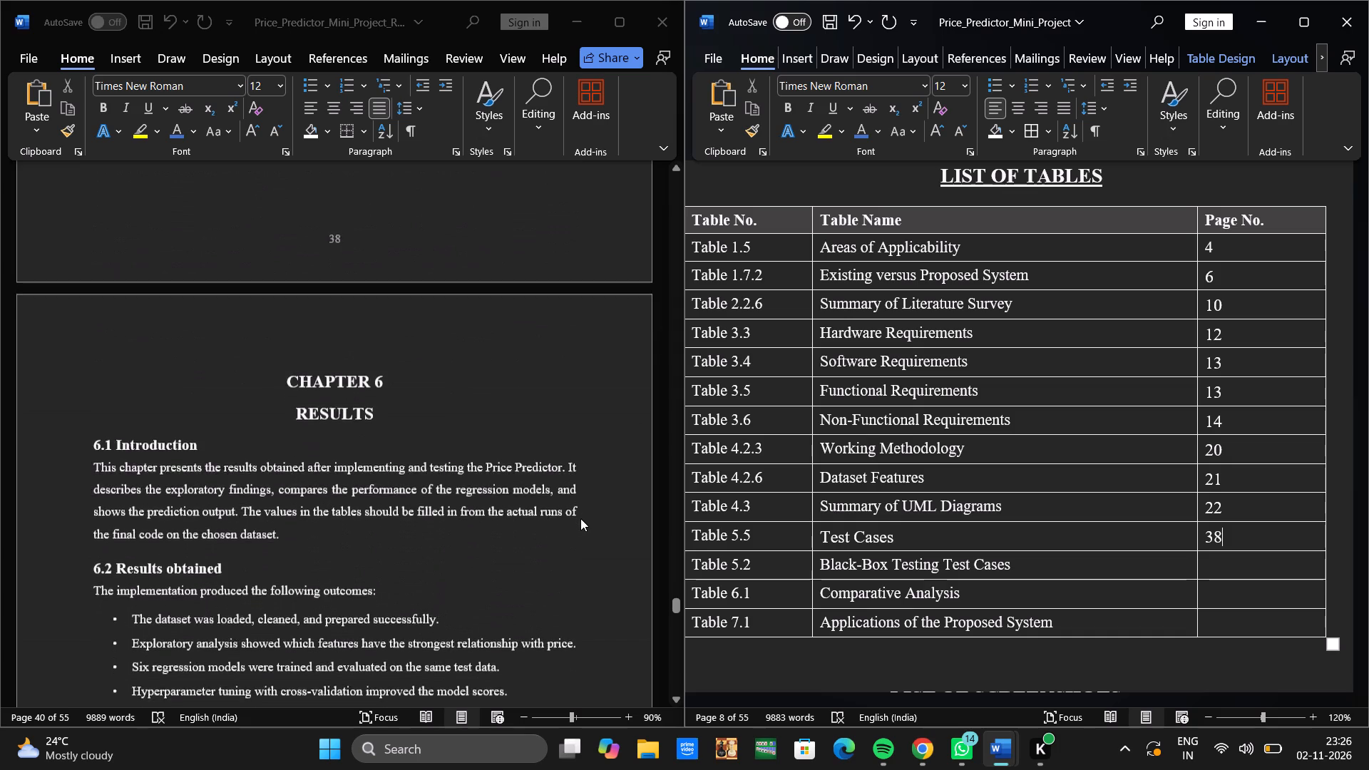
scroll(580, 518, down, 7)
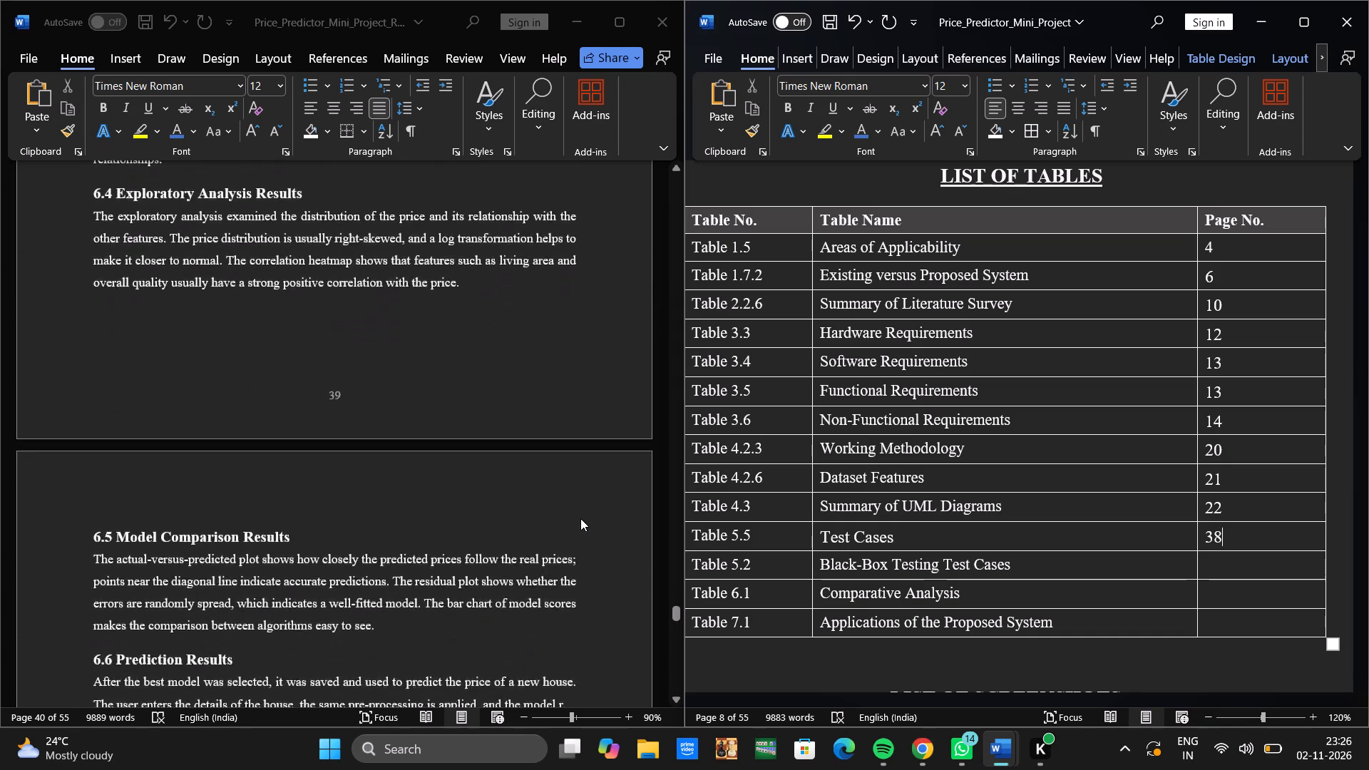
scroll(580, 518, down, 5)
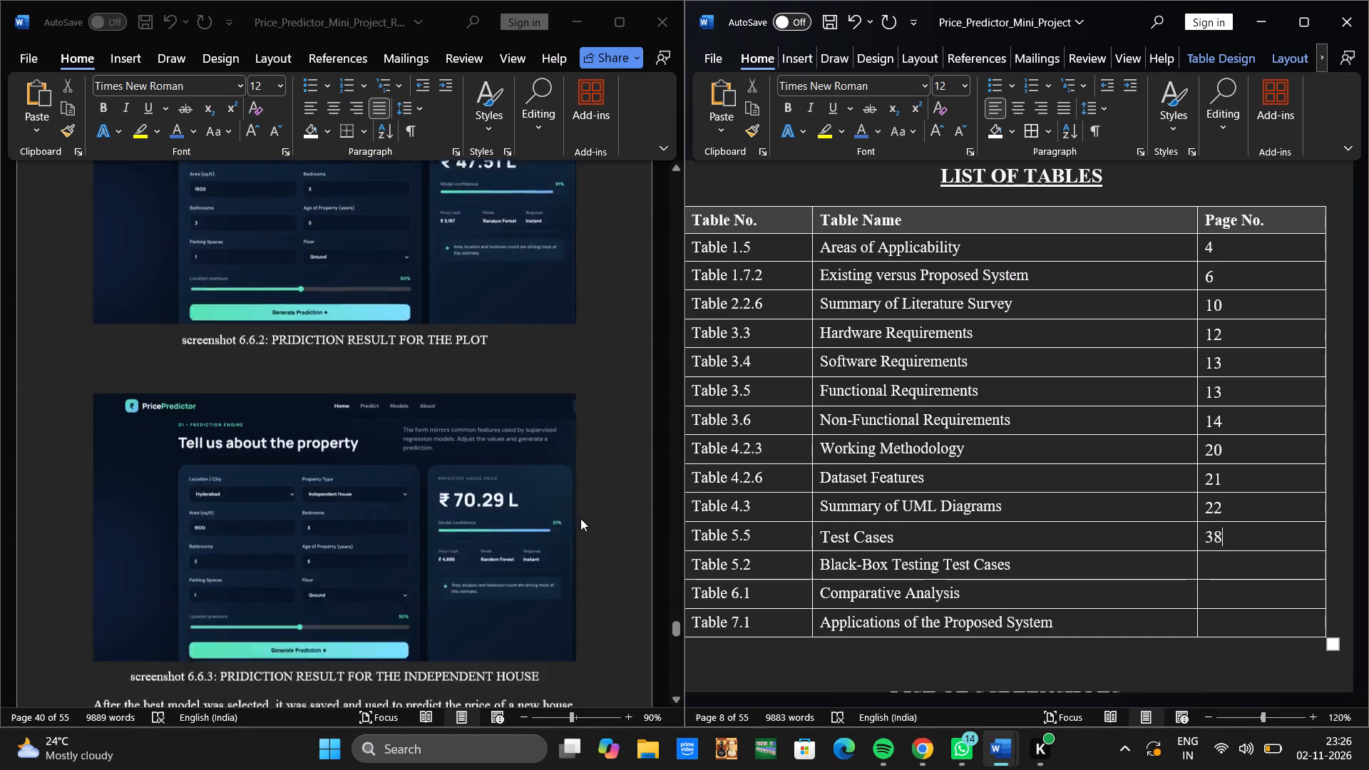
scroll(580, 518, down, 3)
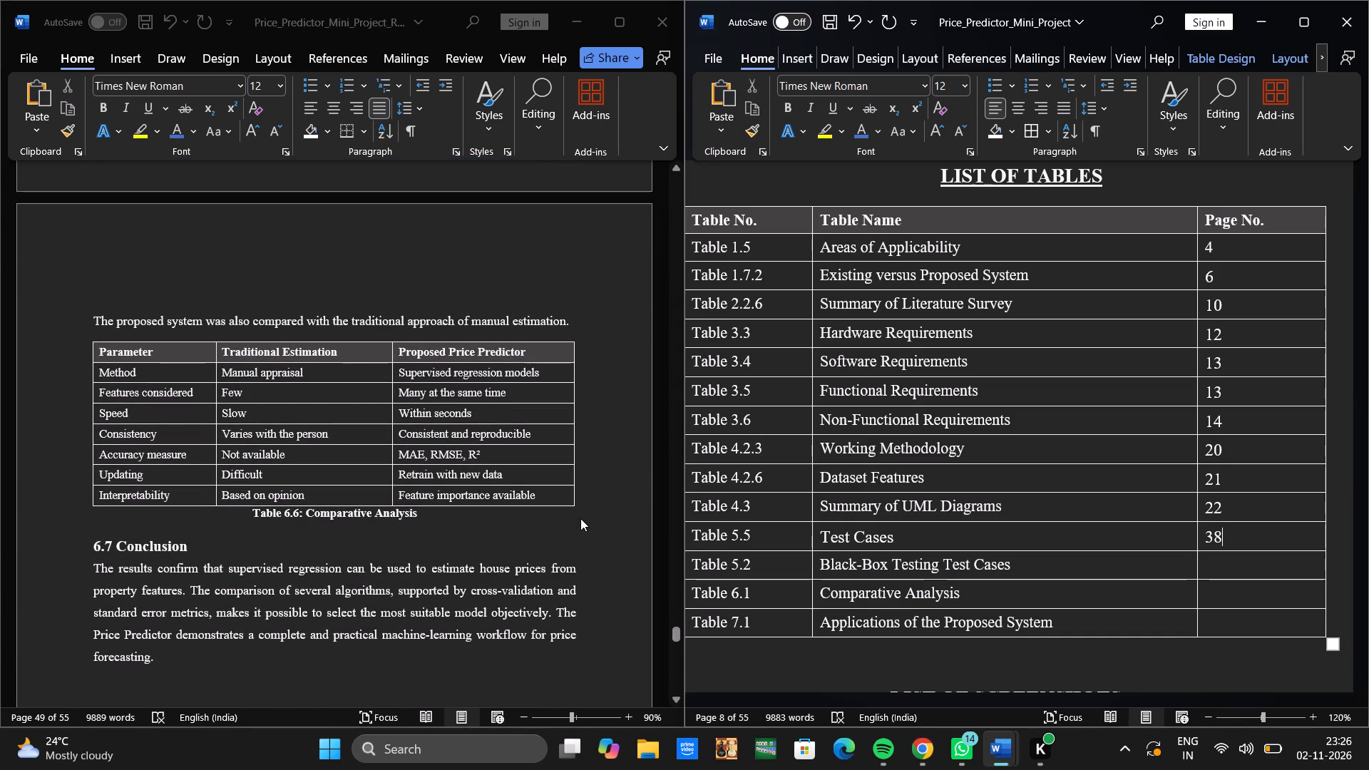
Delete the entire Black-Box Testing Test Cases row from the List of Tables.
click(1014, 561)
drag(1014, 561, 727, 558)
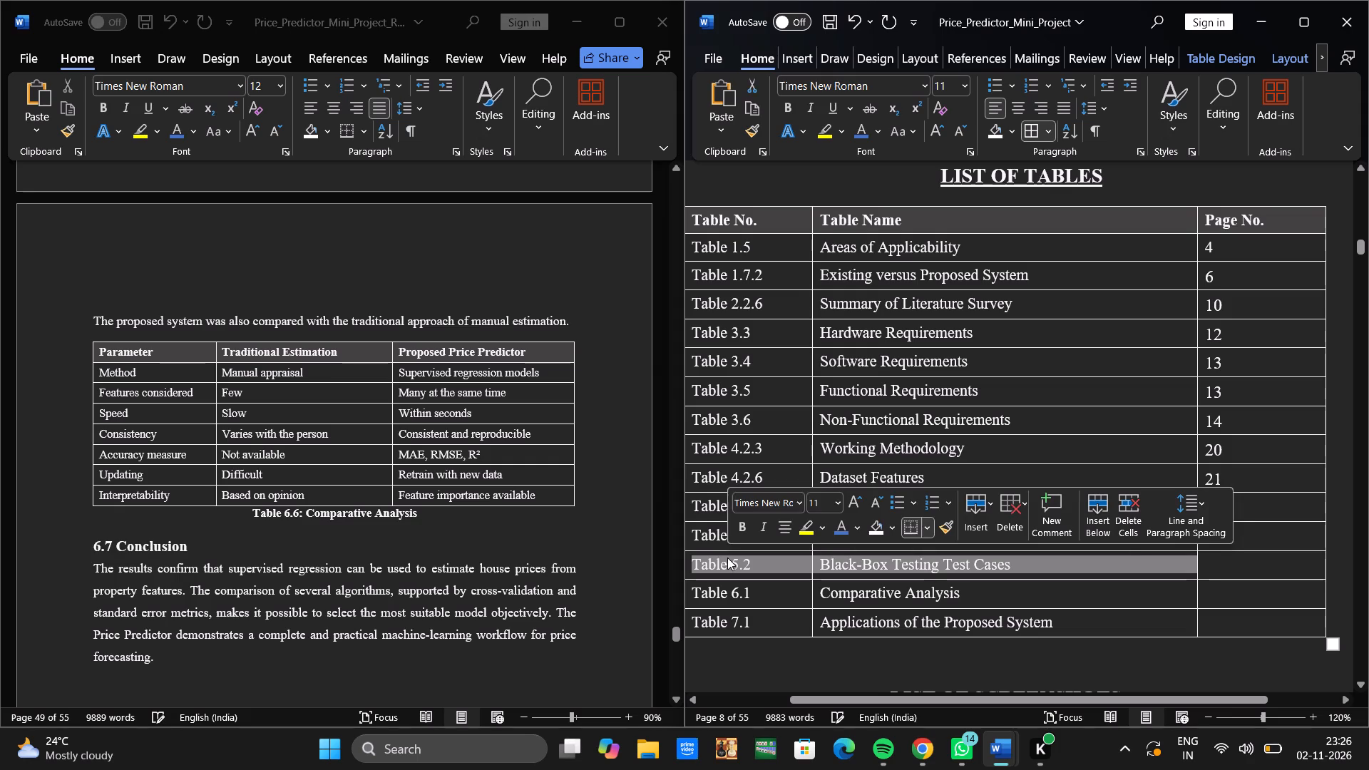
key(BackSpace)
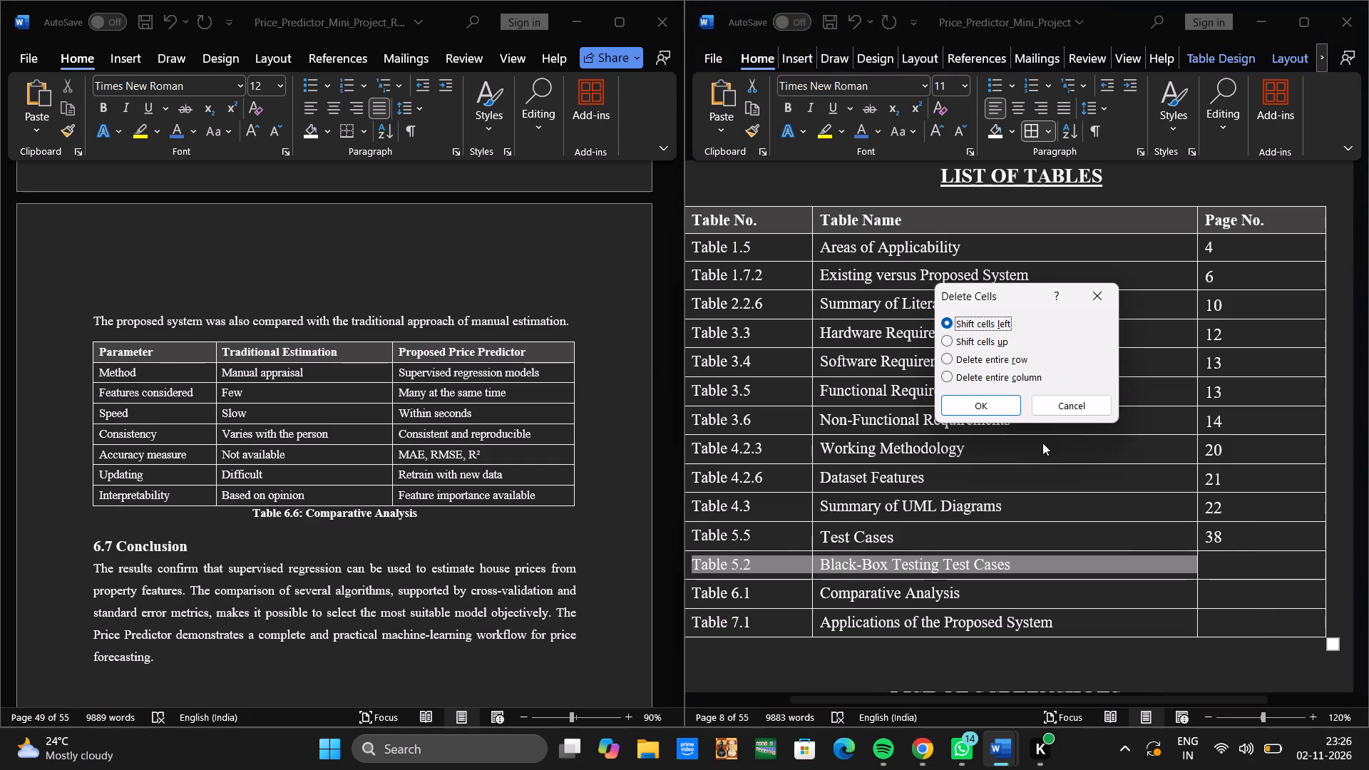
click(984, 359)
click(984, 402)
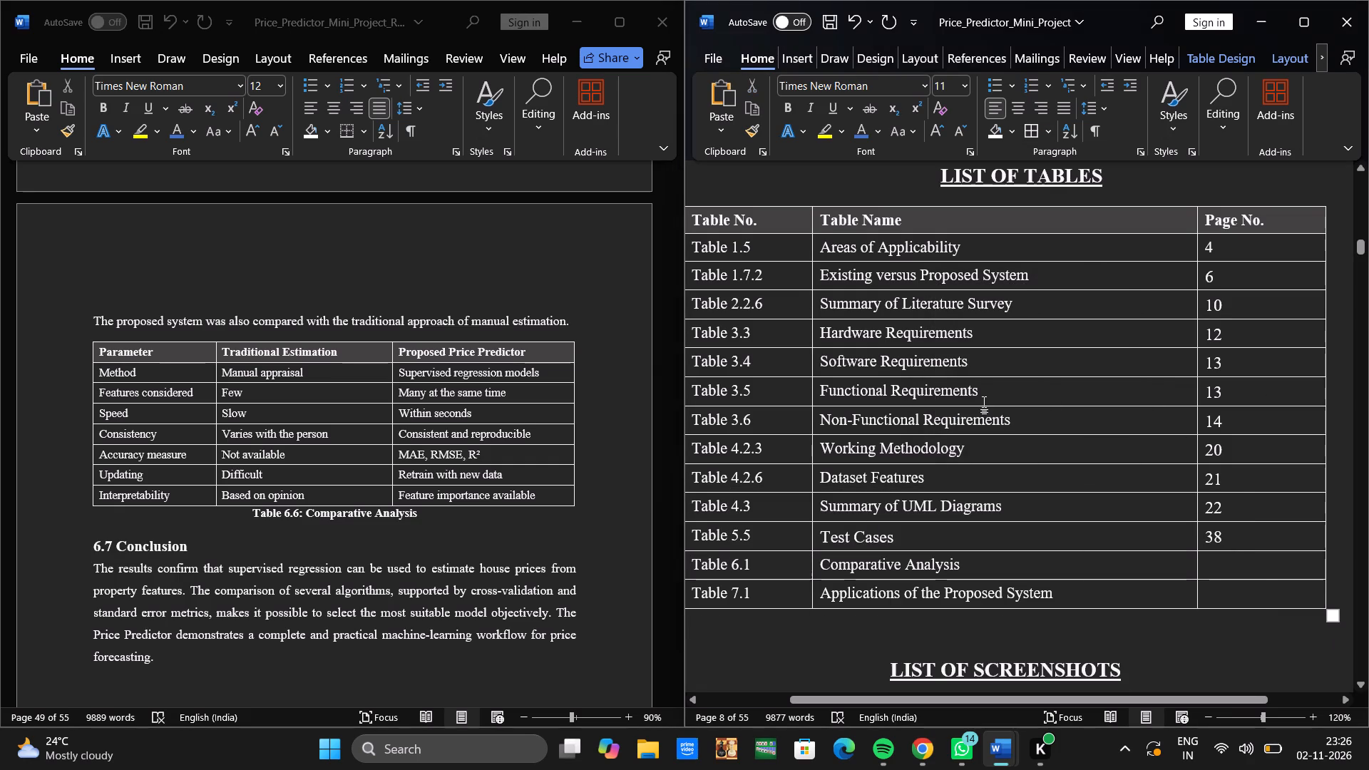
Correct the Comparative Analysis entry in the List of Tables to Table 6.6 and enter page number 42.
click(1235, 568)
click(747, 565)
key(BackSpace)
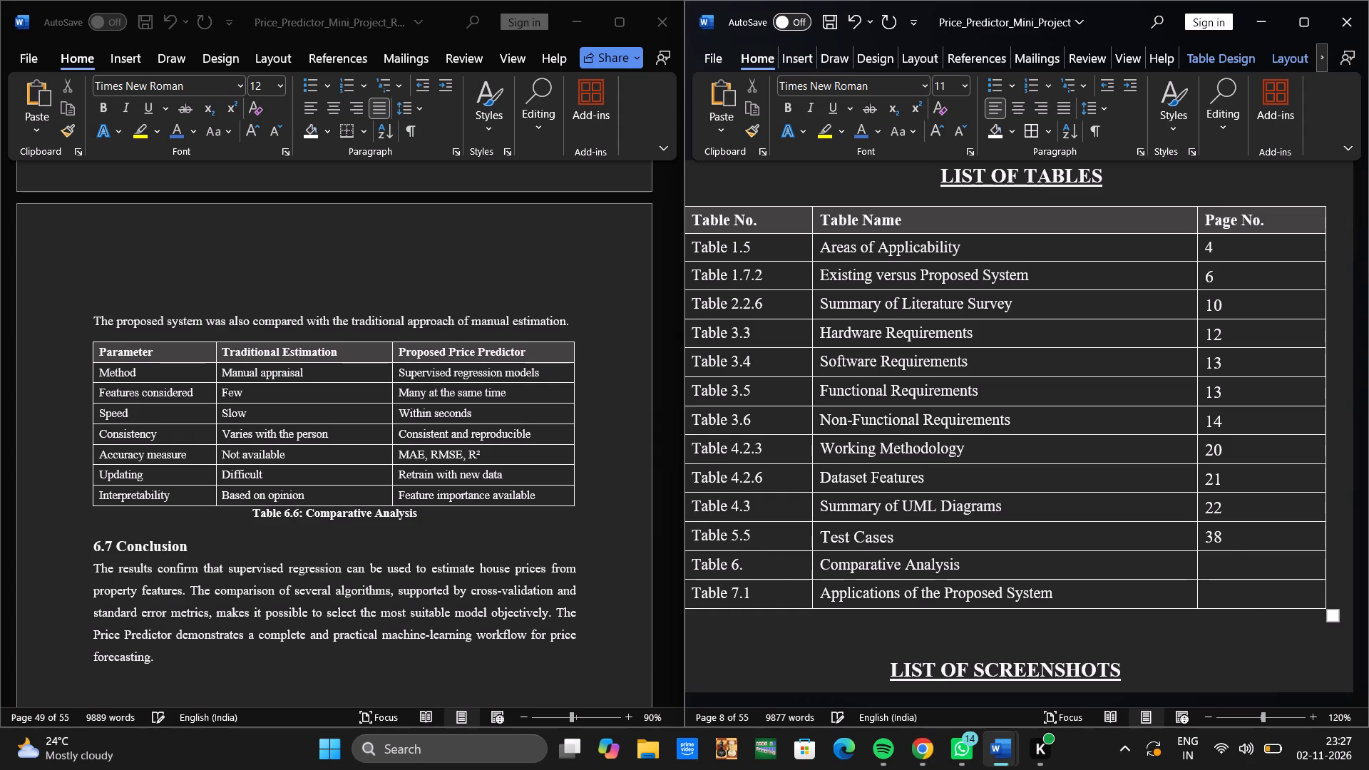
key(6)
scroll(240, 603, down, 2)
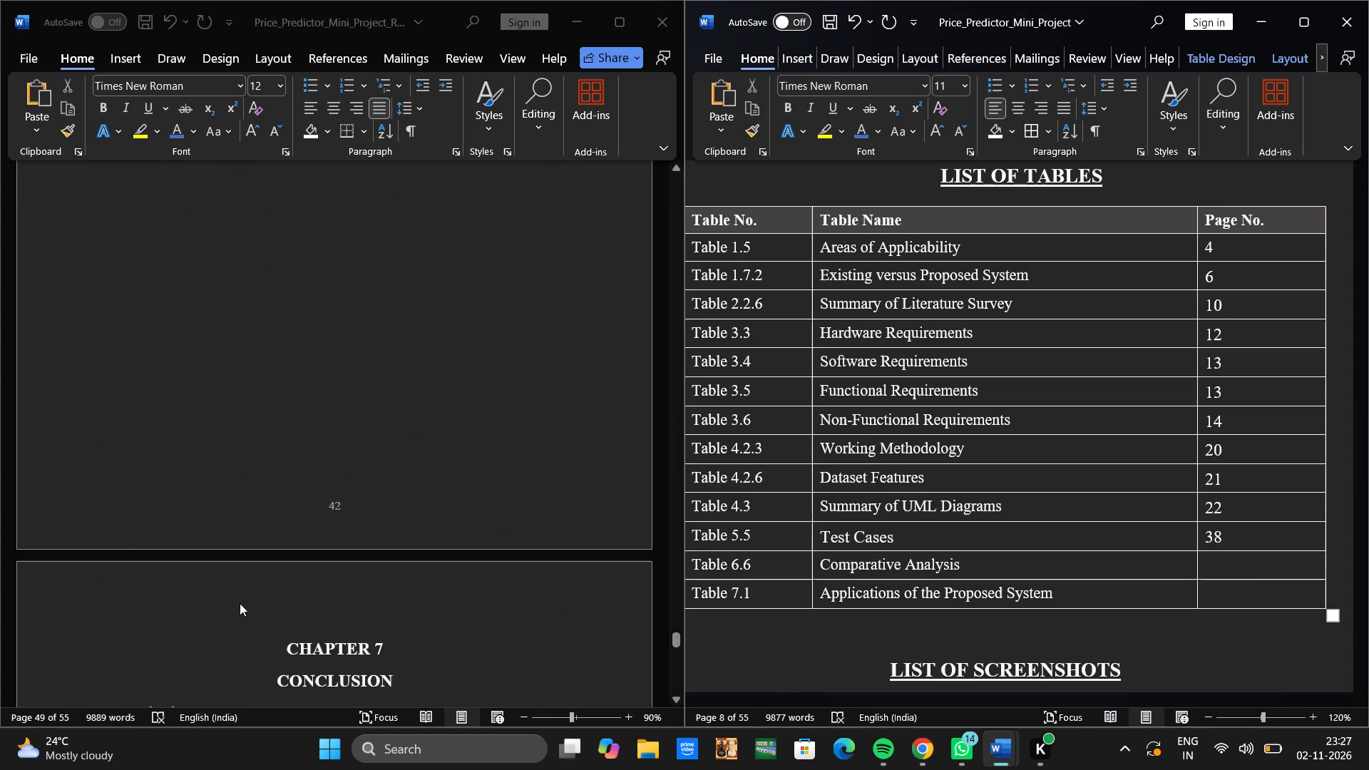
scroll(240, 603, down, 1)
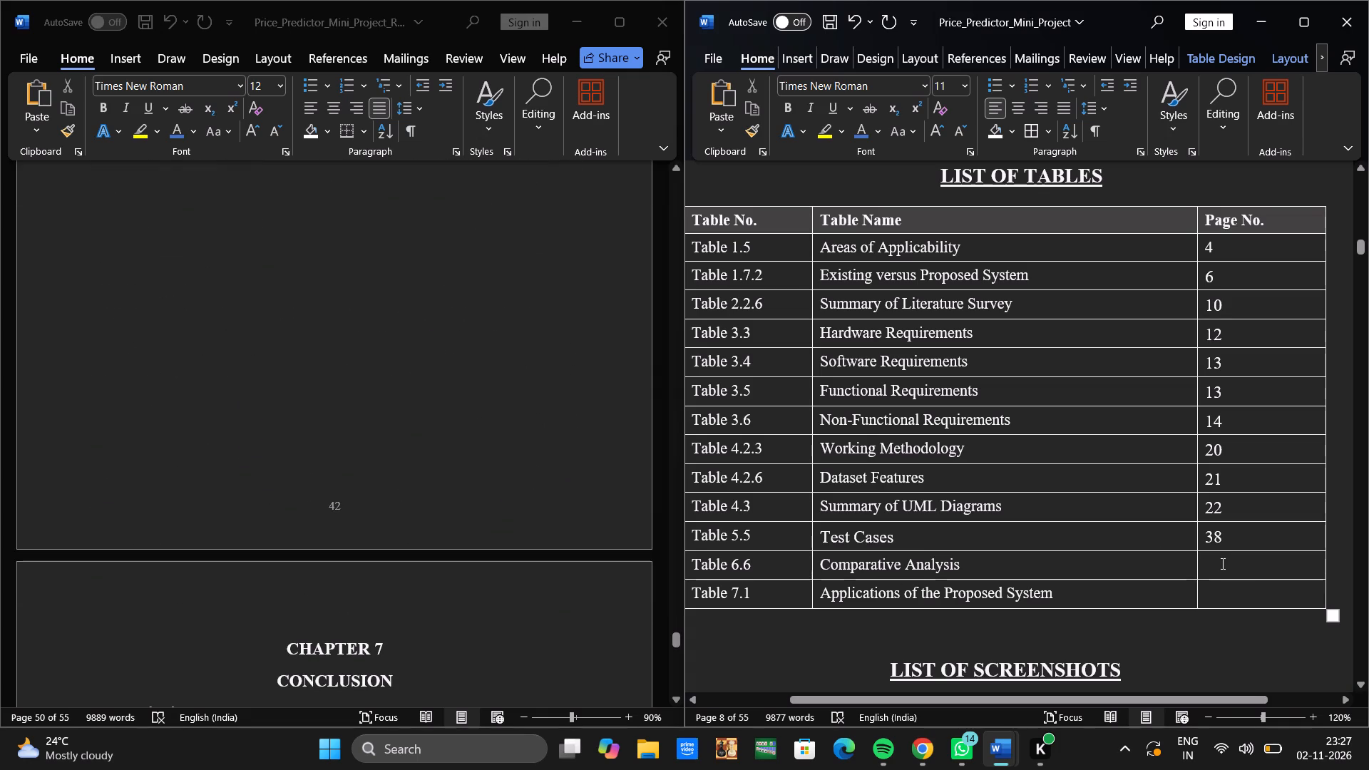
click(1221, 563)
text(42)
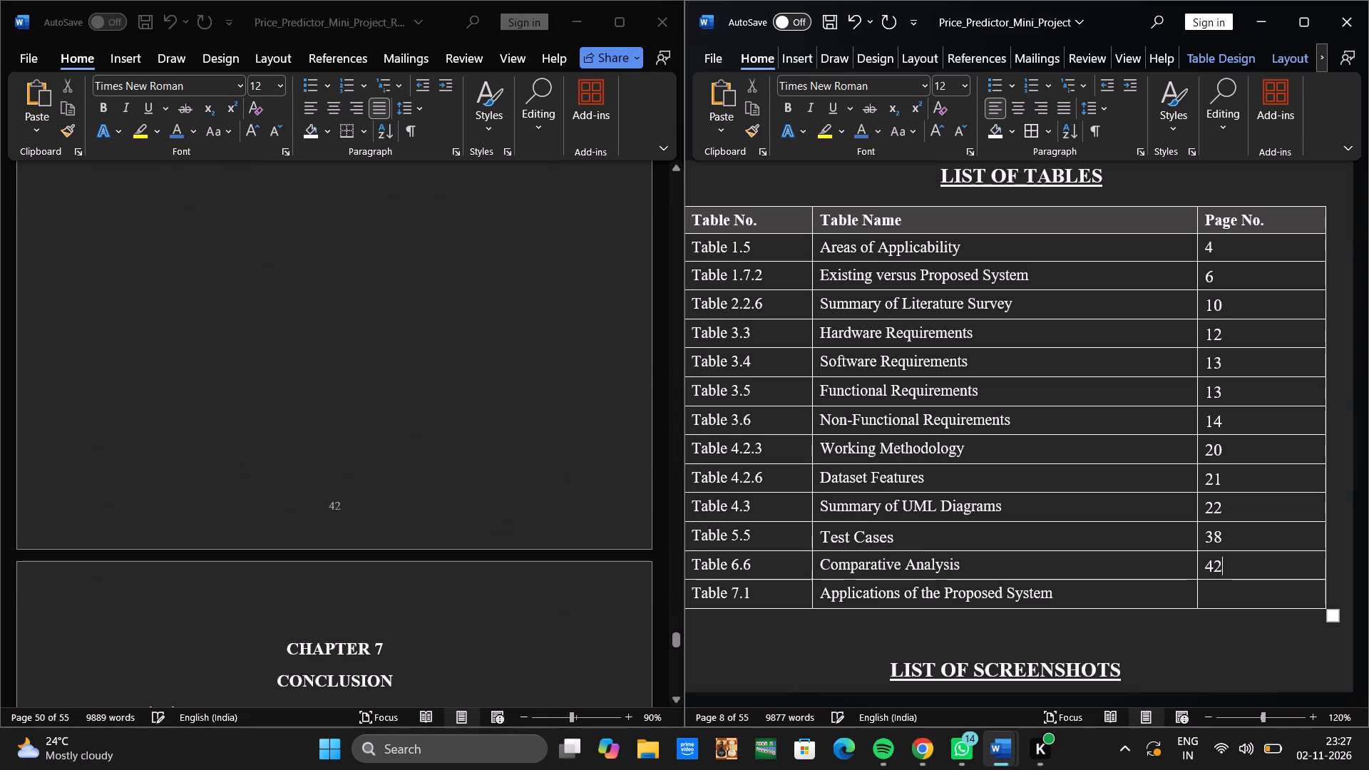
Look through the report from Chapter 7 to the end for a table caption matching the Applications of the Proposed System entry.
scroll(475, 548, down, 7)
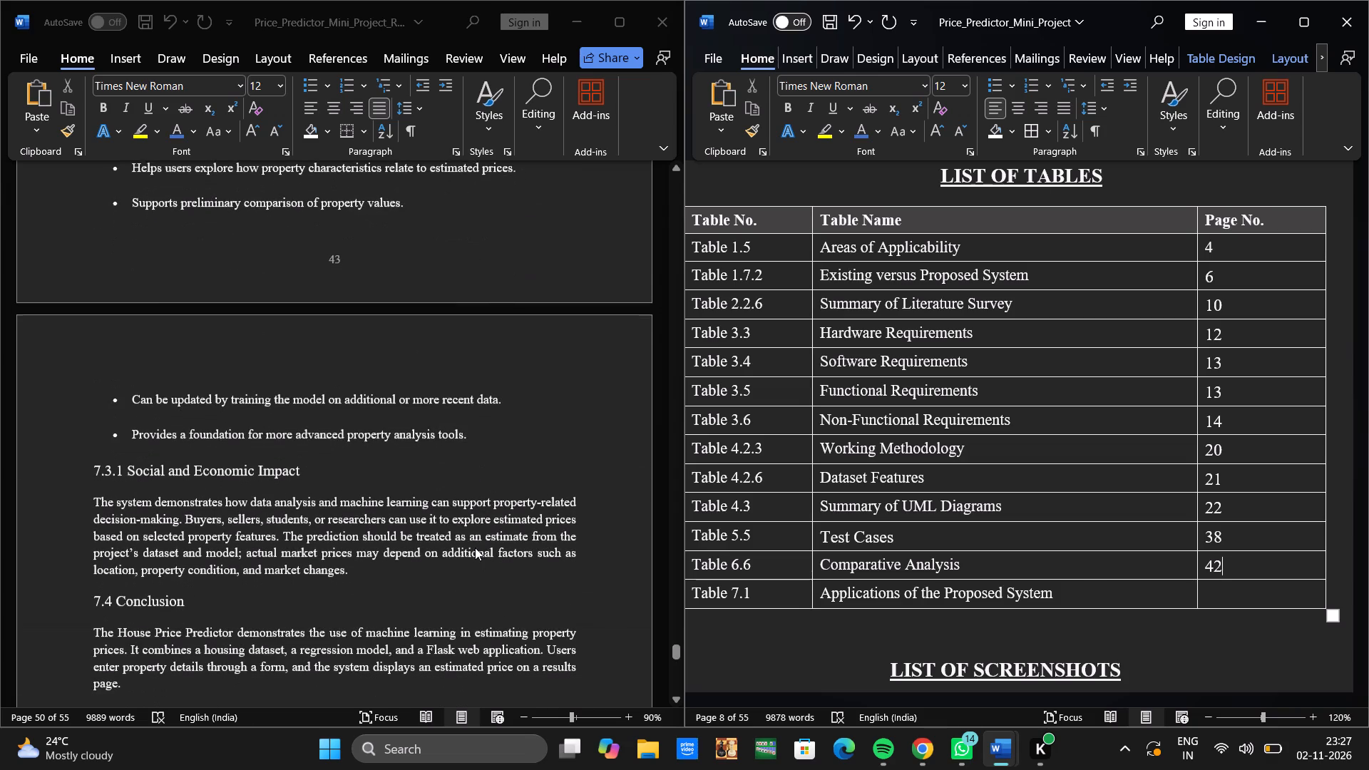
scroll(475, 548, down, 2)
scroll(475, 548, up, 2)
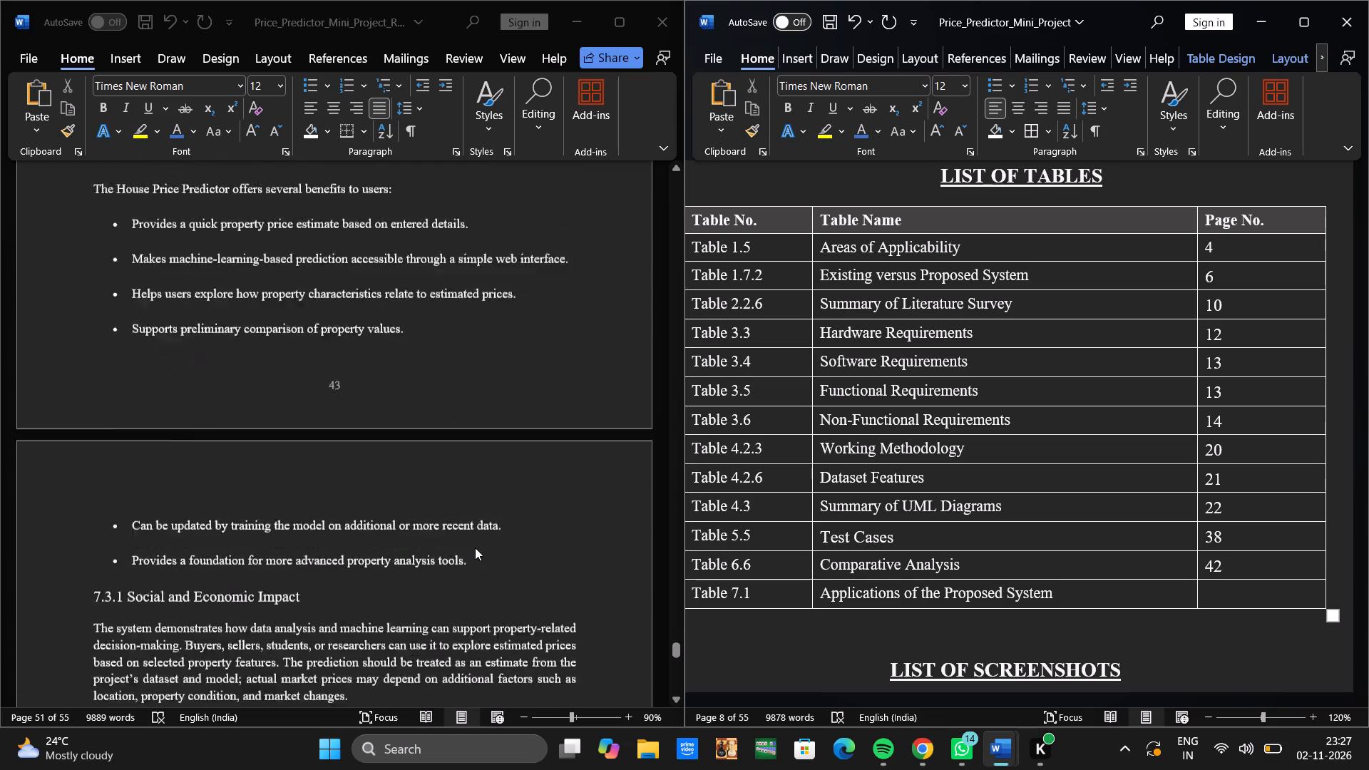
scroll(475, 548, up, 4)
scroll(475, 548, down, 4)
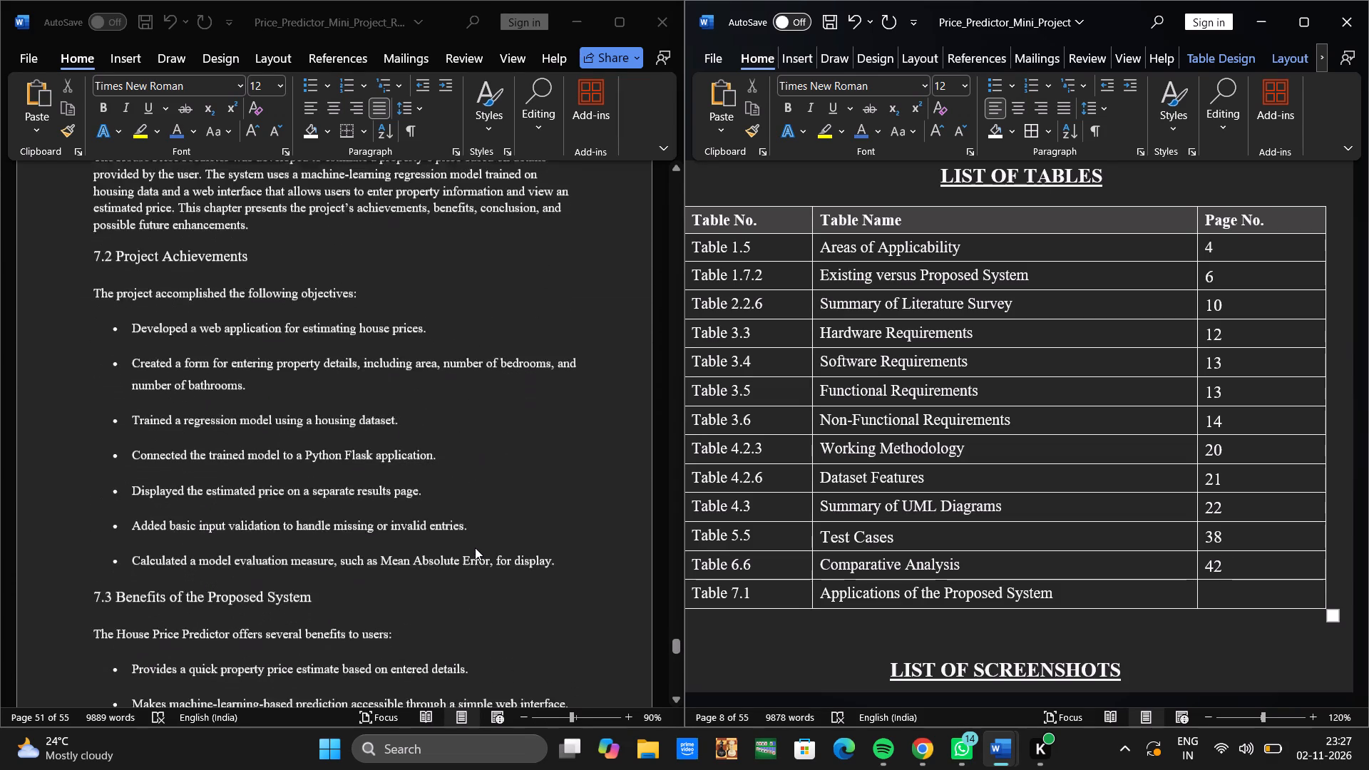
scroll(475, 548, down, 7)
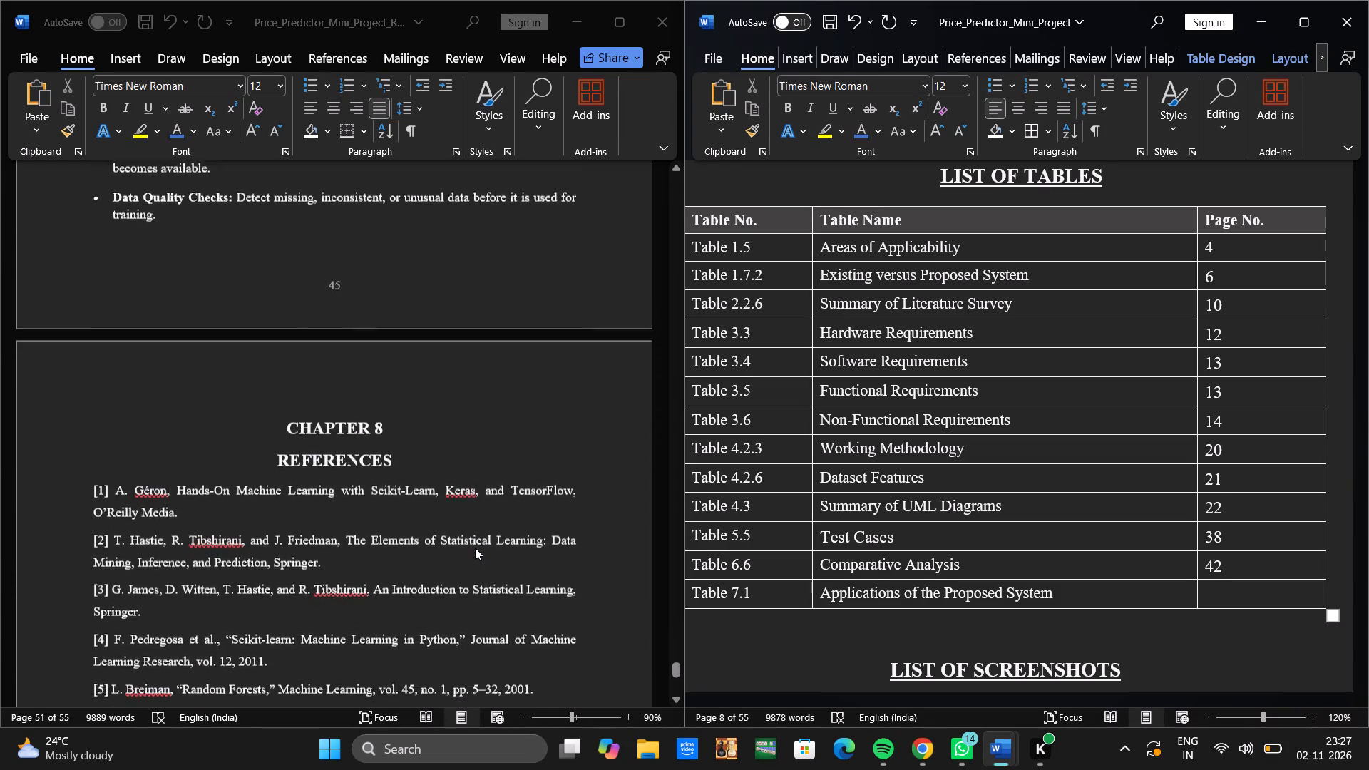
scroll(475, 548, down, 7)
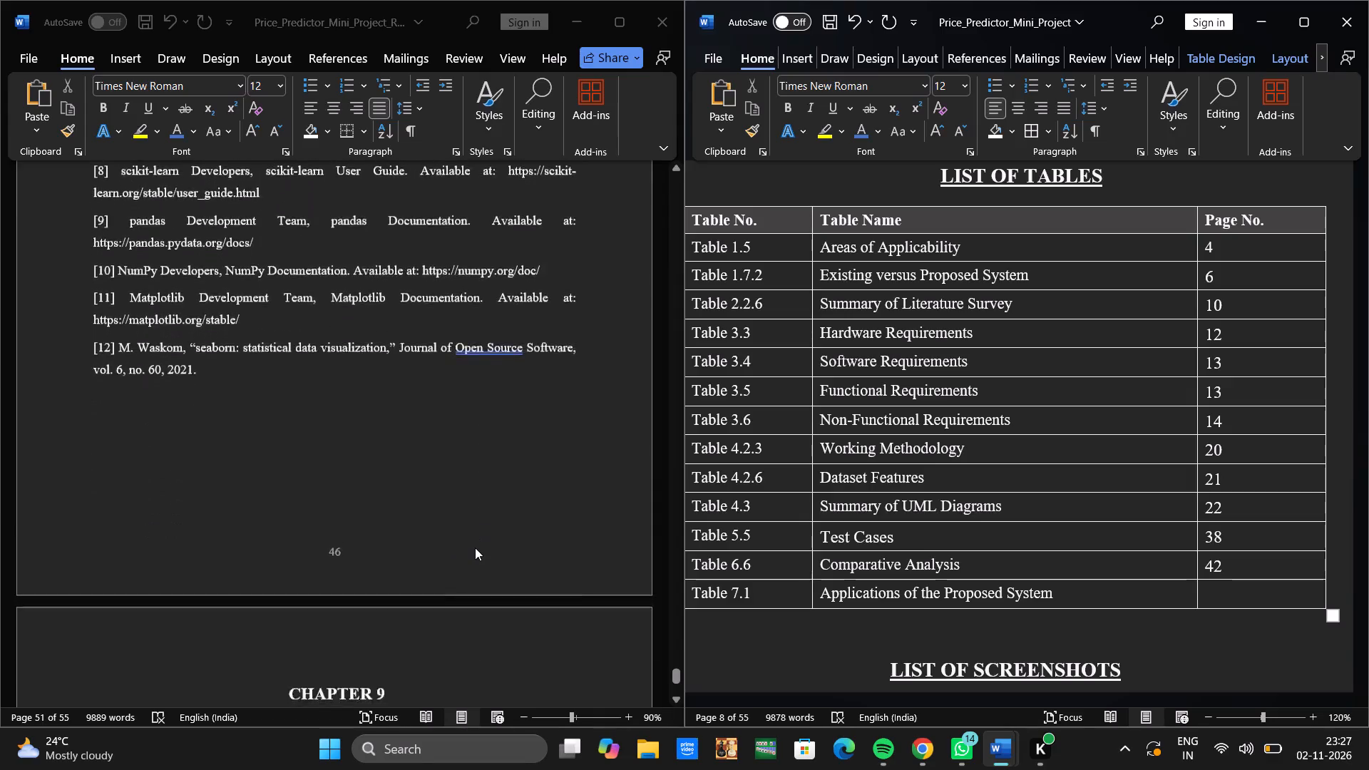
scroll(475, 548, down, 3)
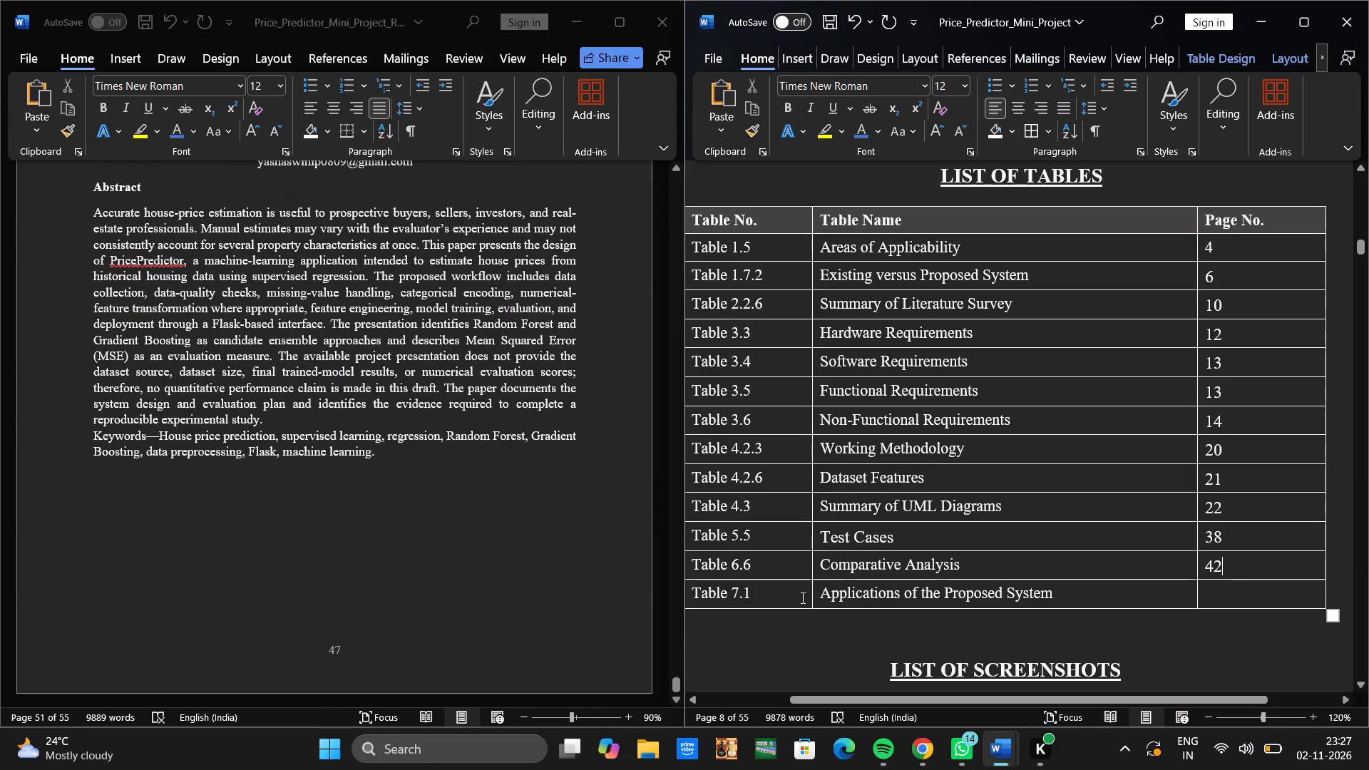
Delete the Table 7.1 Applications of the Proposed System row from the List of Tables, keeping a blank line above the LIST OF SCREENSHOTS heading.
click(801, 597)
drag(801, 597, 1324, 578)
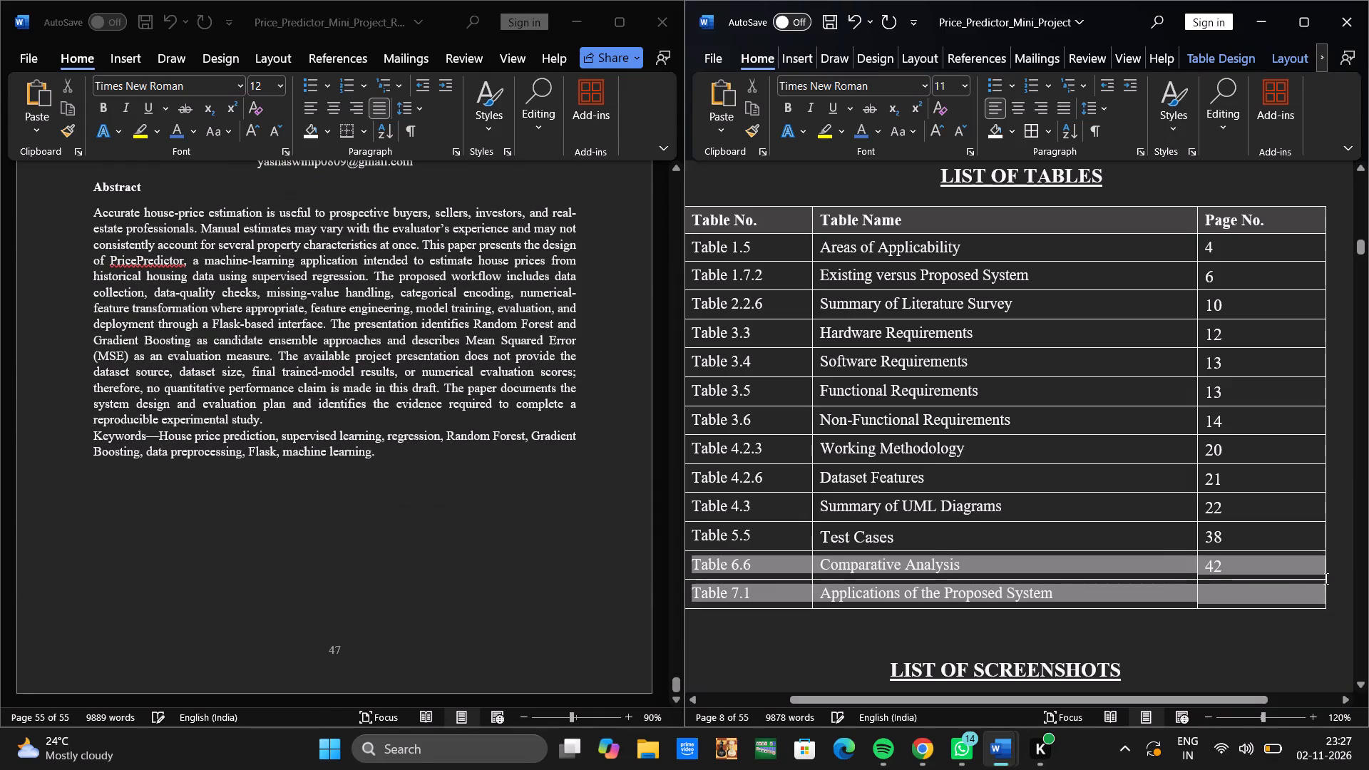
drag(1324, 578, 1322, 580)
triple_click(1315, 605)
triple_click(1315, 605)
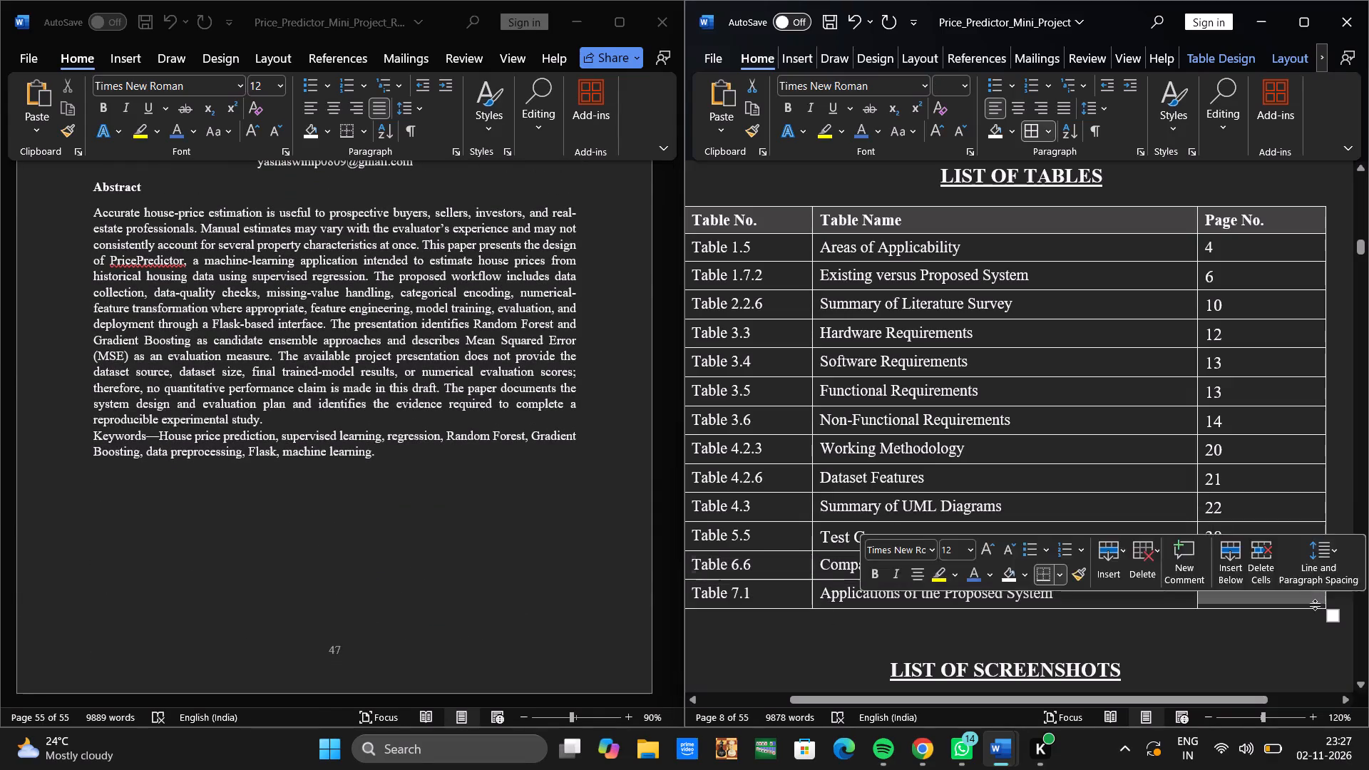
drag(1315, 605, 881, 600)
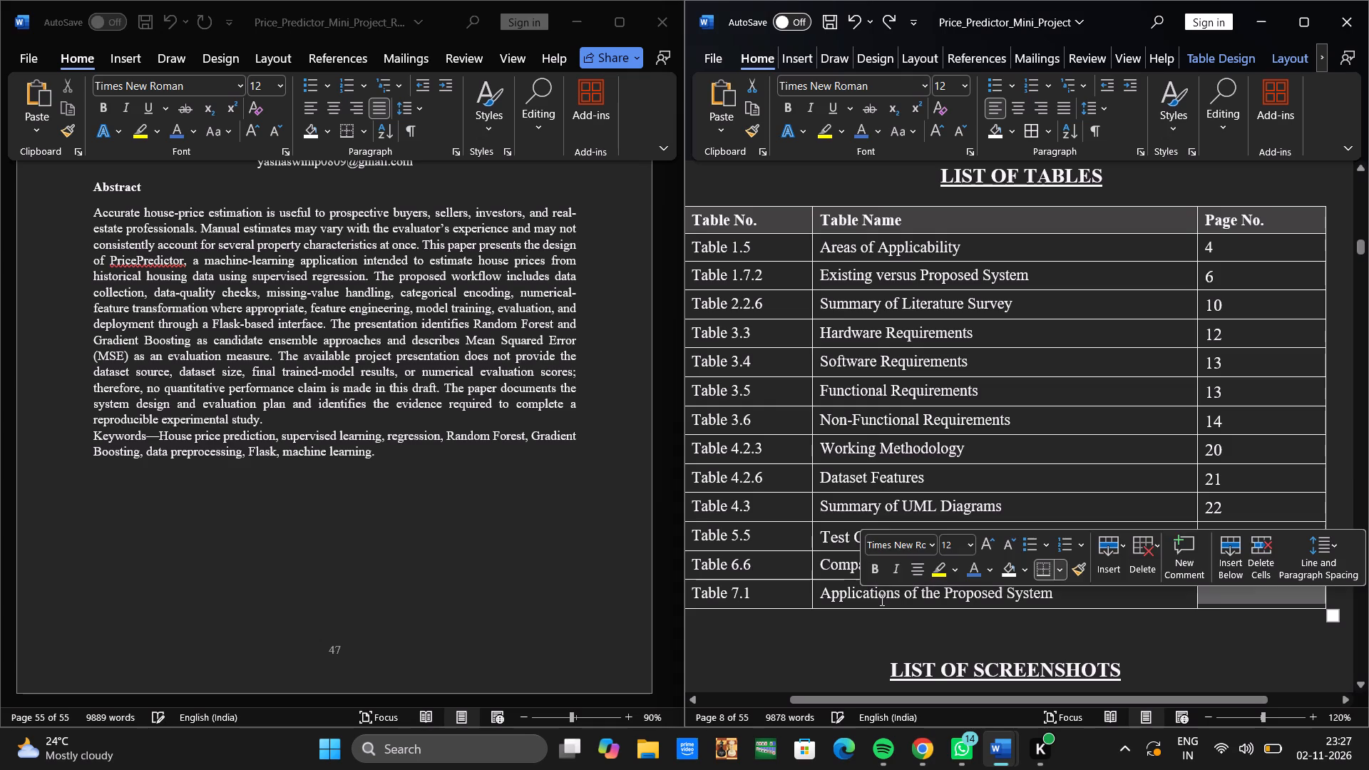
click(796, 600)
drag(796, 600, 1221, 611)
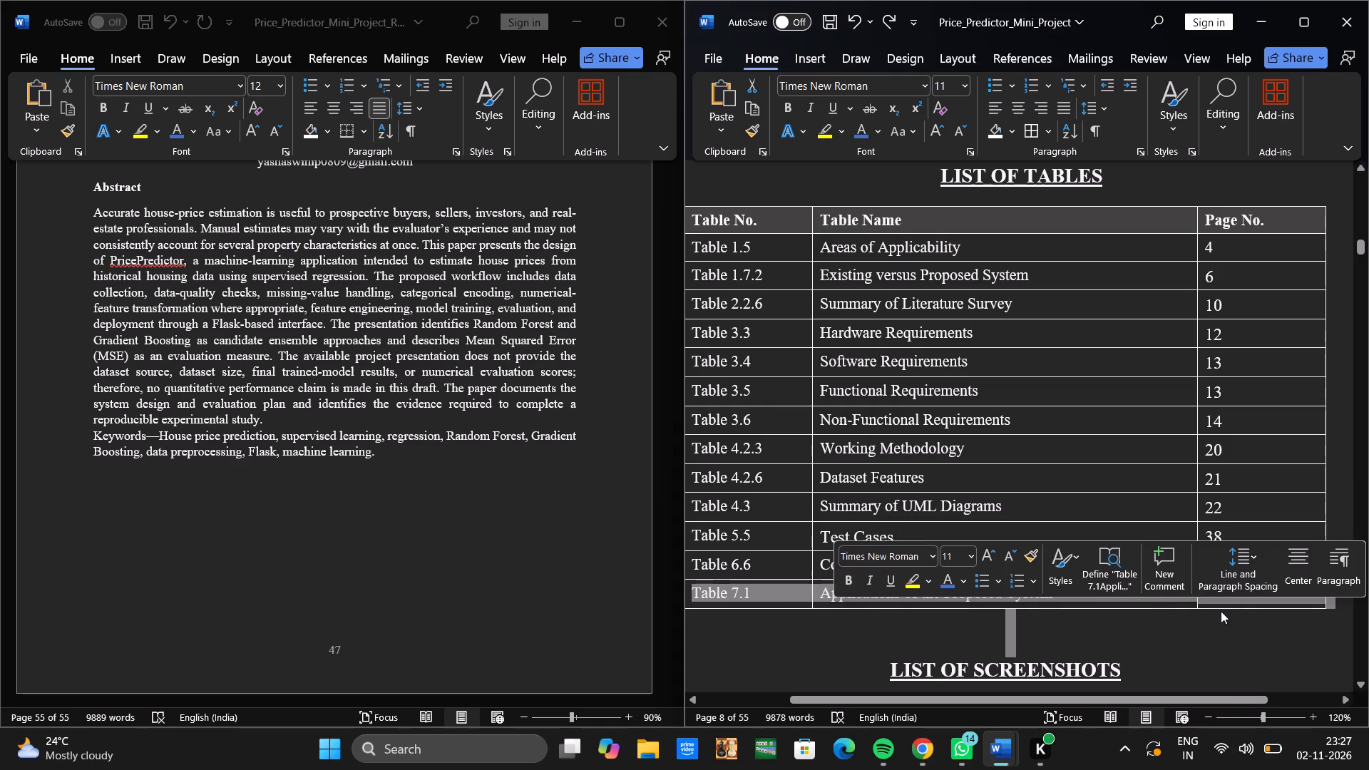
key(BackSpace)
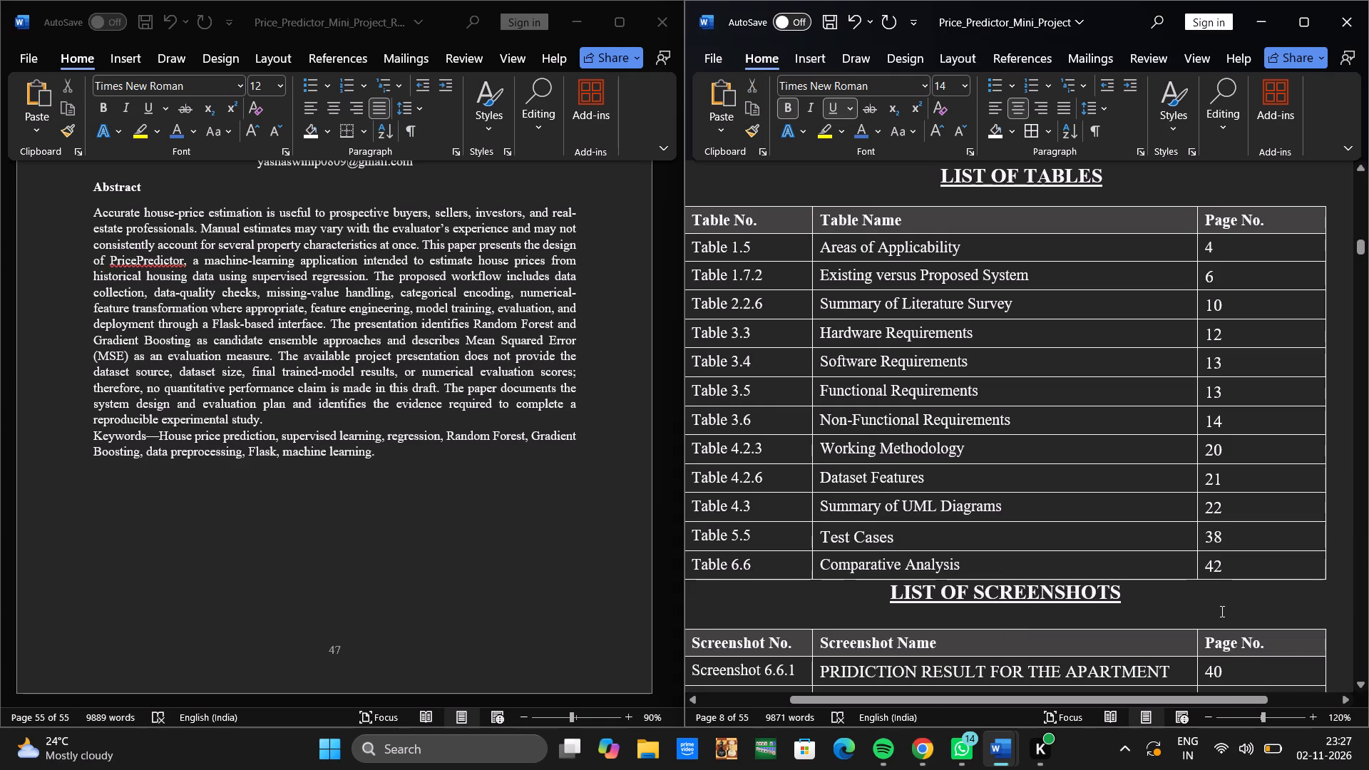
key(Return)
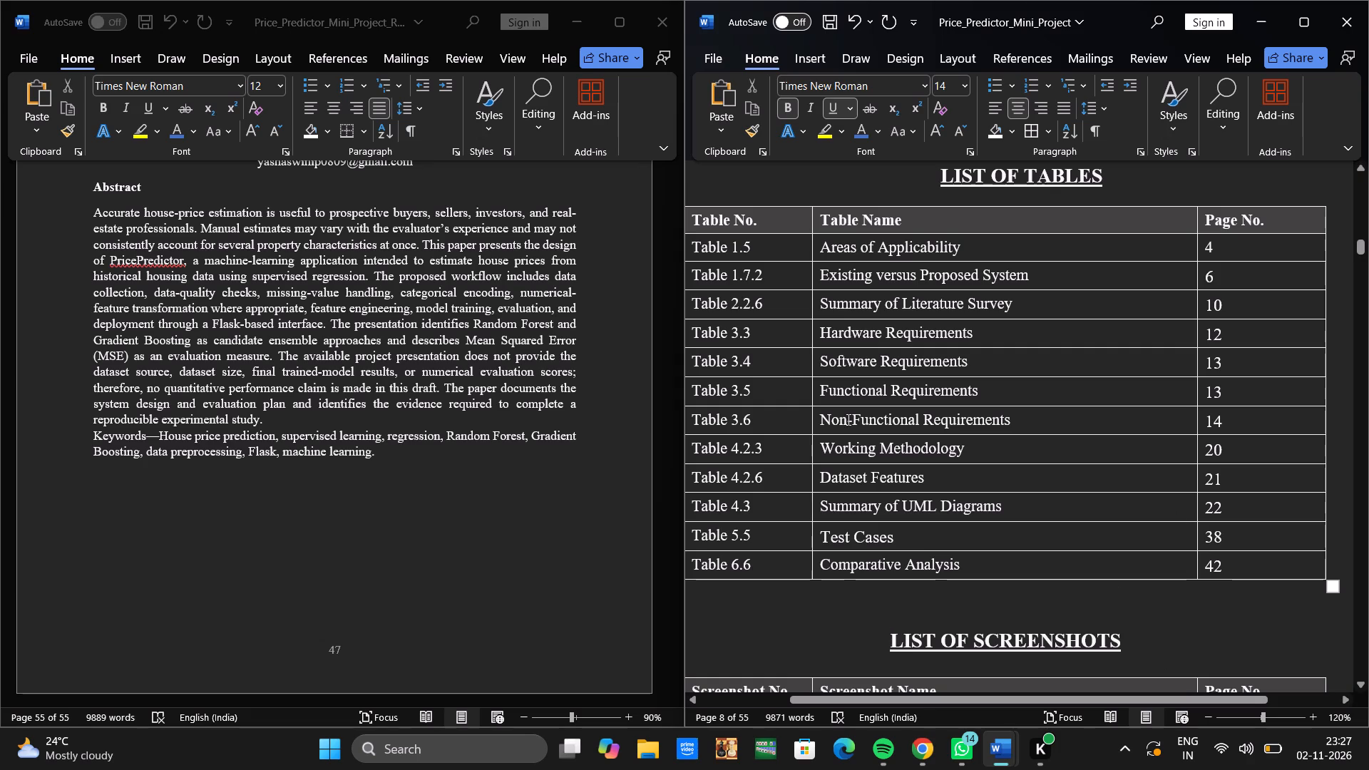
Review the edited lists in the project document and maximize its window.
scroll(848, 419, down, 3)
scroll(848, 419, up, 2)
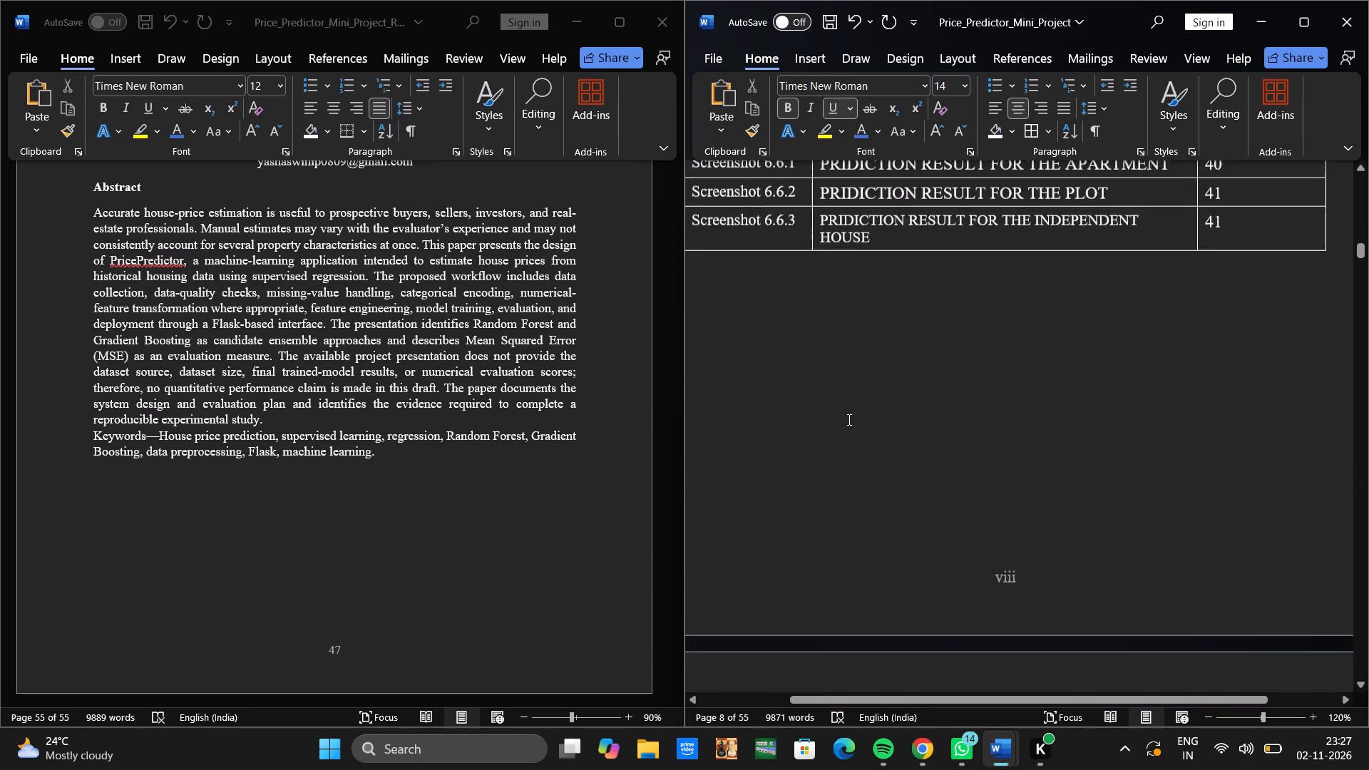
scroll(848, 419, up, 4)
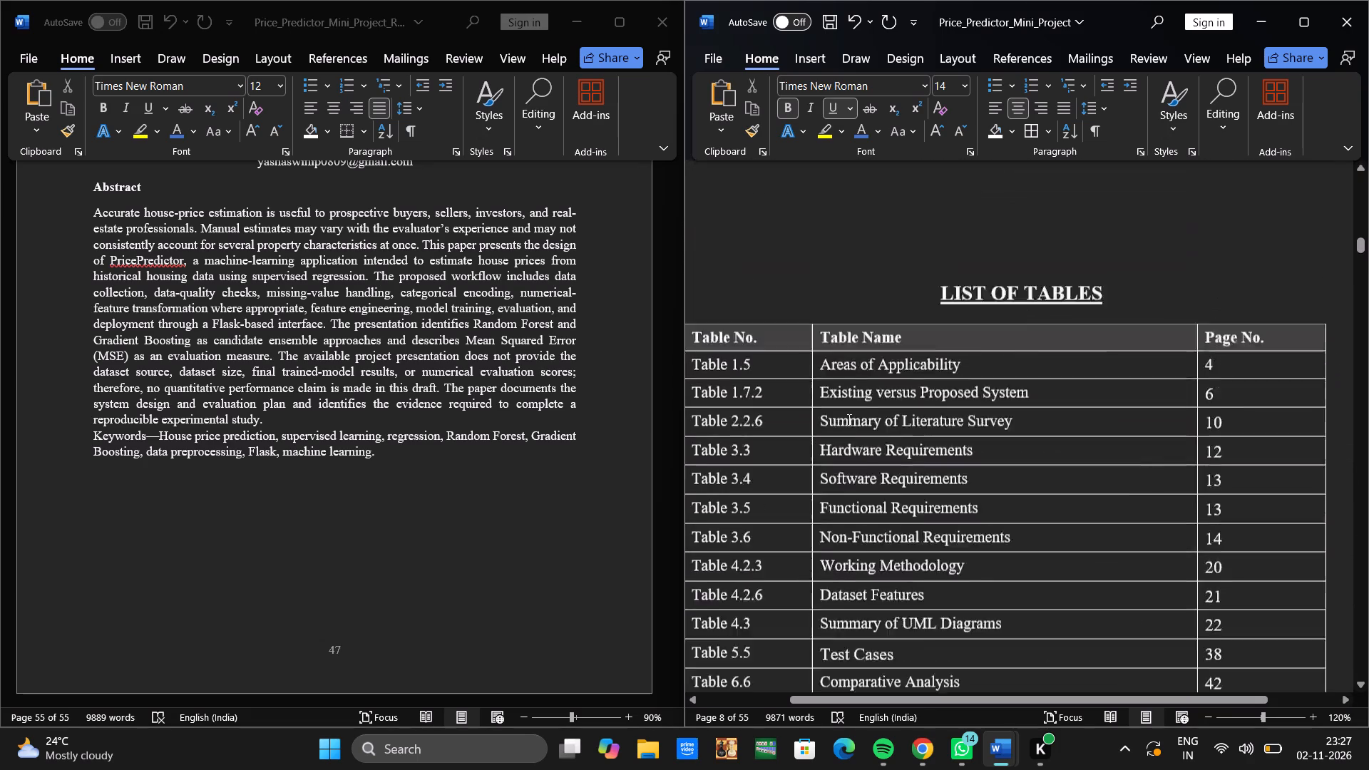
scroll(848, 419, up, 3)
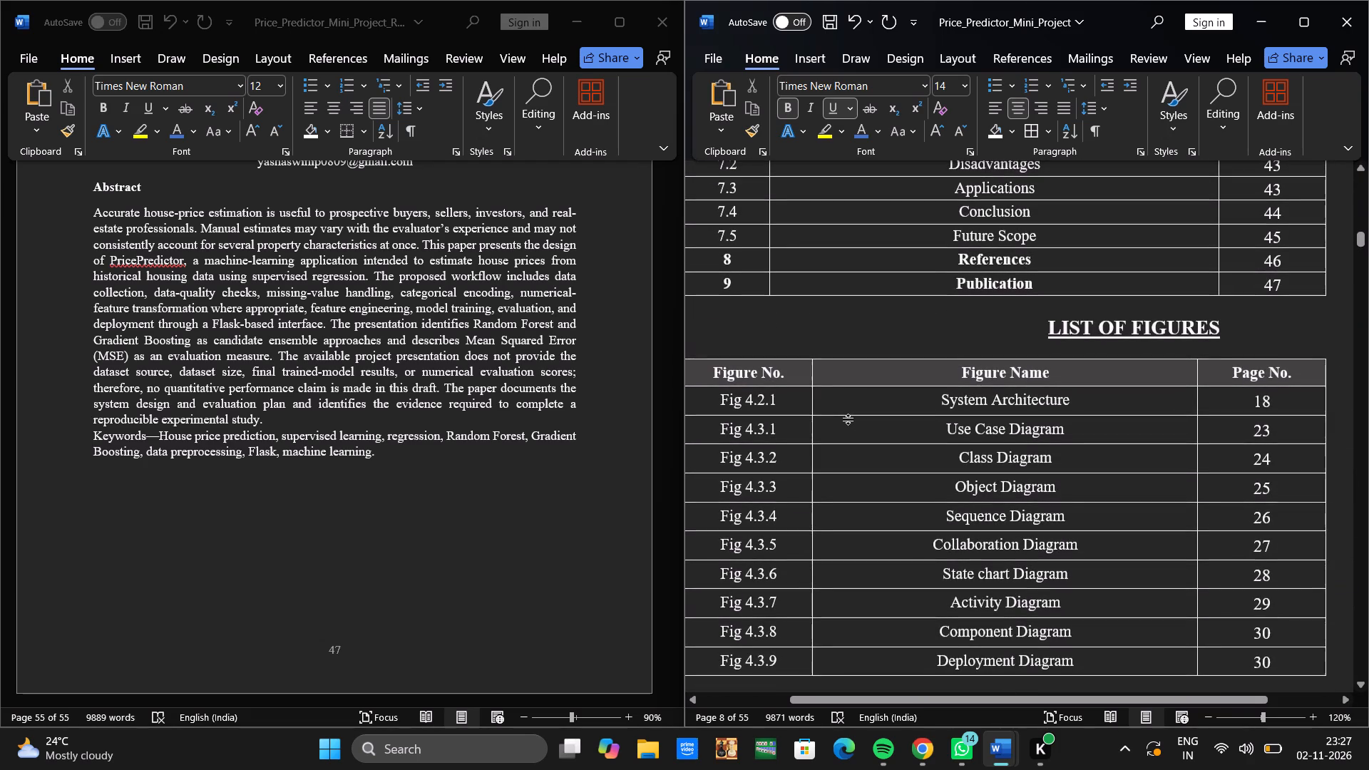
scroll(848, 419, up, 1)
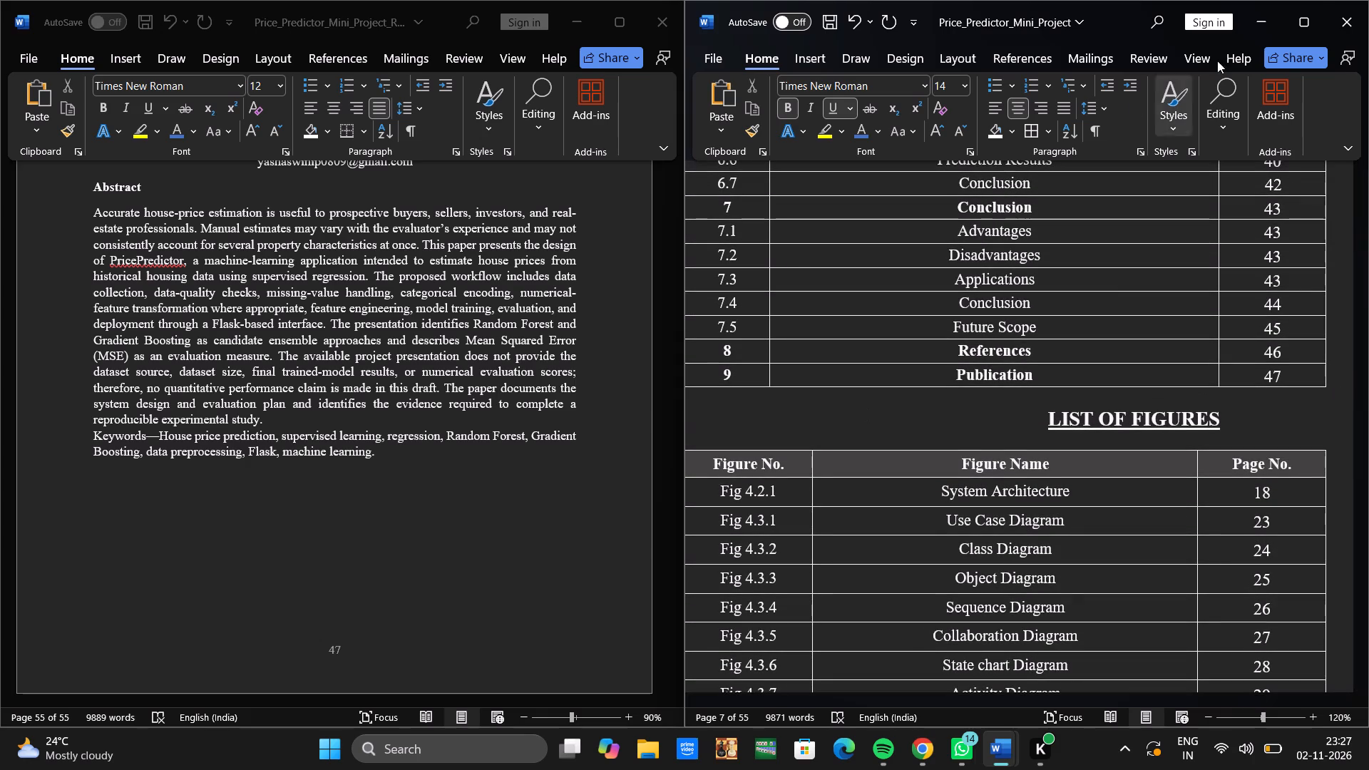
click(1309, 30)
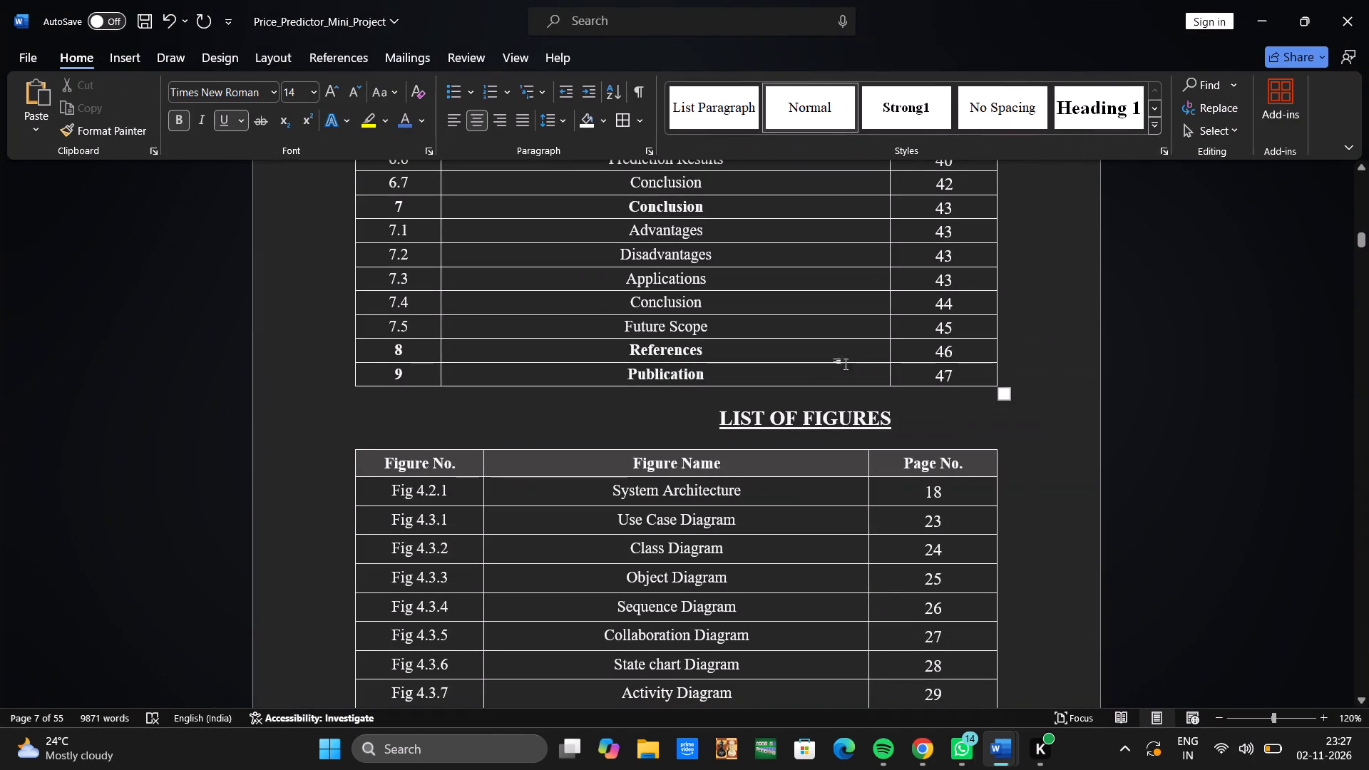
Centre-align everything from the TABLE OF CONTENTS heading through the end of the List of Screenshots table.
scroll(726, 416, up, 5)
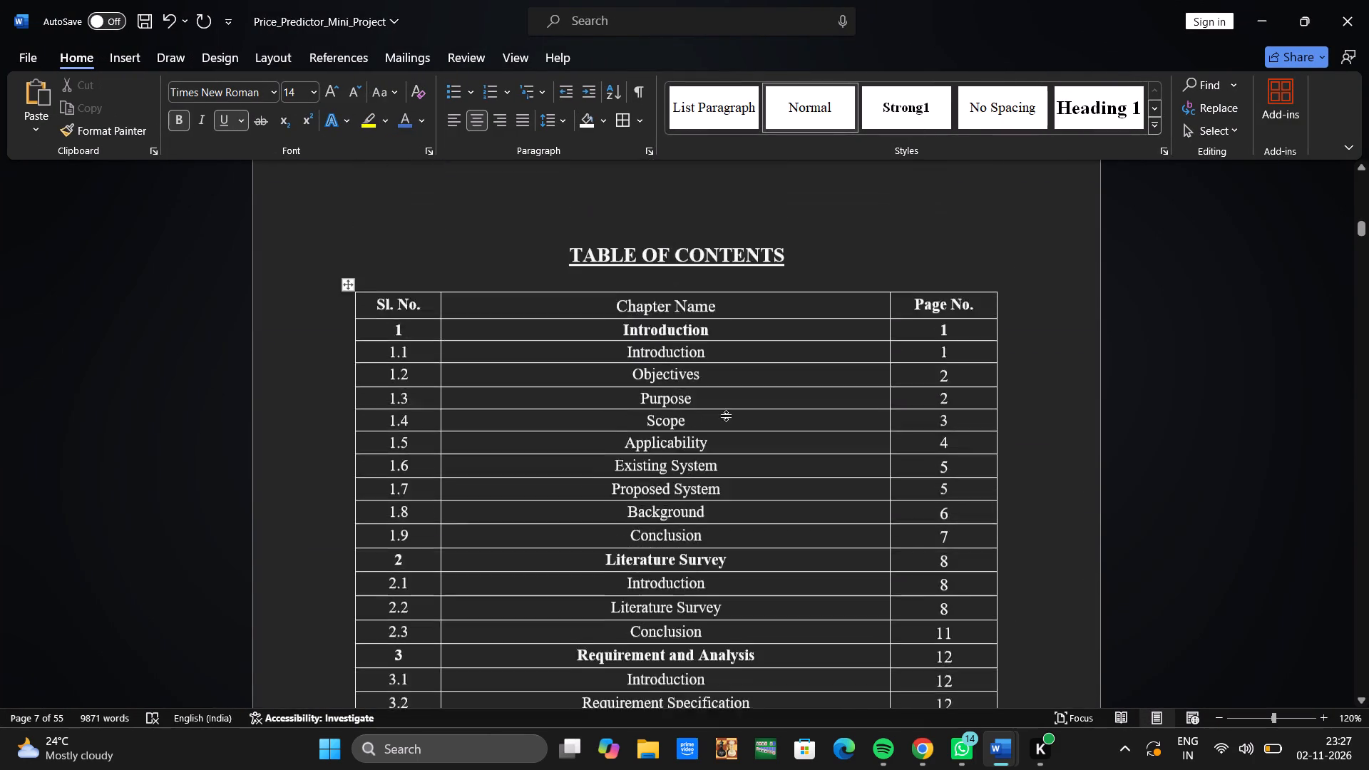
scroll(726, 416, up, 4)
scroll(726, 416, right, 1)
scroll(726, 416, up, 2)
scroll(726, 416, down, 1)
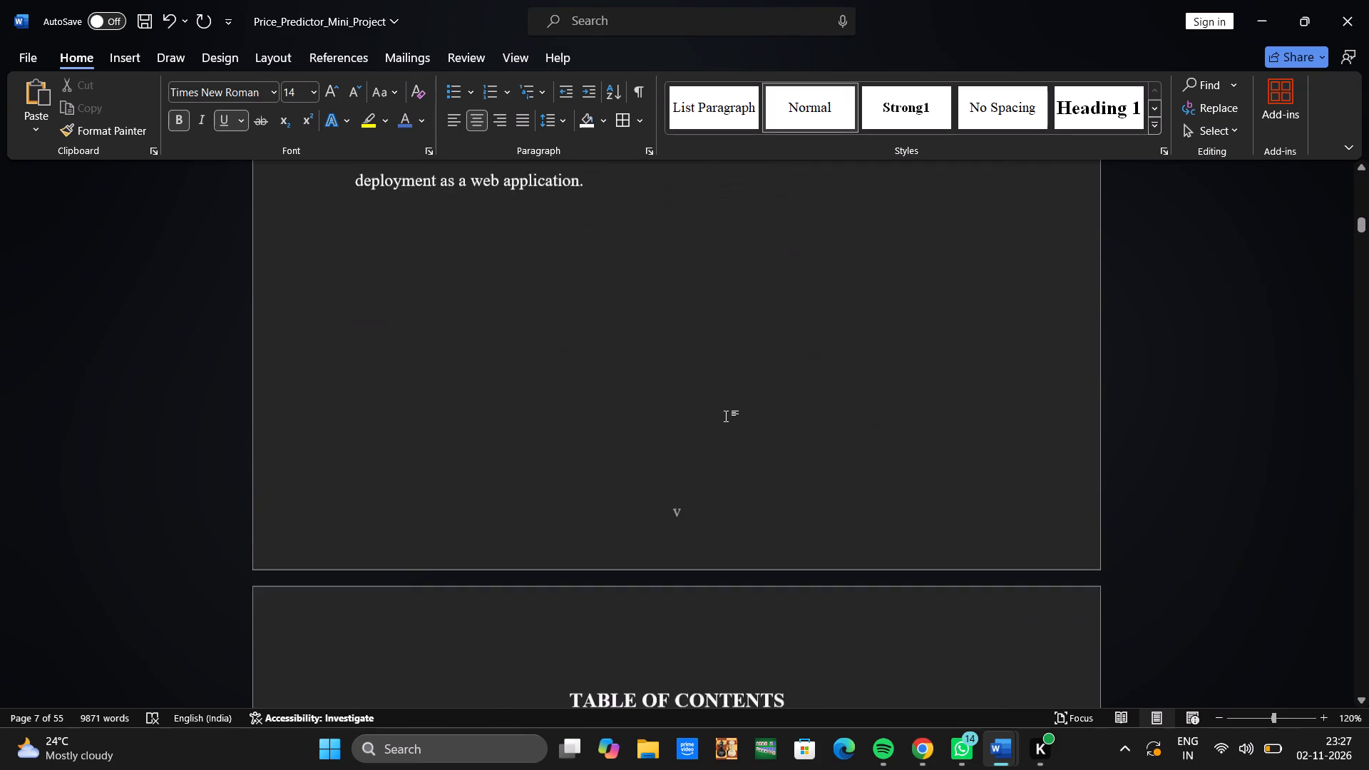
scroll(726, 416, down, 1)
click(563, 423)
drag(563, 423, 568, 430)
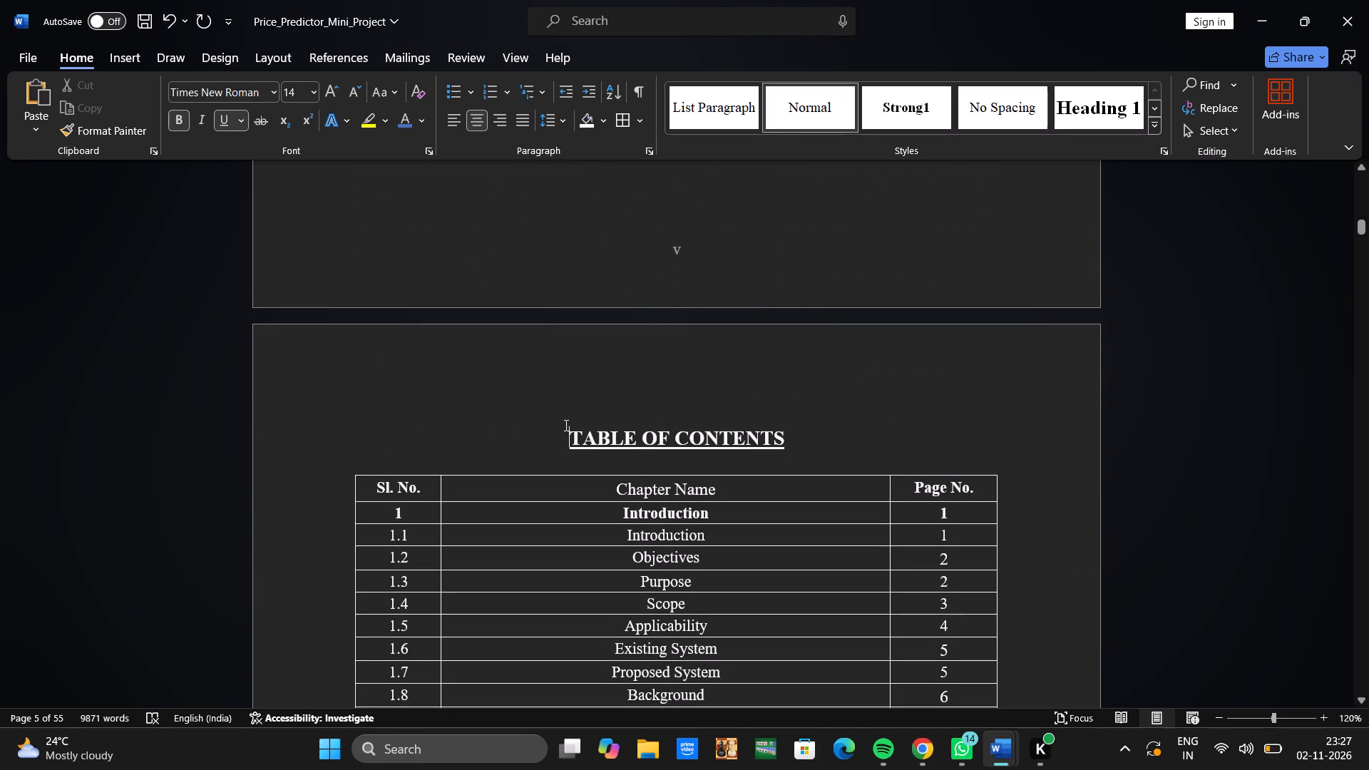
drag(568, 430, 808, 734)
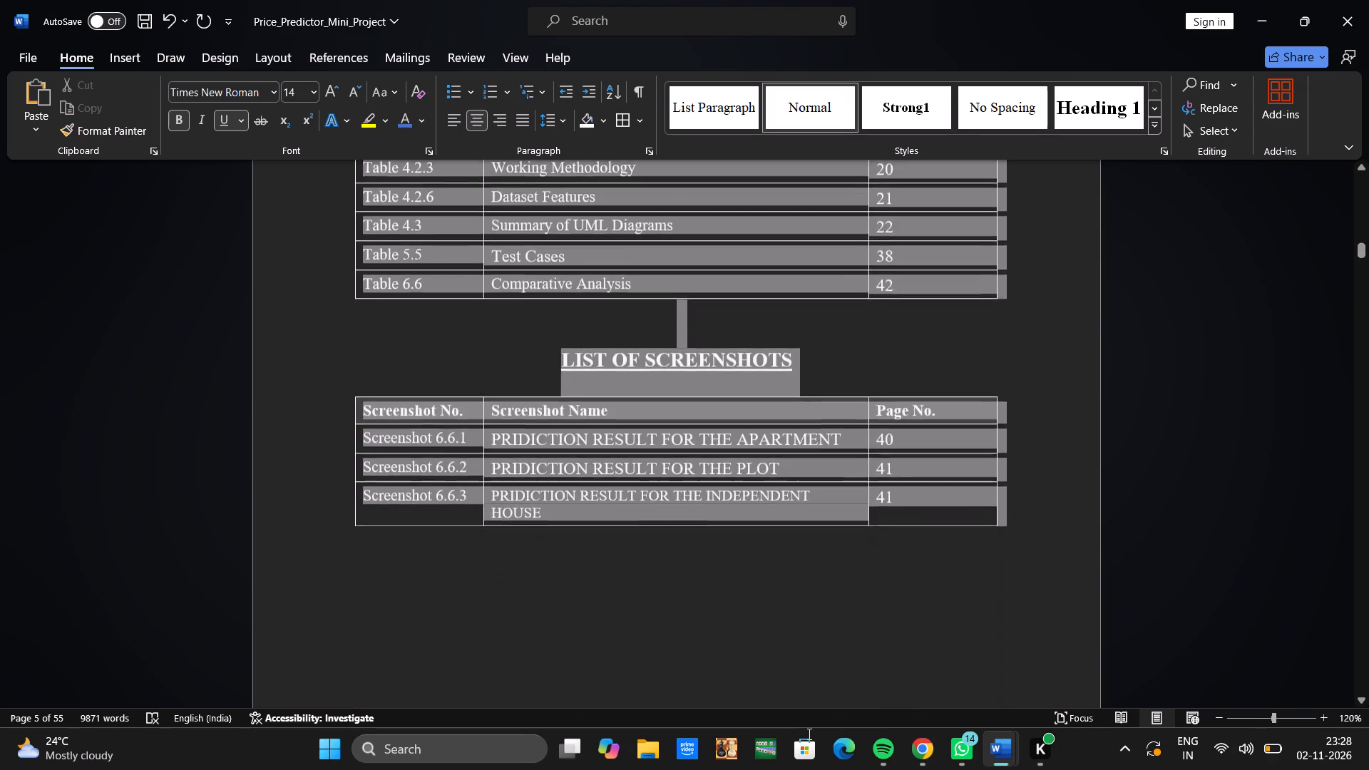
drag(808, 734, 814, 160)
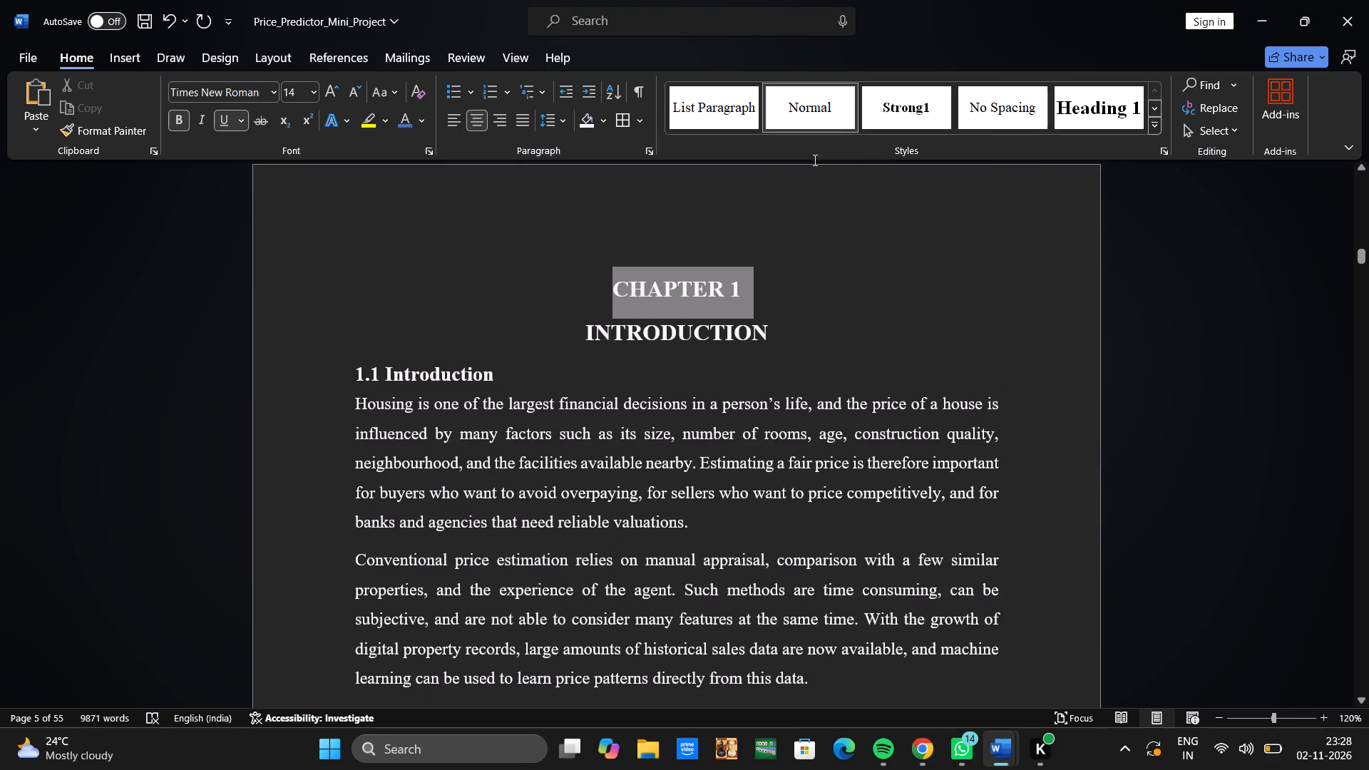
drag(814, 160, 782, 153)
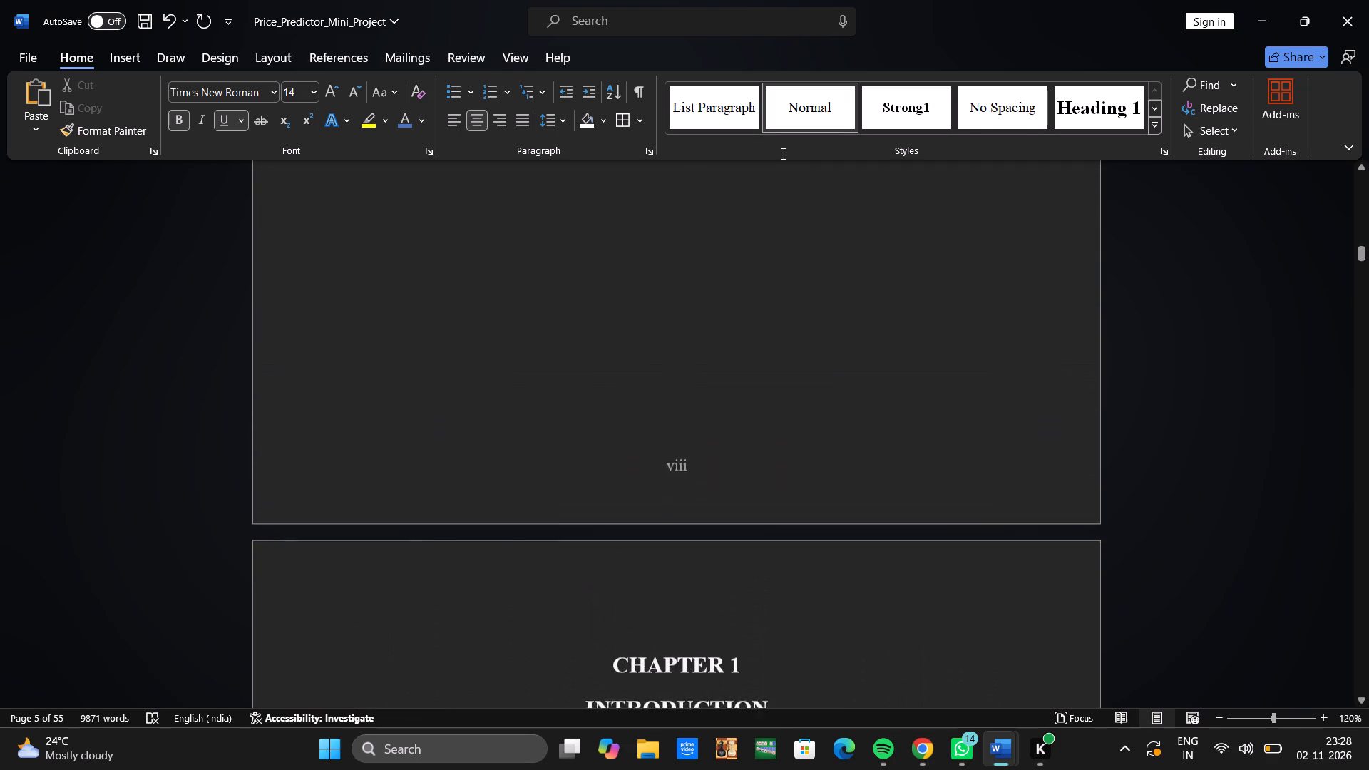
drag(782, 153, 957, 435)
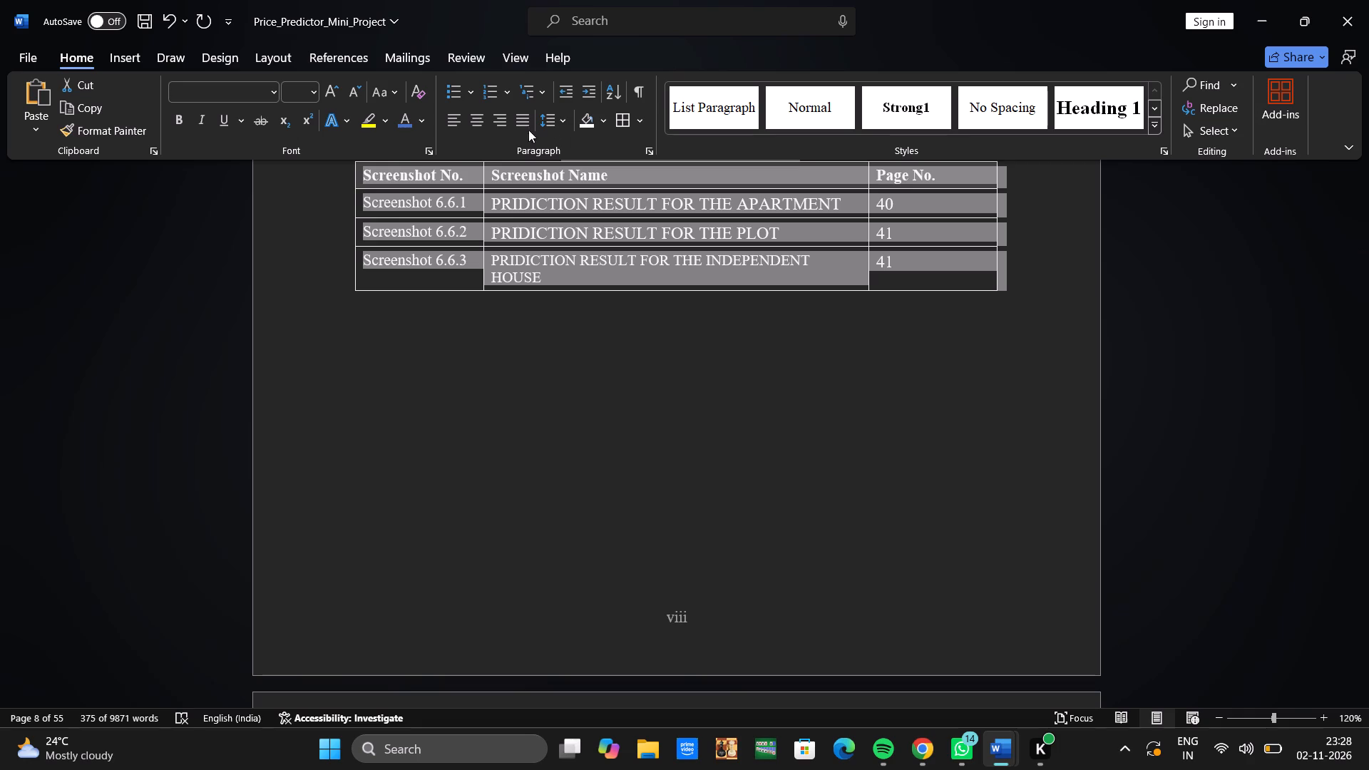
click(486, 121)
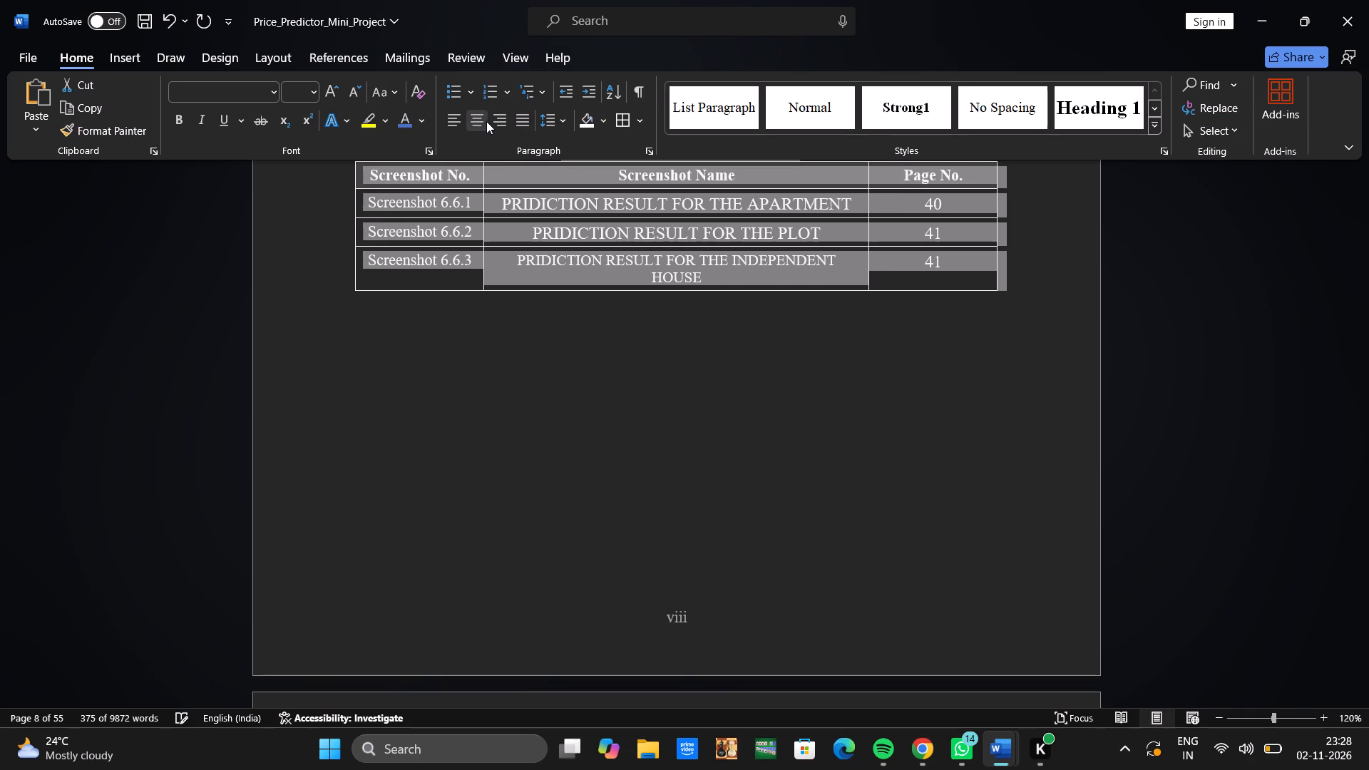
Clear the LIST OF TABLES heading's offset and centring, and indent it by five tab stops to sit over the middle of its table.
scroll(725, 379, up, 2)
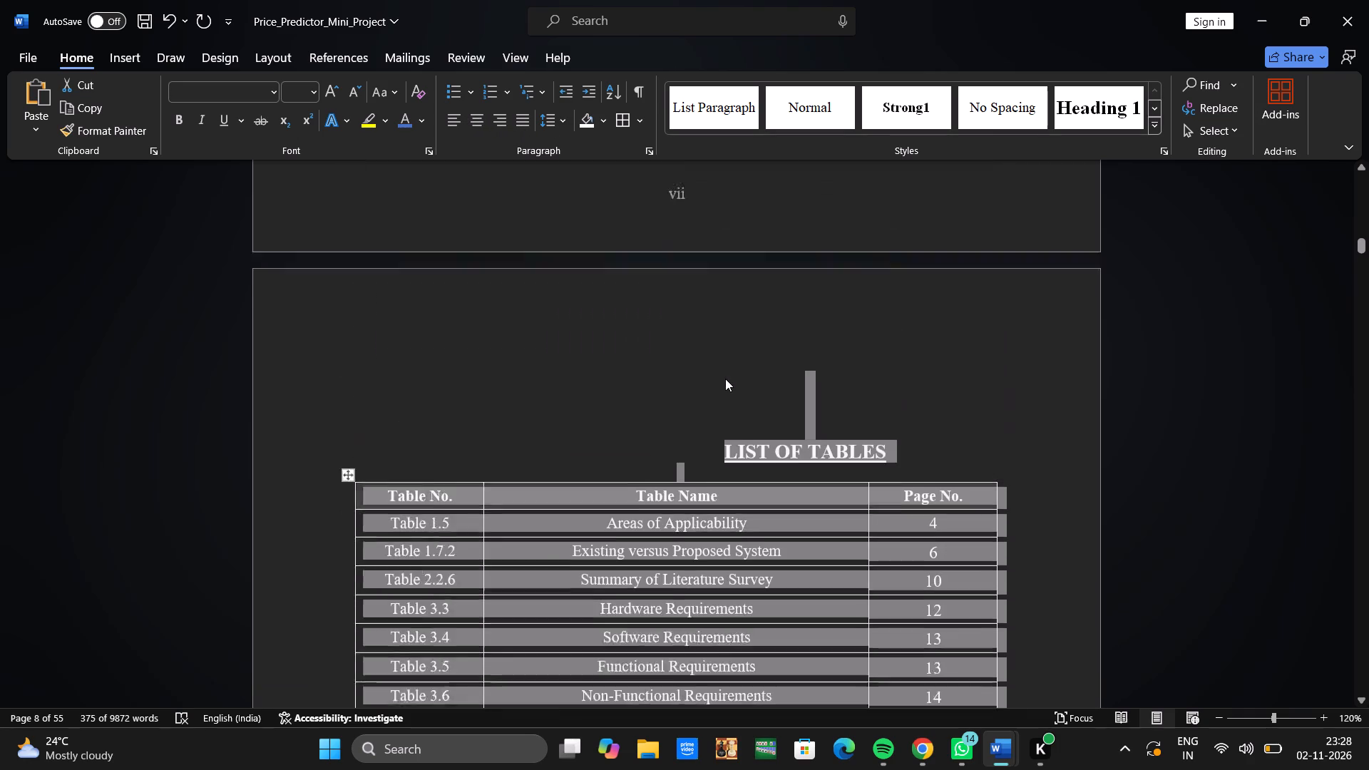
scroll(725, 379, up, 1)
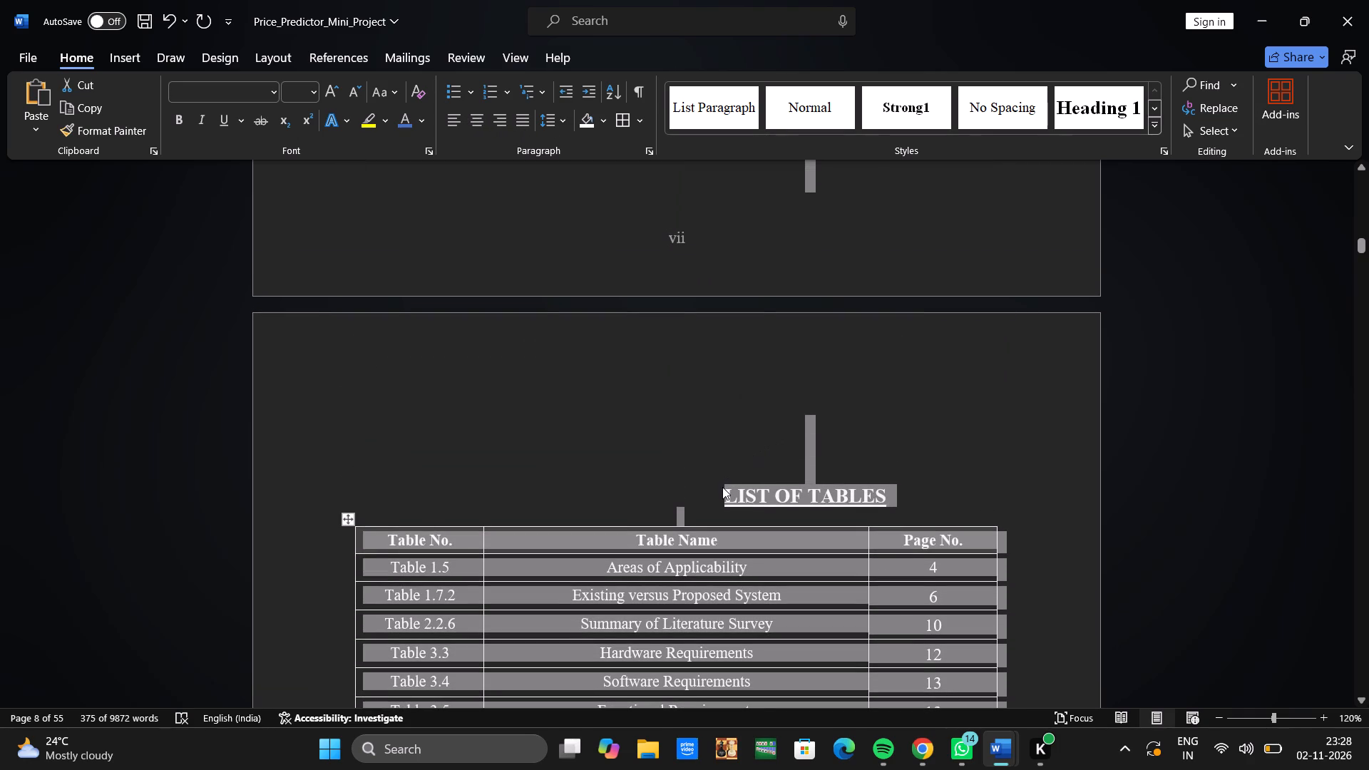
click(722, 487)
key(BackSpace)
key(BackSpace)
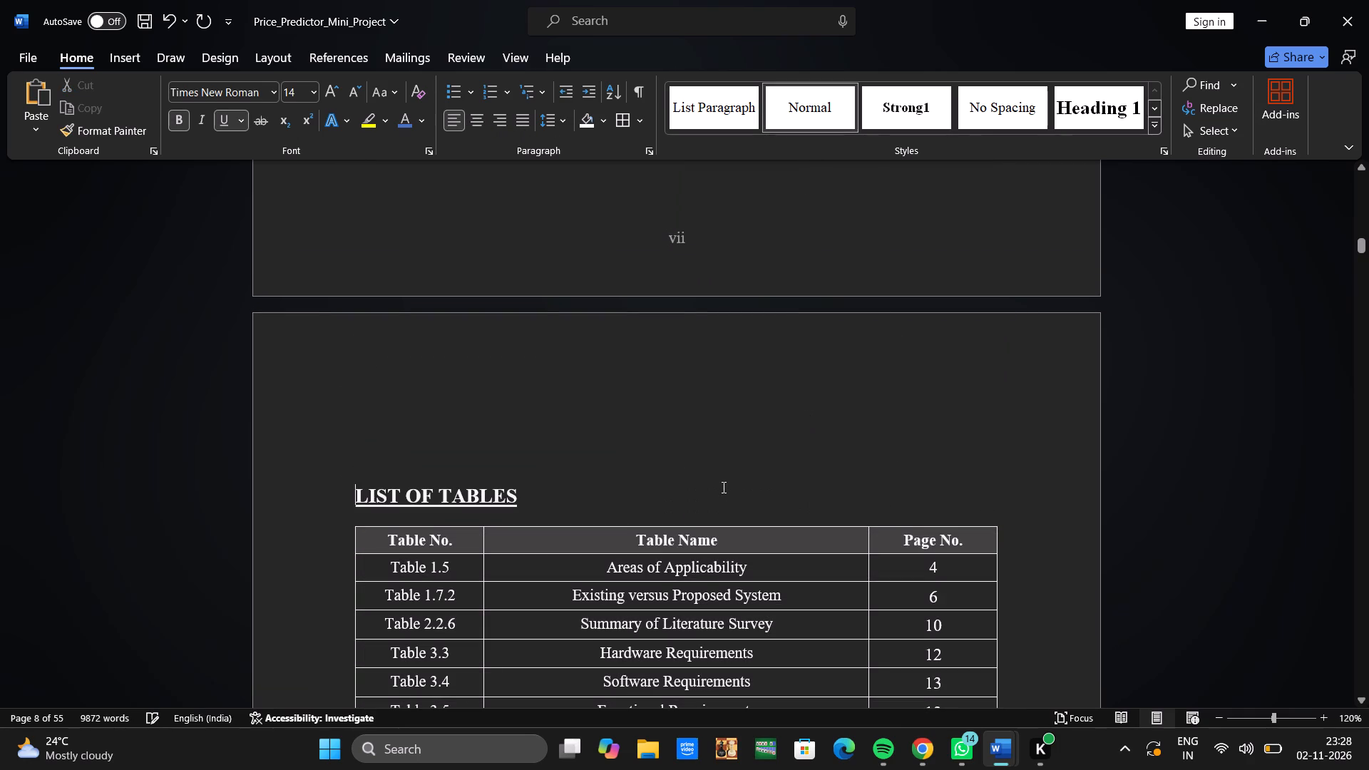
key(Tab)
key(Tab)
key(Tab)
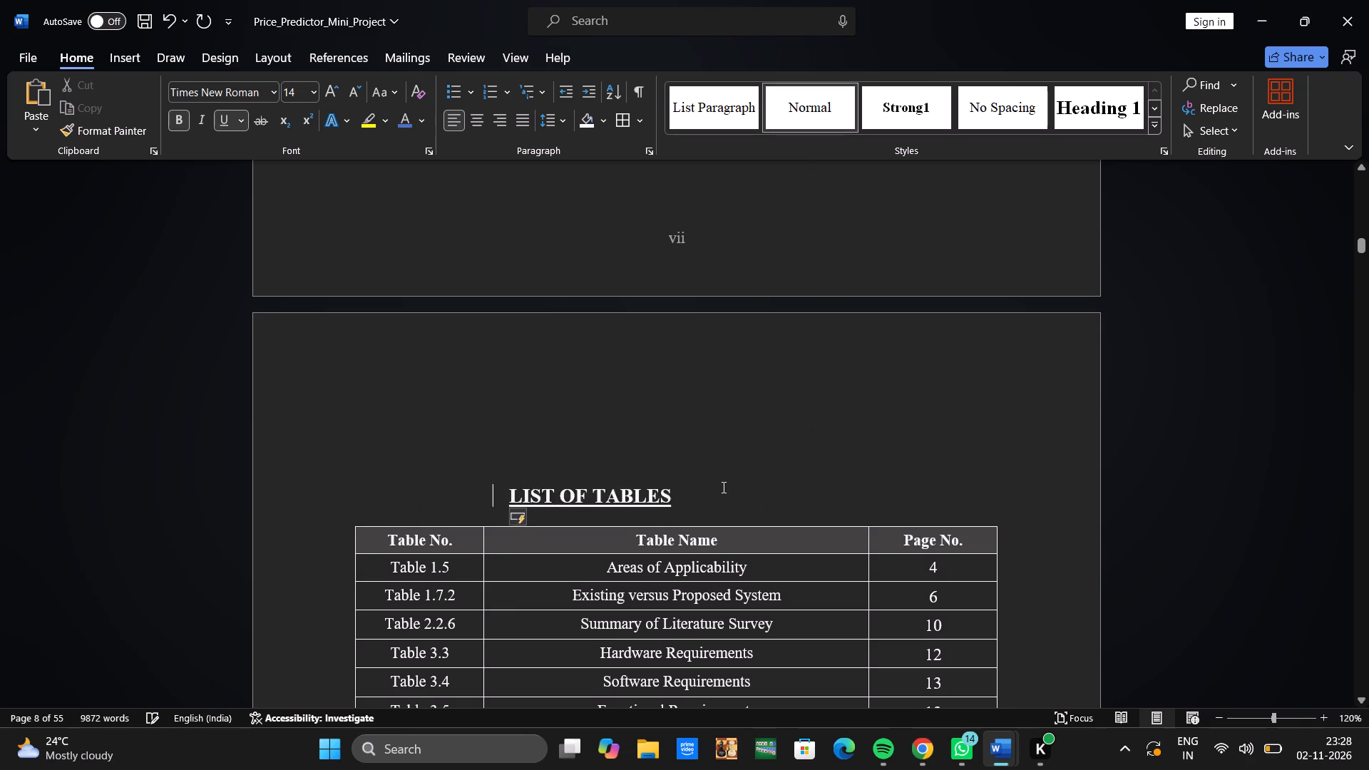
key(Tab)
key(Tab)
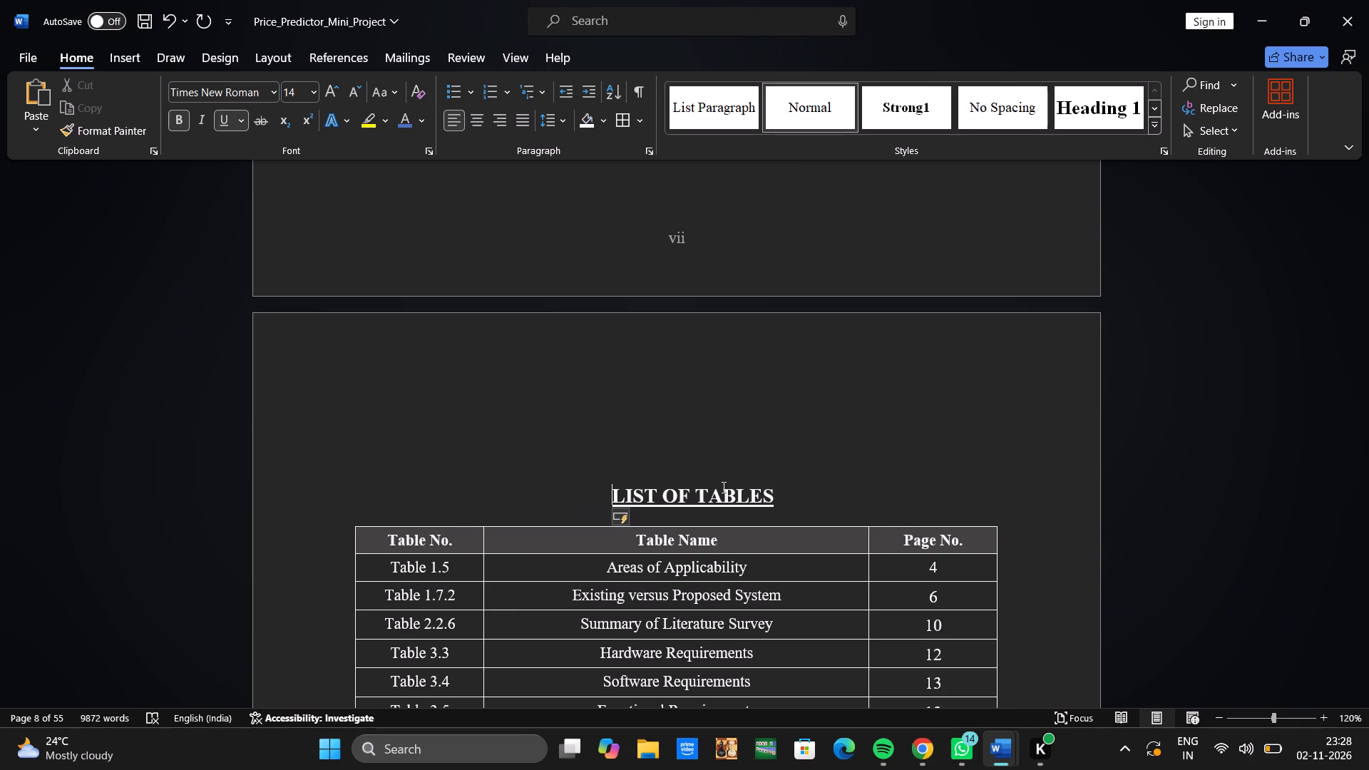
Remove the extra indentation before the LIST OF FIGURES heading so that it sits centred above its table.
scroll(722, 487, up, 3)
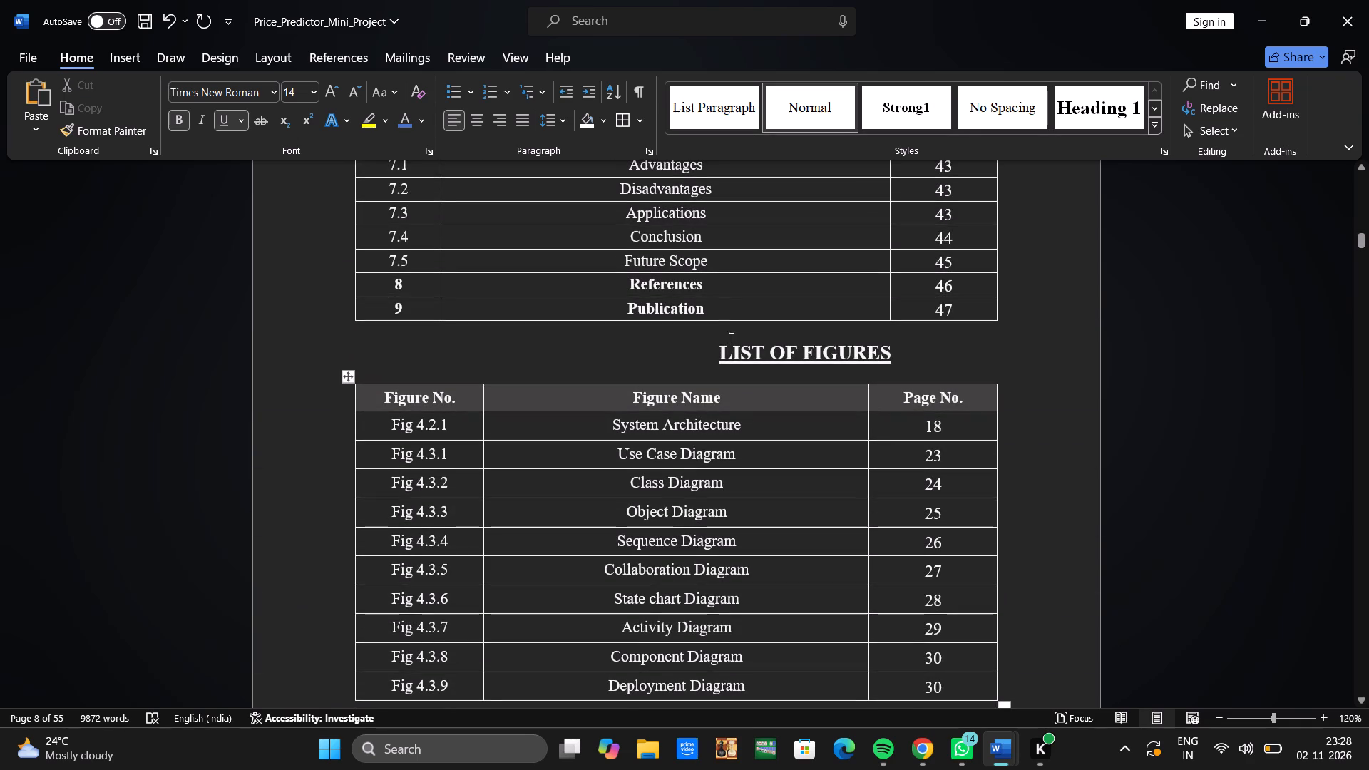
click(717, 350)
key(BackSpace)
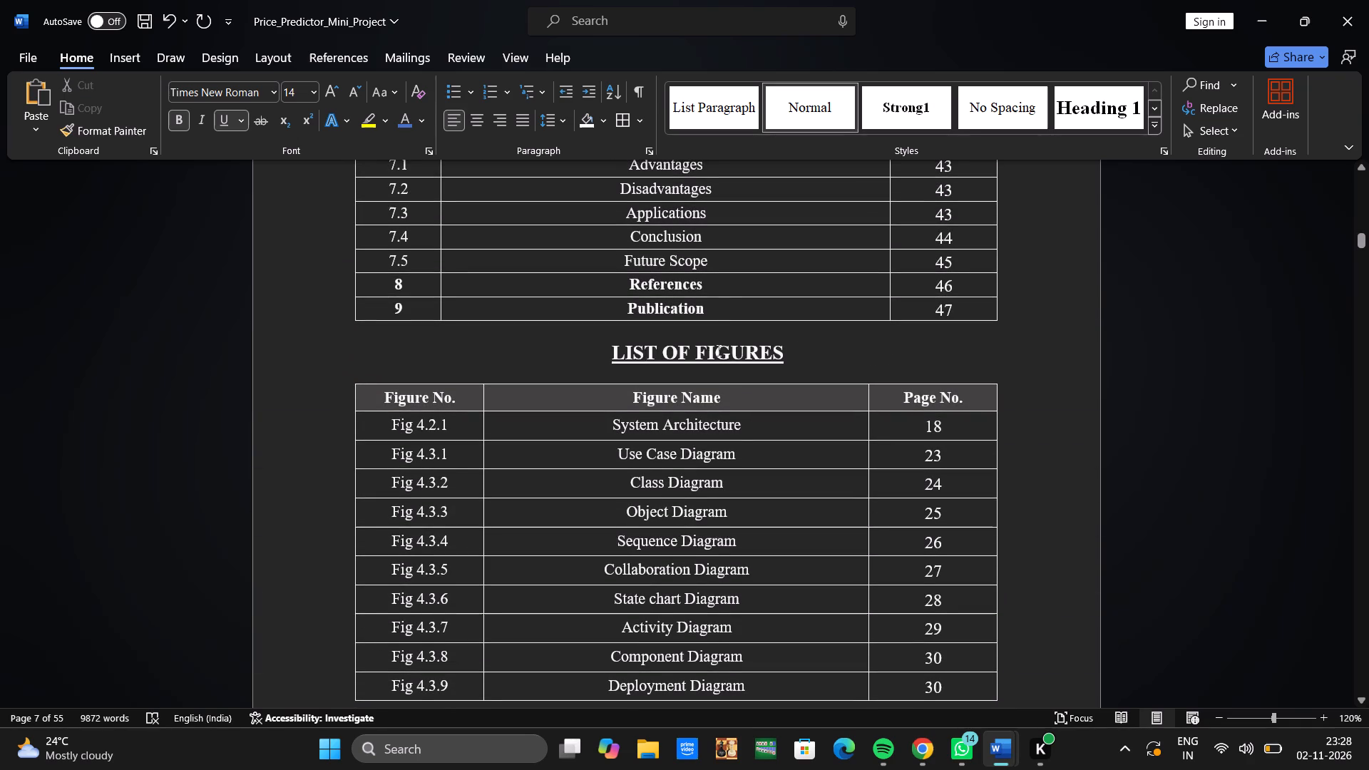
scroll(717, 350, up, 3)
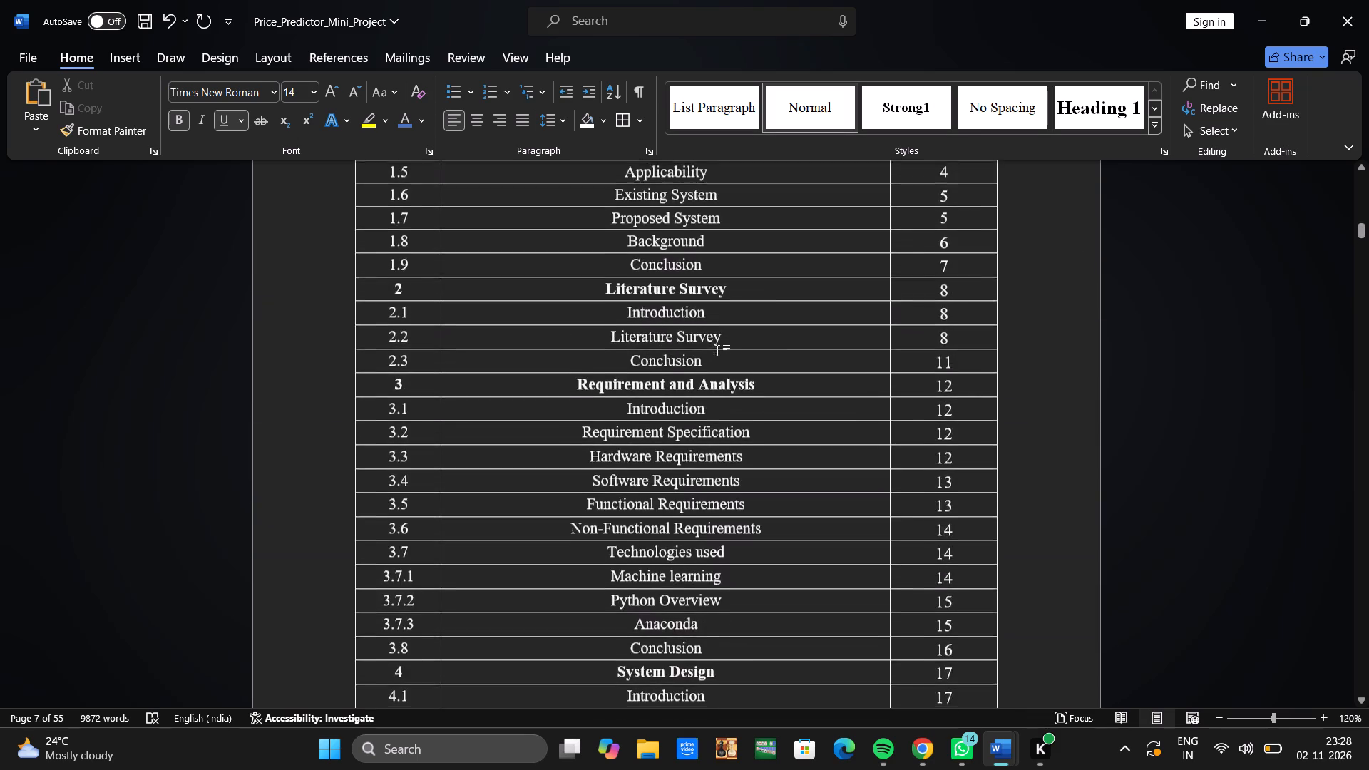